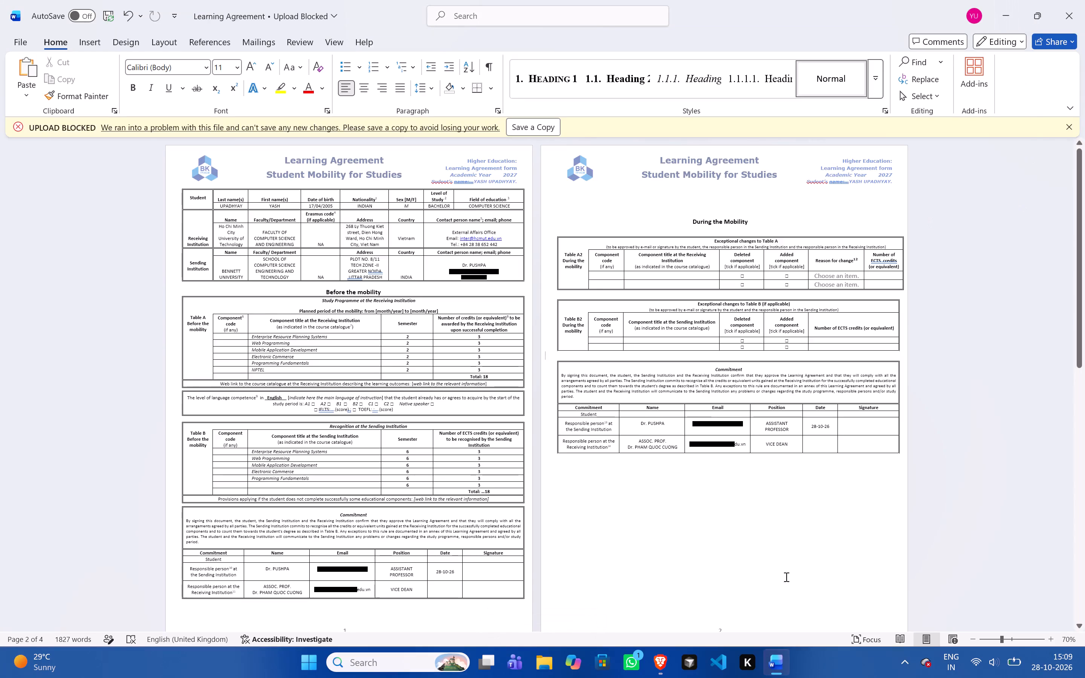
# Switch from the Learning Agreement document to WhatsApp.
pyautogui.click(631, 652)
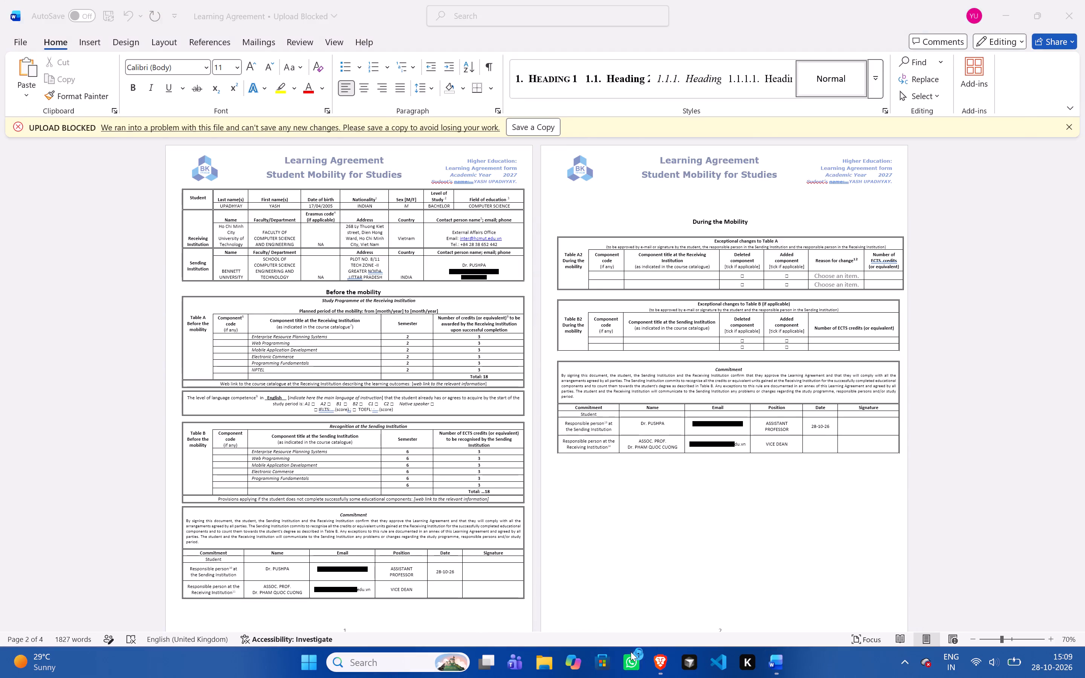
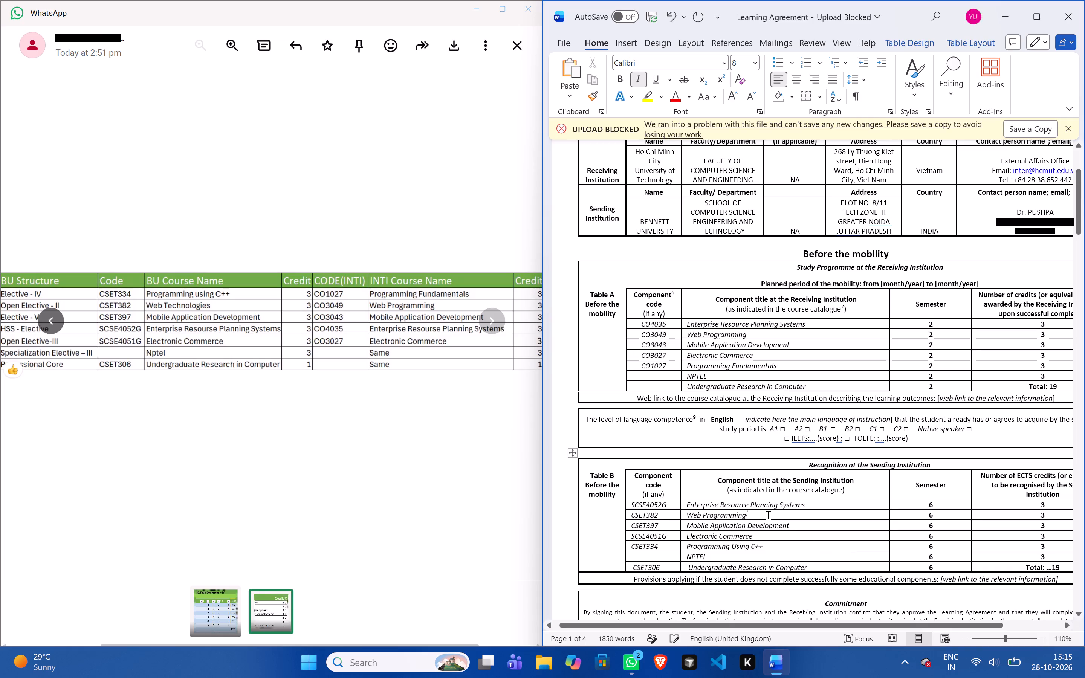
pyautogui.press('BackSpace')
pyautogui.press('BackSpace')
pyautogui.press('BackSpace')
pyautogui.press('BackSpace')
pyautogui.press('BackSpace')
pyautogui.press('BackSpace')
pyautogui.press('BackSpace')
pyautogui.press('BackSpace')
pyautogui.press('BackSpace')
pyautogui.press('BackSpace')
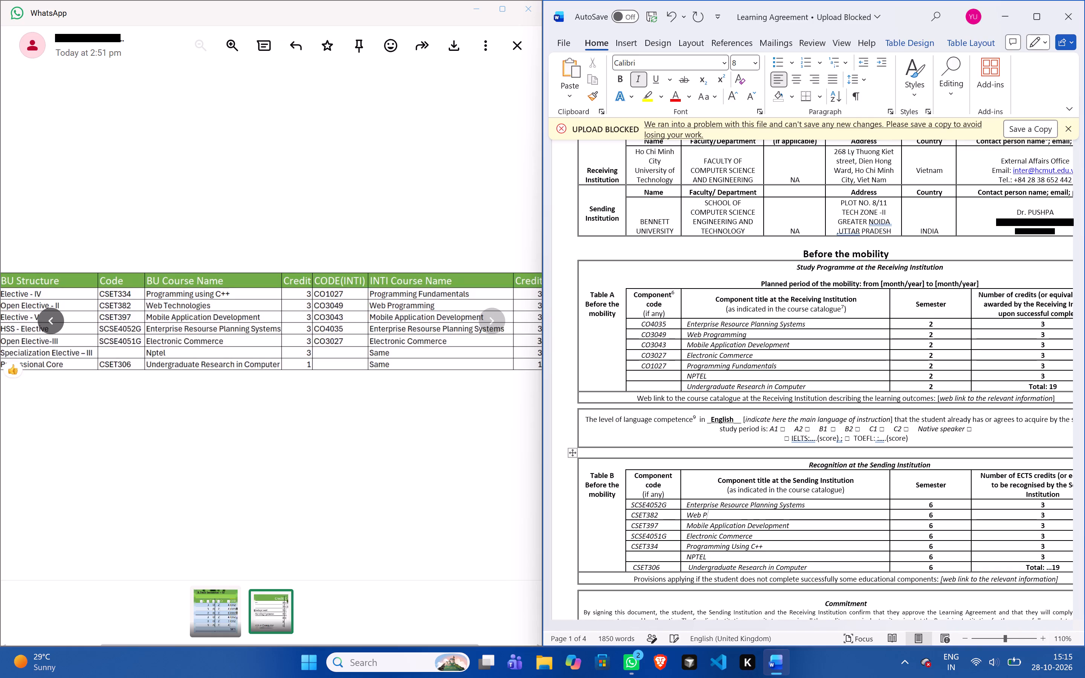
# Complete the CSET382 course title in Table B as Web Technologies.
pyautogui.press('BackSpace')
pyautogui.write('Technologies')
pyautogui.hscroll(-2, 475, 389)
pyautogui.keyDown('ctrl'); pyautogui.scroll(-6, 475, 389); pyautogui.keyUp('ctrl')
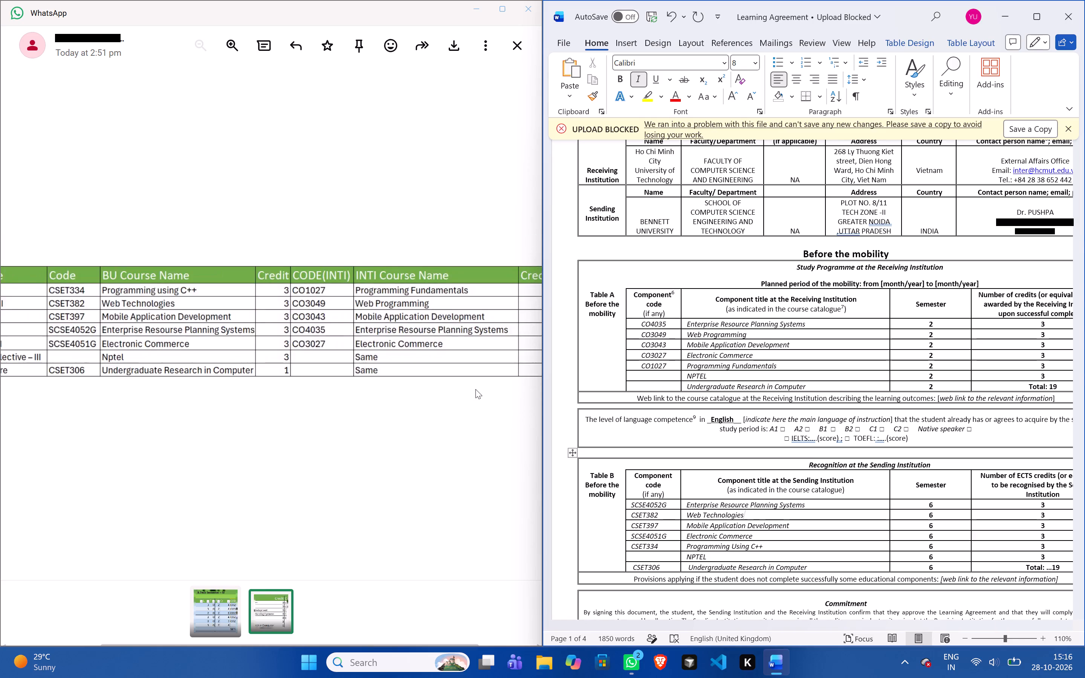
pyautogui.keyDown('ctrl'); pyautogui.scroll(-8, 475, 389); pyautogui.keyUp('ctrl')
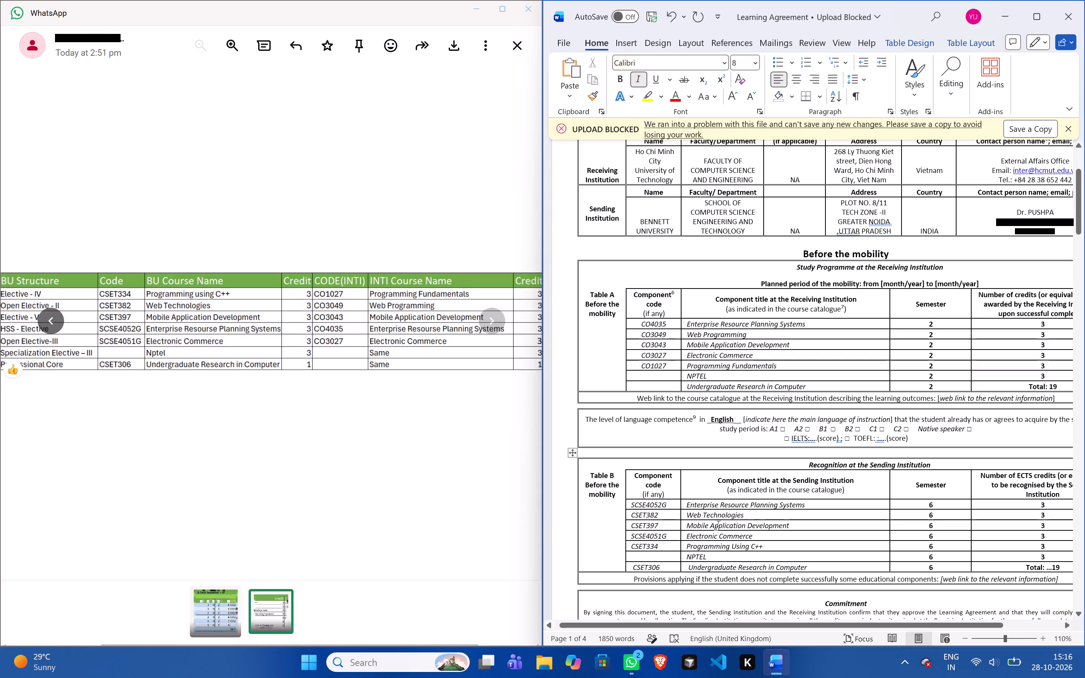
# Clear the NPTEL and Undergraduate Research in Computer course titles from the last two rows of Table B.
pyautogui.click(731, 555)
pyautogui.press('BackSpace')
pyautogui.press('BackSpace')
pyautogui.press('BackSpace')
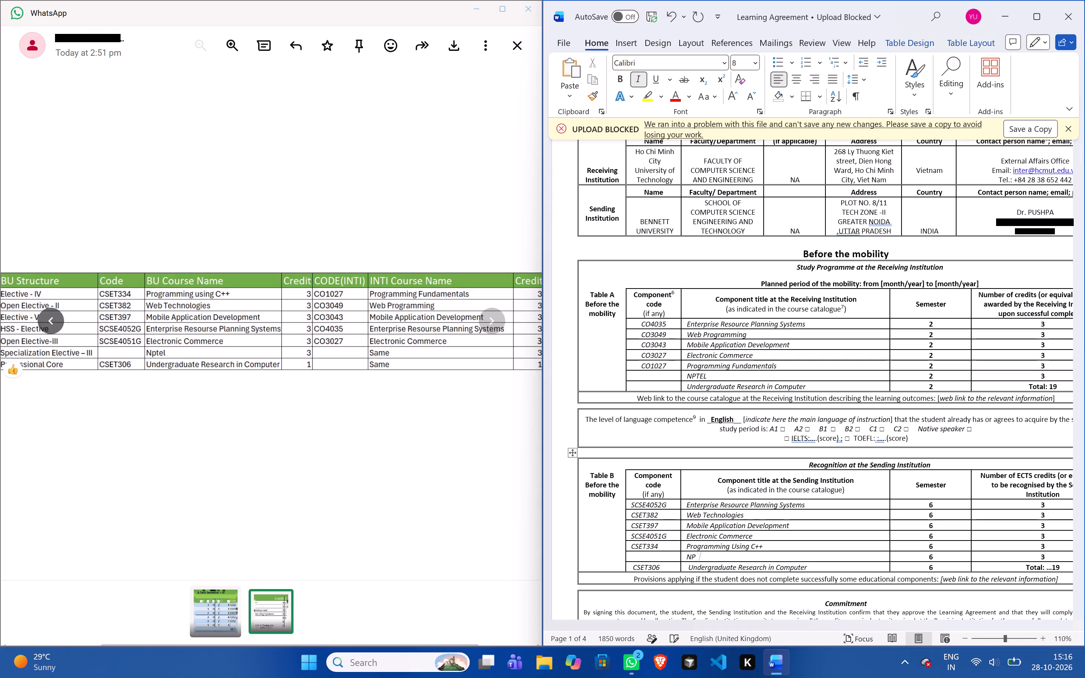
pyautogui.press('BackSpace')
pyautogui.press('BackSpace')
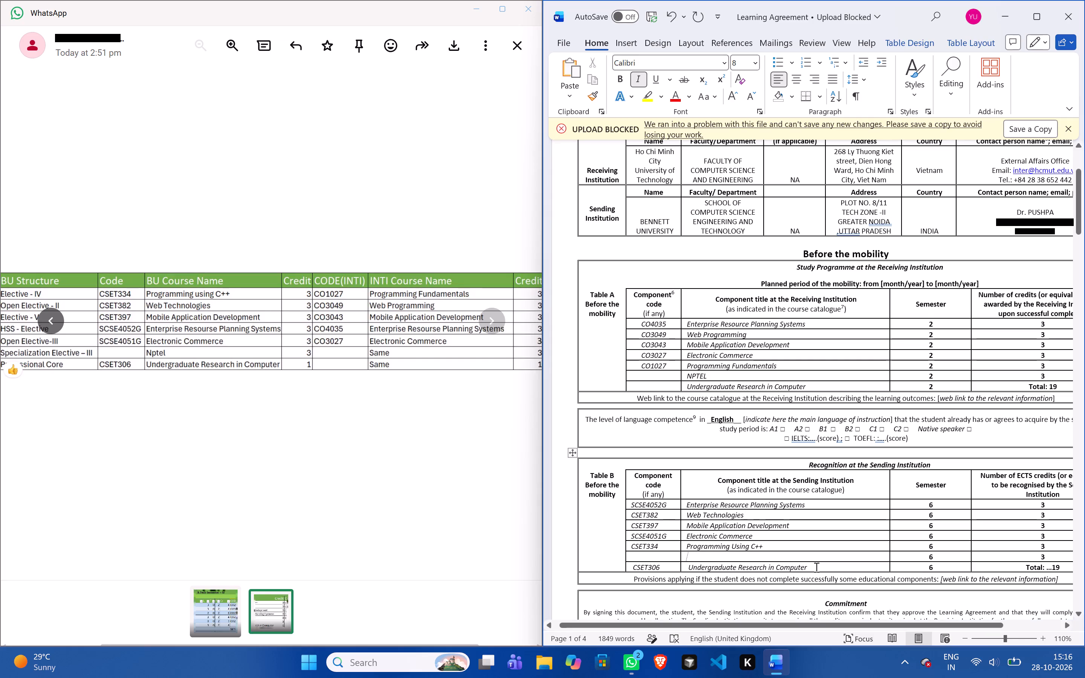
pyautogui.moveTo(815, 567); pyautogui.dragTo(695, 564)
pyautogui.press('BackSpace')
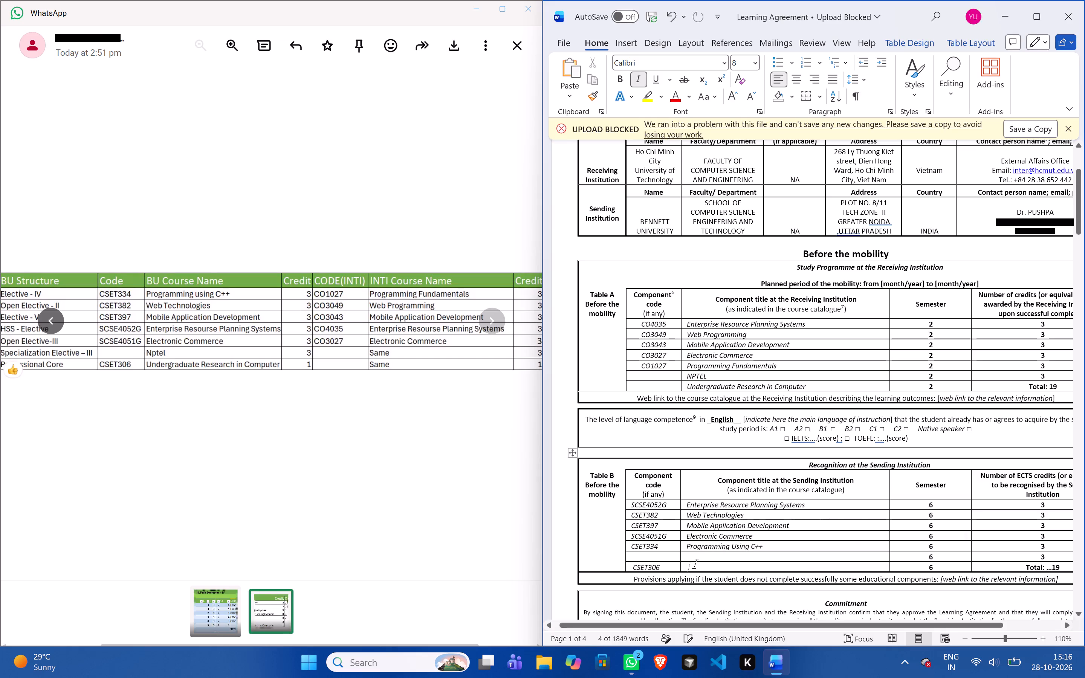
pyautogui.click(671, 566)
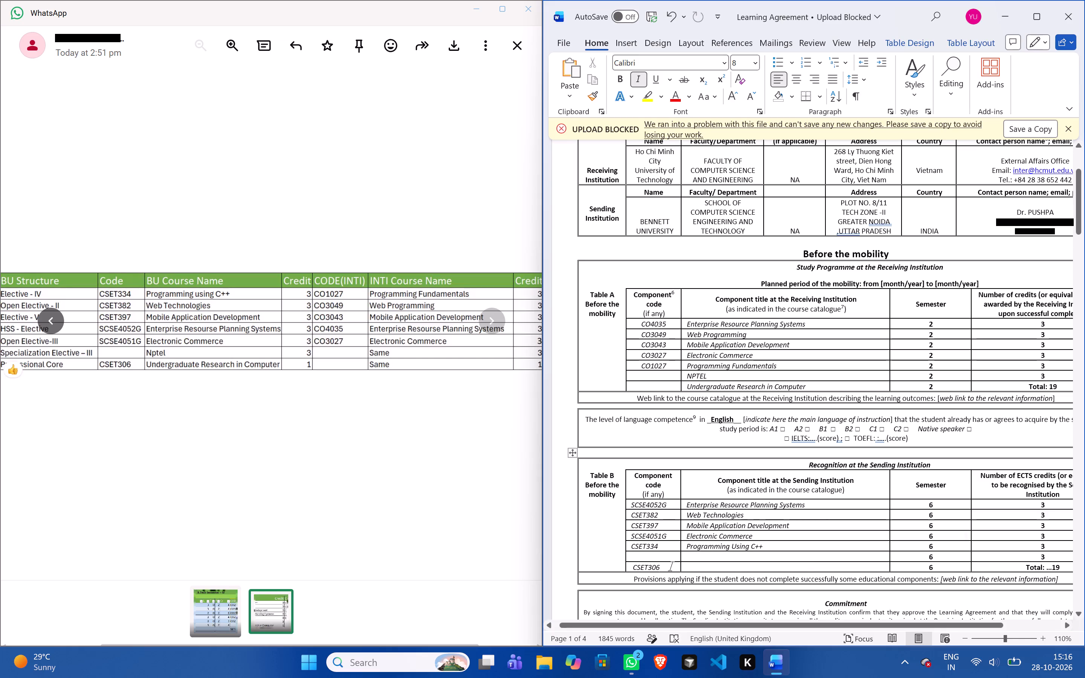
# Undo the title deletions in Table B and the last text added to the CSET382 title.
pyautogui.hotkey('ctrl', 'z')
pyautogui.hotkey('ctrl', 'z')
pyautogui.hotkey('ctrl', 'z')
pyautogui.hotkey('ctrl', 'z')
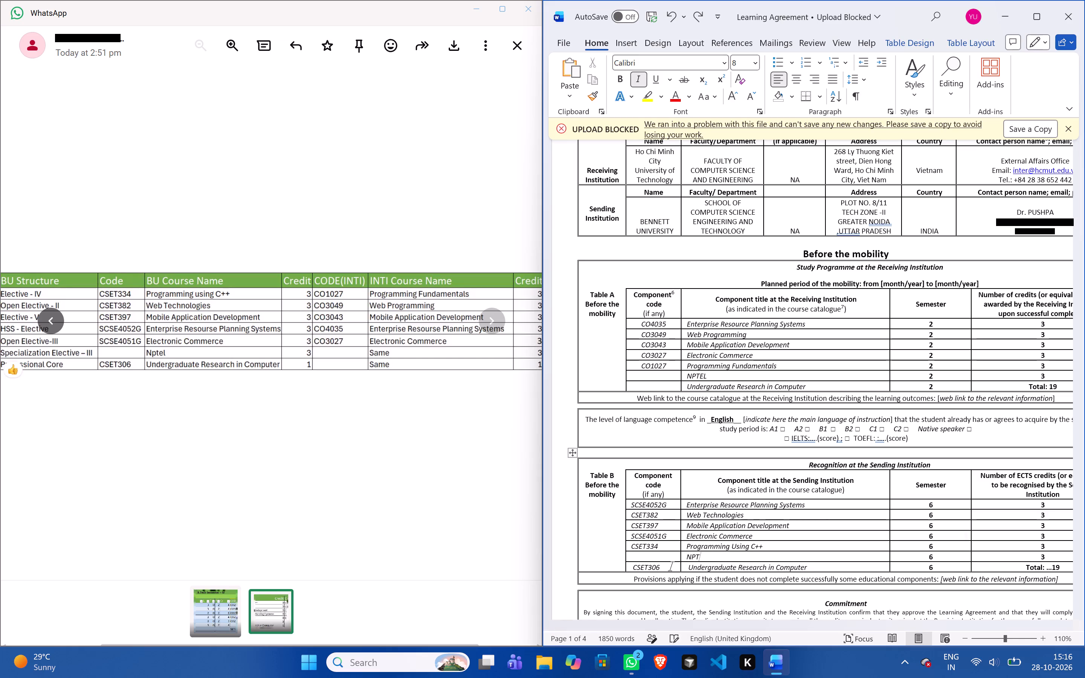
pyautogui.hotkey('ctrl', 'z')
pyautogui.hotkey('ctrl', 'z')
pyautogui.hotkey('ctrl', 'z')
# Add Technologies after Web in the CSET382 course title of Table B.
pyautogui.hotkey('ctrl', 'x')
pyautogui.hotkey('shift', 't')
pyautogui.write('echnologies')
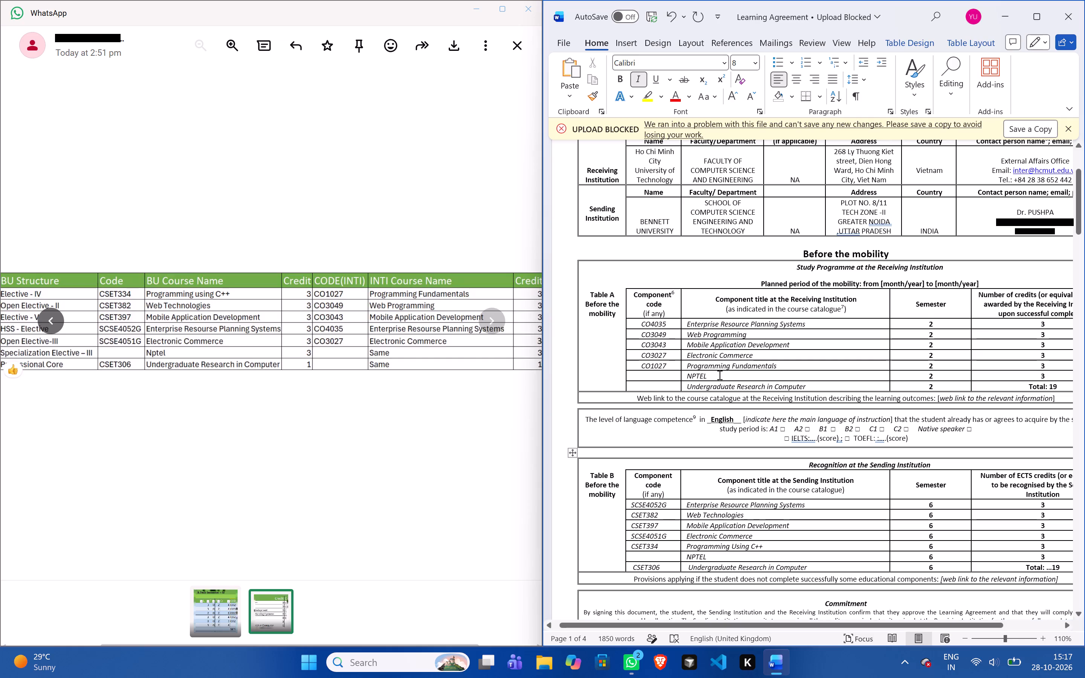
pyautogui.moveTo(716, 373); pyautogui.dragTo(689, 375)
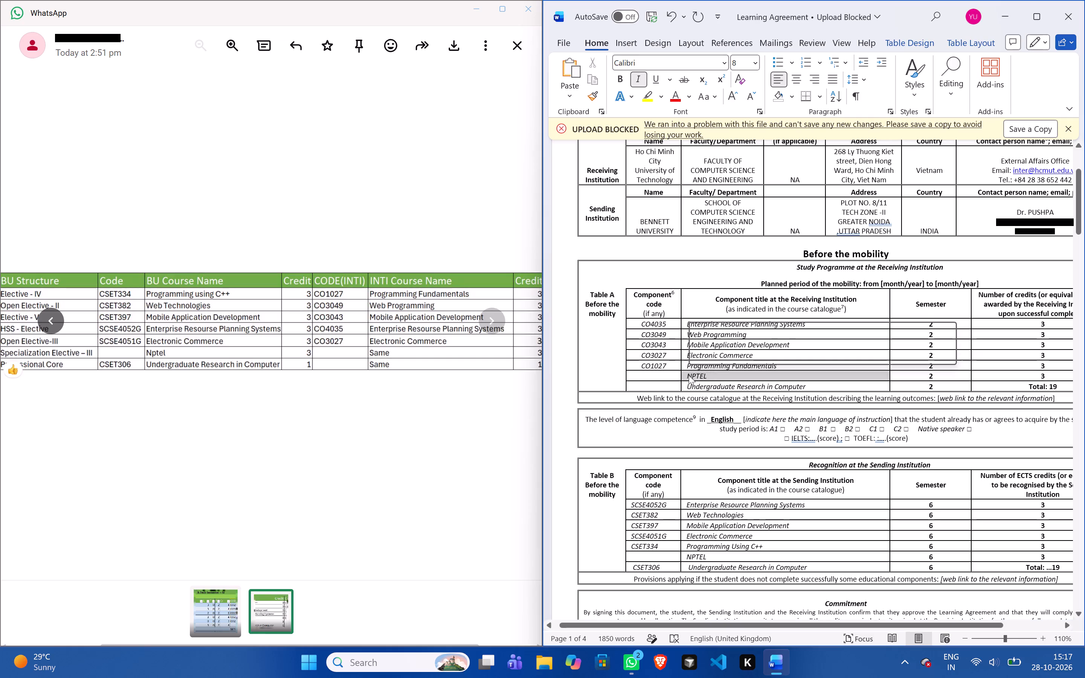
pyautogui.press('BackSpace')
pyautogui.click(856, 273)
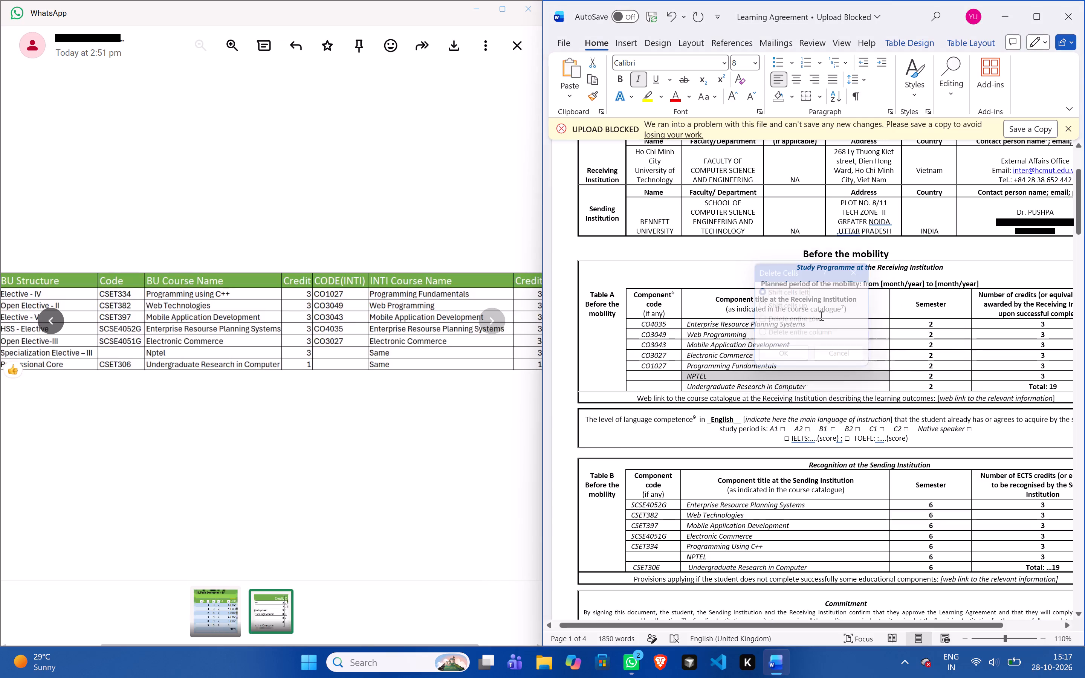
# Clear the NPTEL course title from Table A, keeping its cell.
pyautogui.click(722, 374)
pyautogui.press('BackSpace')
pyautogui.press('BackSpace')
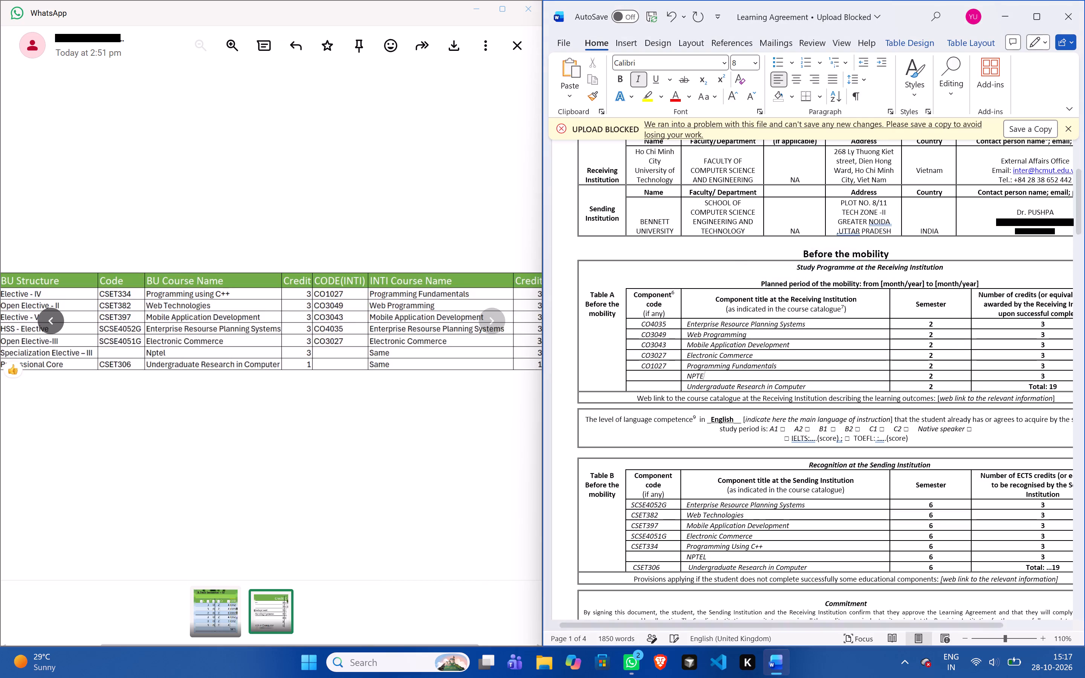
pyautogui.press('BackSpace')
pyautogui.press('BackSpace')
pyautogui.press('BackSpace')
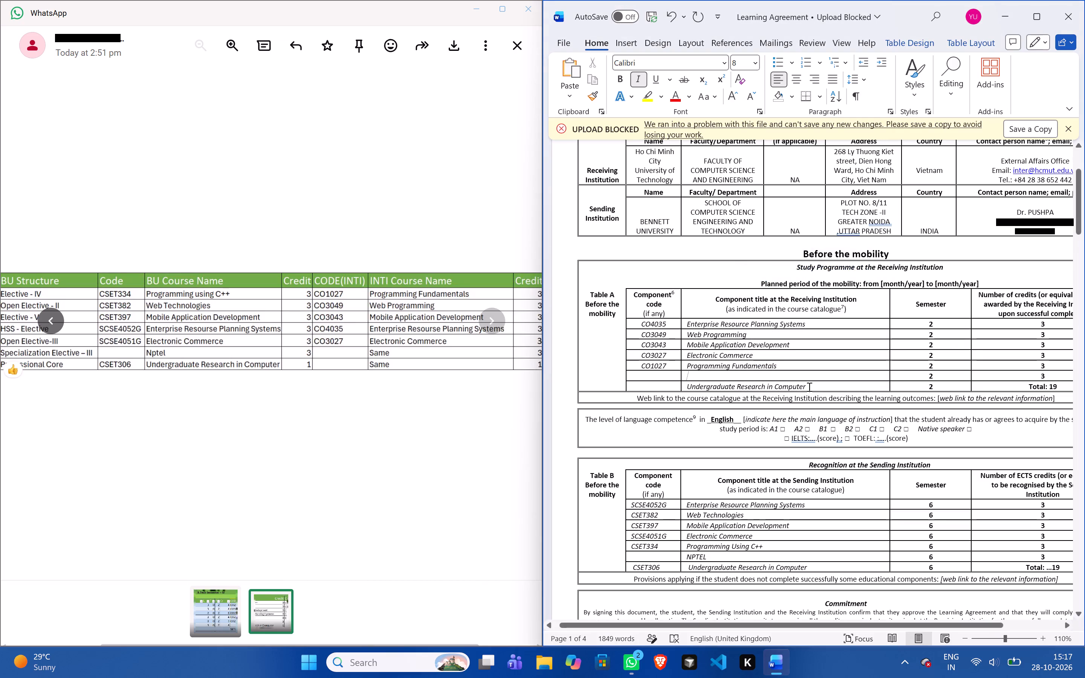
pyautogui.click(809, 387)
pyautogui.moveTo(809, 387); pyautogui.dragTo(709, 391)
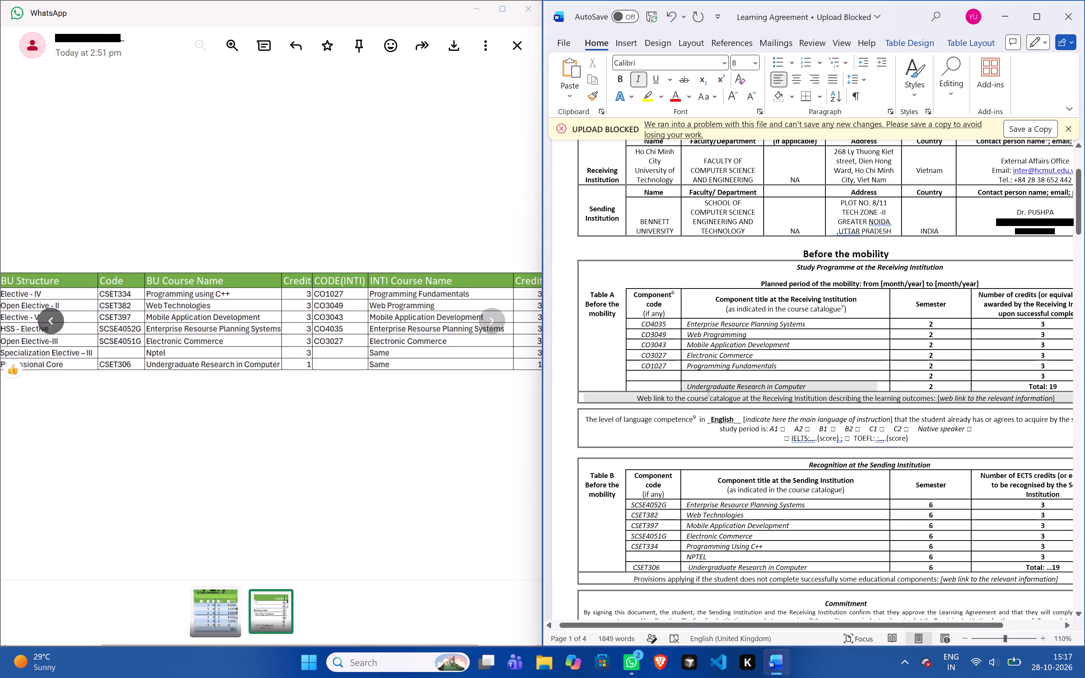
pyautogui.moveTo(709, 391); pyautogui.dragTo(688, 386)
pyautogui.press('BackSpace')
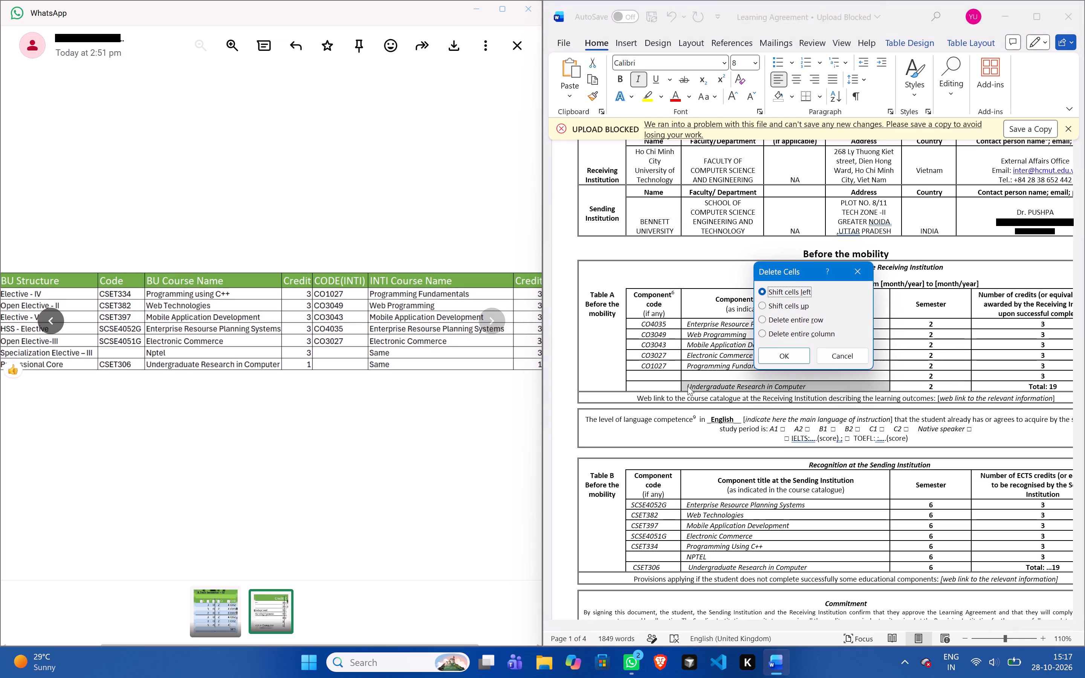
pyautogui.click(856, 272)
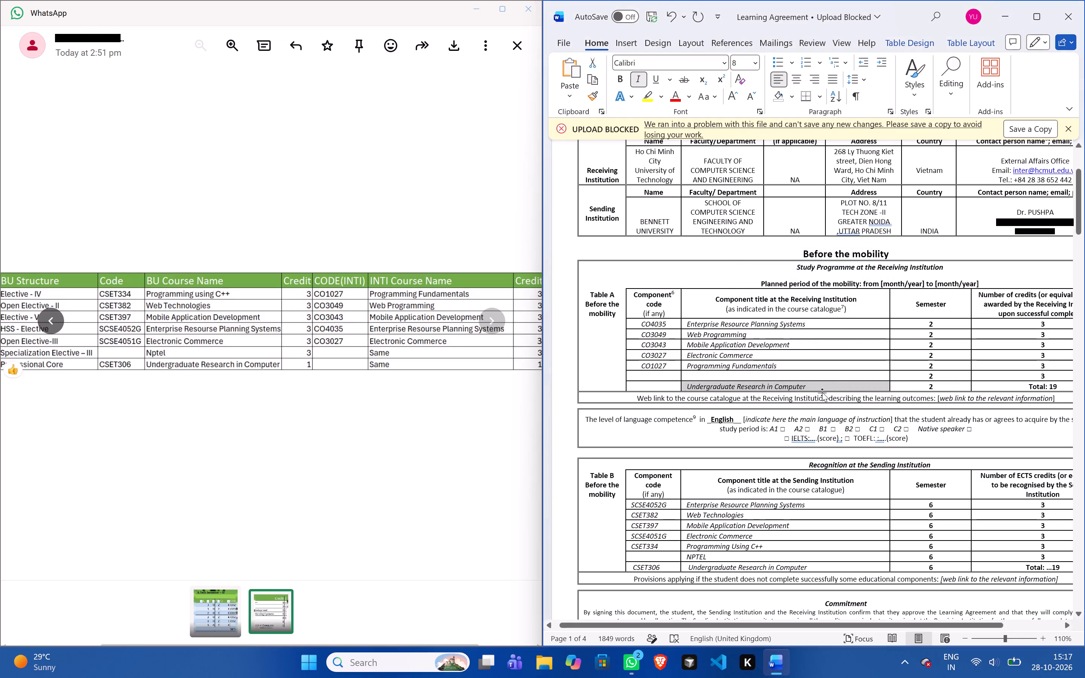
# Clear the Undergraduate Research in Computer course title from the last row of Table A, keeping its cell.
pyautogui.click(819, 388)
pyautogui.press('BackSpace')
pyautogui.press('BackSpace')
pyautogui.press('BackSpace')
pyautogui.press('BackSpace')
pyautogui.press('BackSpace')
pyautogui.press('BackSpace')
pyautogui.press('BackSpace')
pyautogui.press('BackSpace')
pyautogui.press('BackSpace')
pyautogui.press('BackSpace')
pyautogui.press('BackSpace')
pyautogui.press('BackSpace')
pyautogui.press('BackSpace')
pyautogui.press('BackSpace')
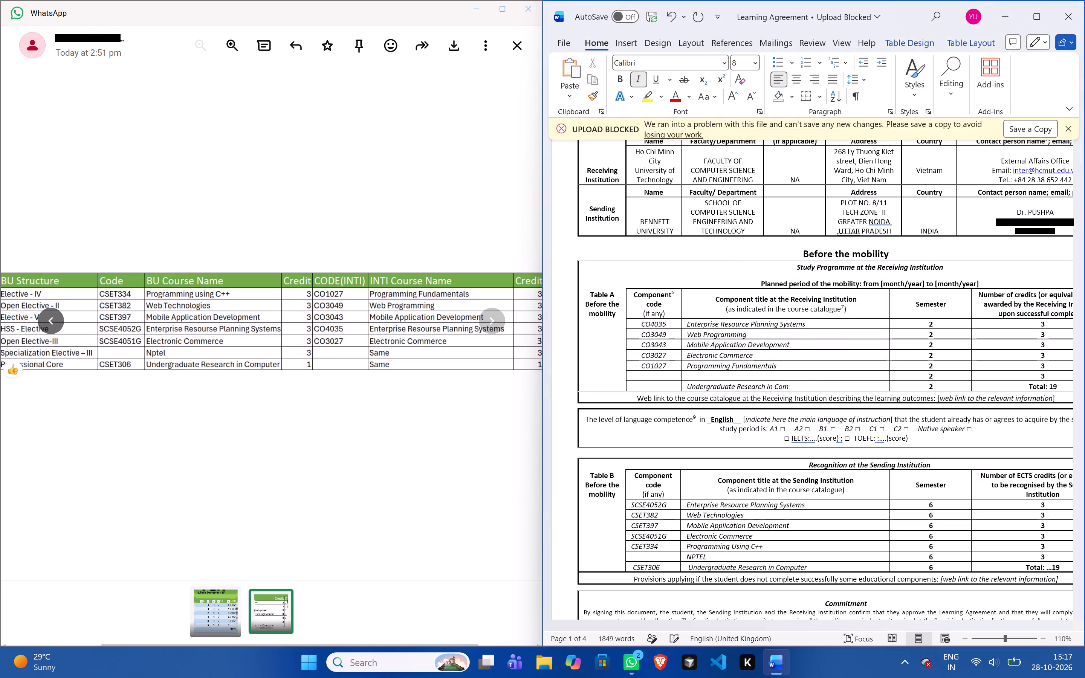
pyautogui.press('BackSpace')
pyautogui.press('BackSpace')
pyautogui.press('BackSpace')
pyautogui.press('BackSpace')
pyautogui.press('BackSpace')
pyautogui.press('BackSpace')
pyautogui.press('BackSpace')
pyautogui.press('BackSpace')
pyautogui.press('BackSpace')
pyautogui.press('BackSpace')
pyautogui.press('BackSpace')
pyautogui.press('BackSpace')
pyautogui.press('BackSpace')
pyautogui.press('BackSpace')
pyautogui.press('BackSpace')
pyautogui.press('BackSpace')
pyautogui.press('BackSpace')
pyautogui.press('BackSpace')
pyautogui.press('BackSpace')
pyautogui.press('BackSpace')
pyautogui.press('BackSpace')
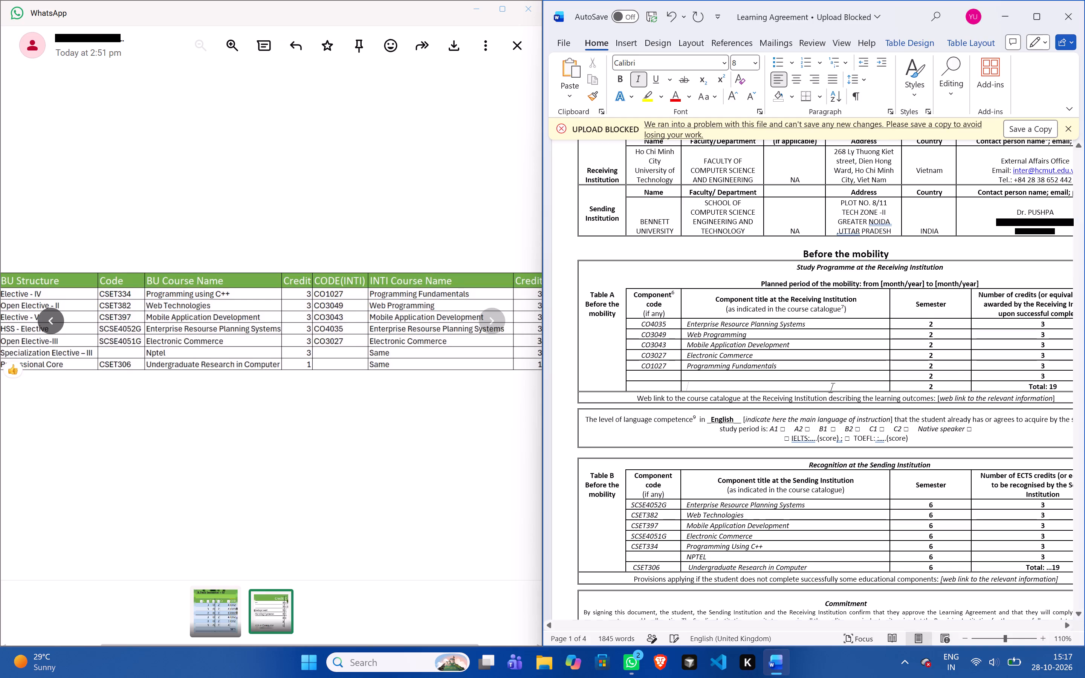
# Clear the semester values from the last two rows of Table A.
pyautogui.click(948, 377)
pyautogui.press('BackSpace')
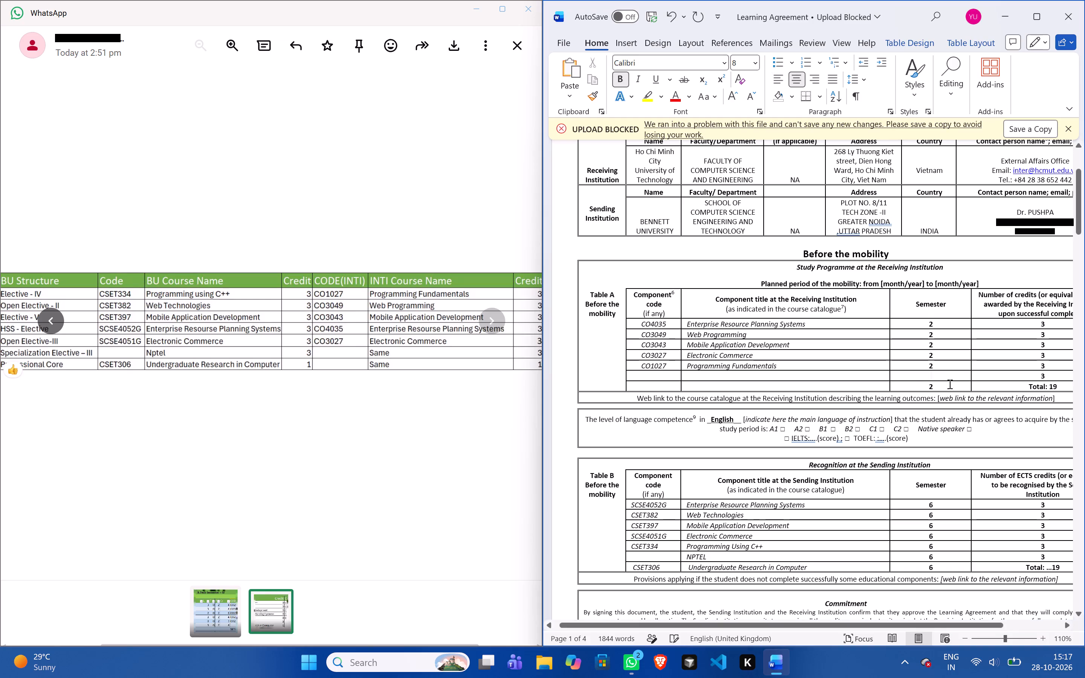
pyautogui.click(946, 385)
pyautogui.press('BackSpace')
# Delete the number after Total: in Table A's credits column, keeping the label.
pyautogui.click(1064, 386)
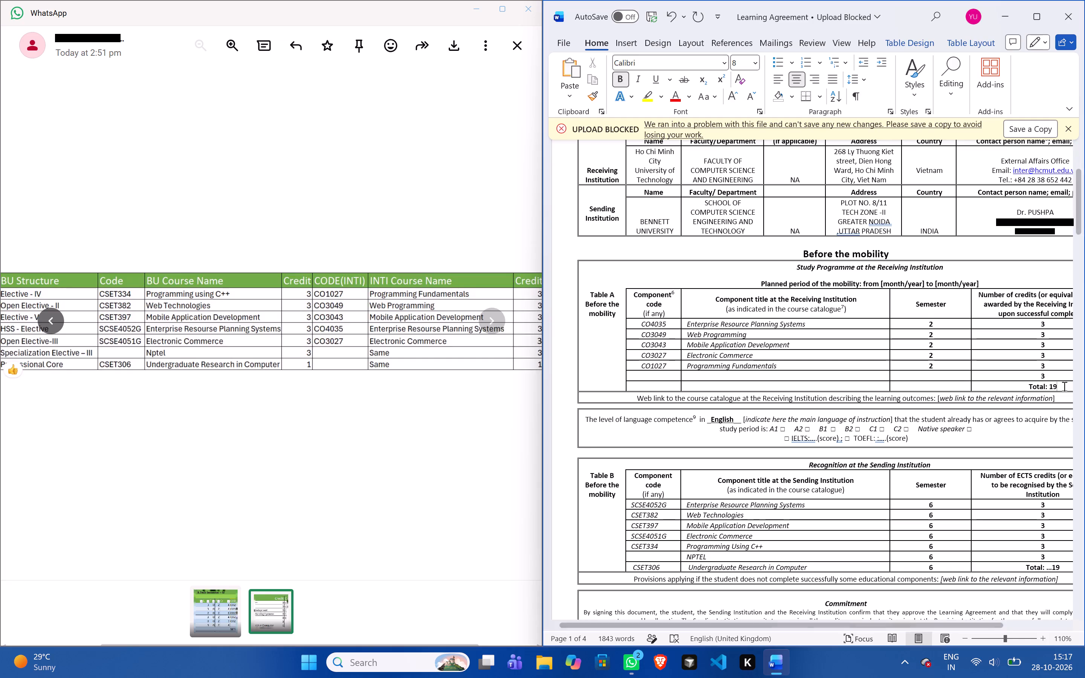
pyautogui.press('BackSpace')
pyautogui.press('BackSpace')
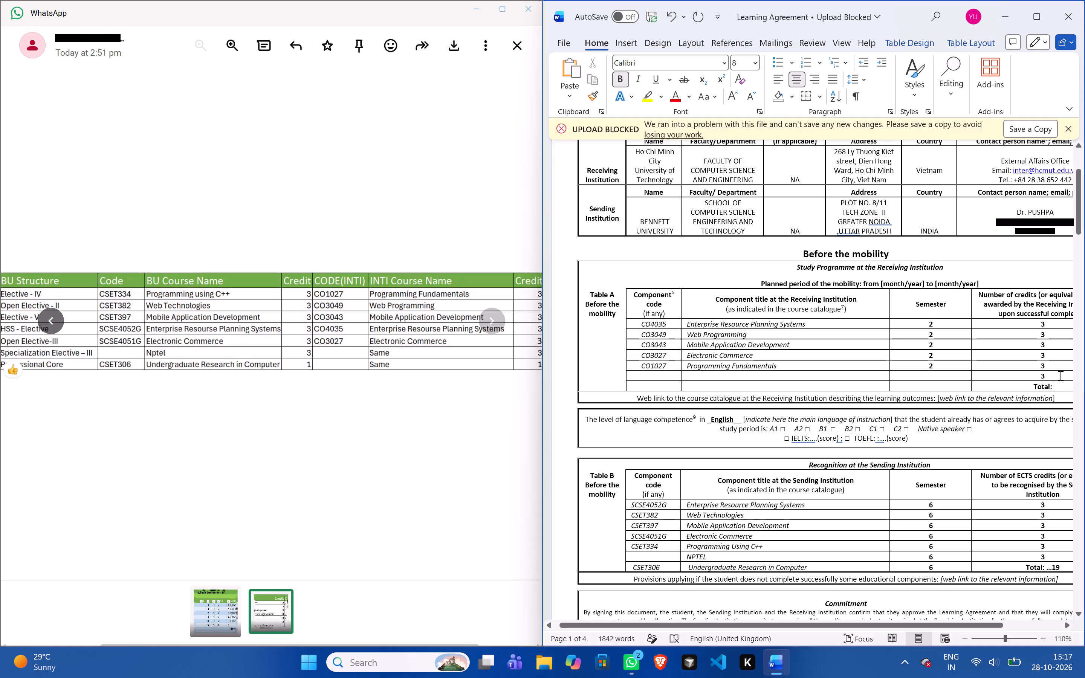
# Replace the credit value in the row above Table A's total with 15.
pyautogui.click(1056, 375)
pyautogui.press('BackSpace')
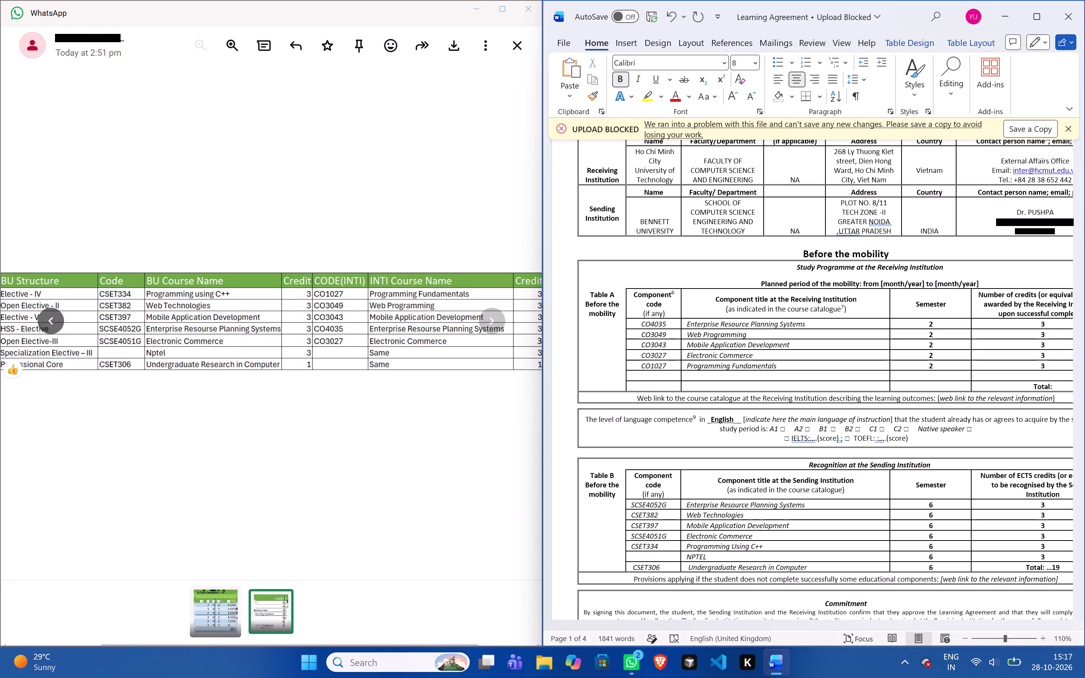
pyautogui.write('15')
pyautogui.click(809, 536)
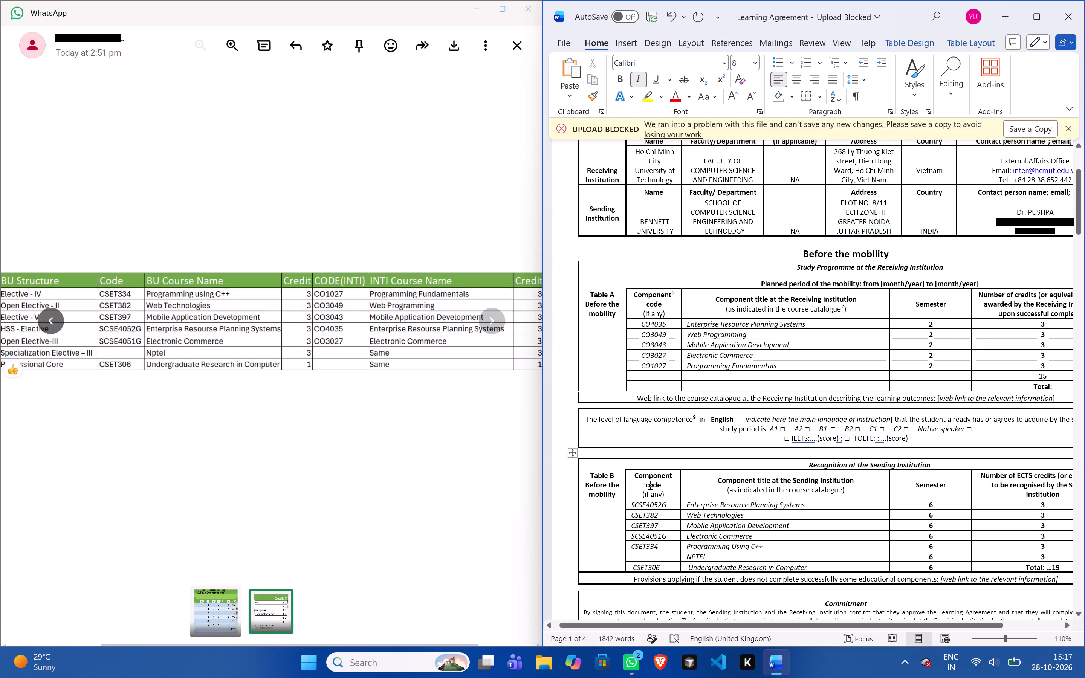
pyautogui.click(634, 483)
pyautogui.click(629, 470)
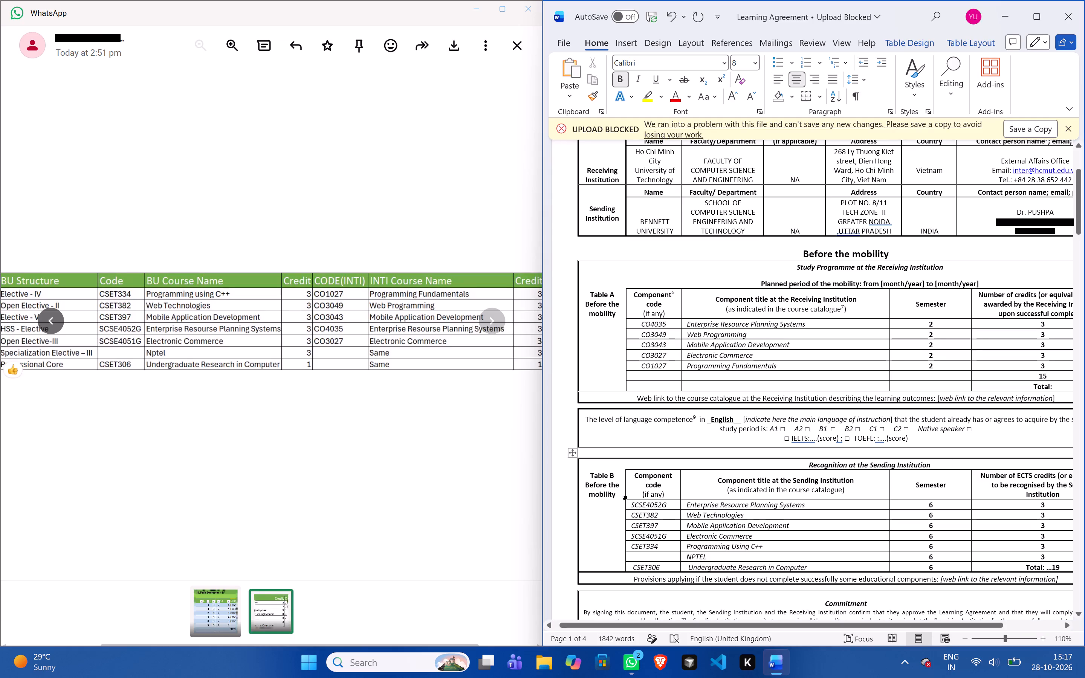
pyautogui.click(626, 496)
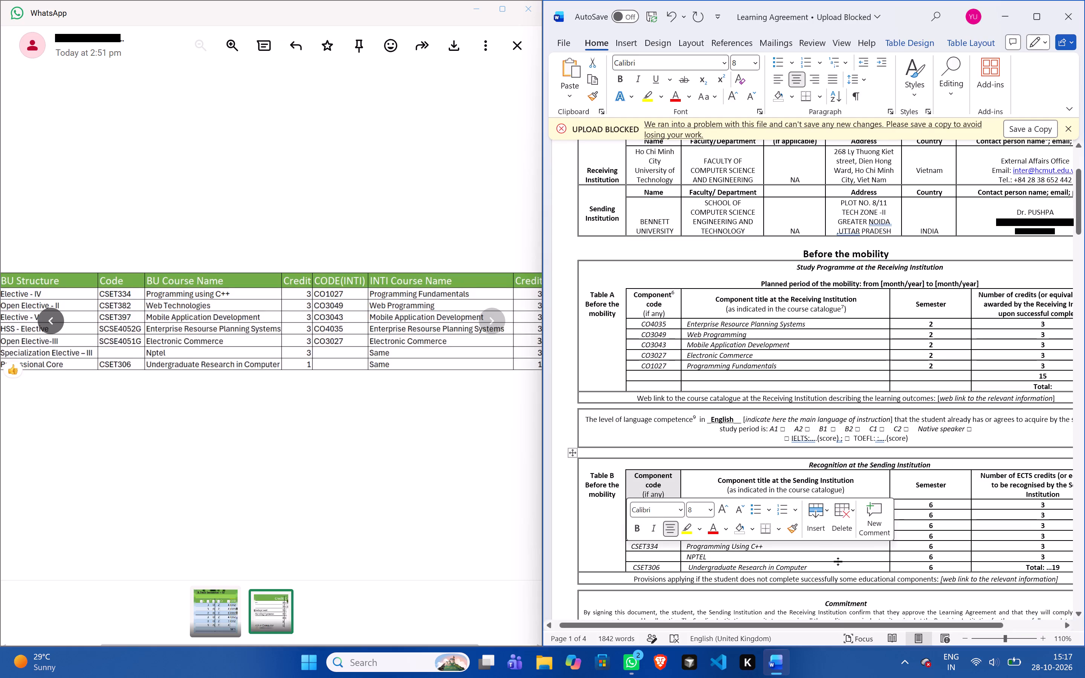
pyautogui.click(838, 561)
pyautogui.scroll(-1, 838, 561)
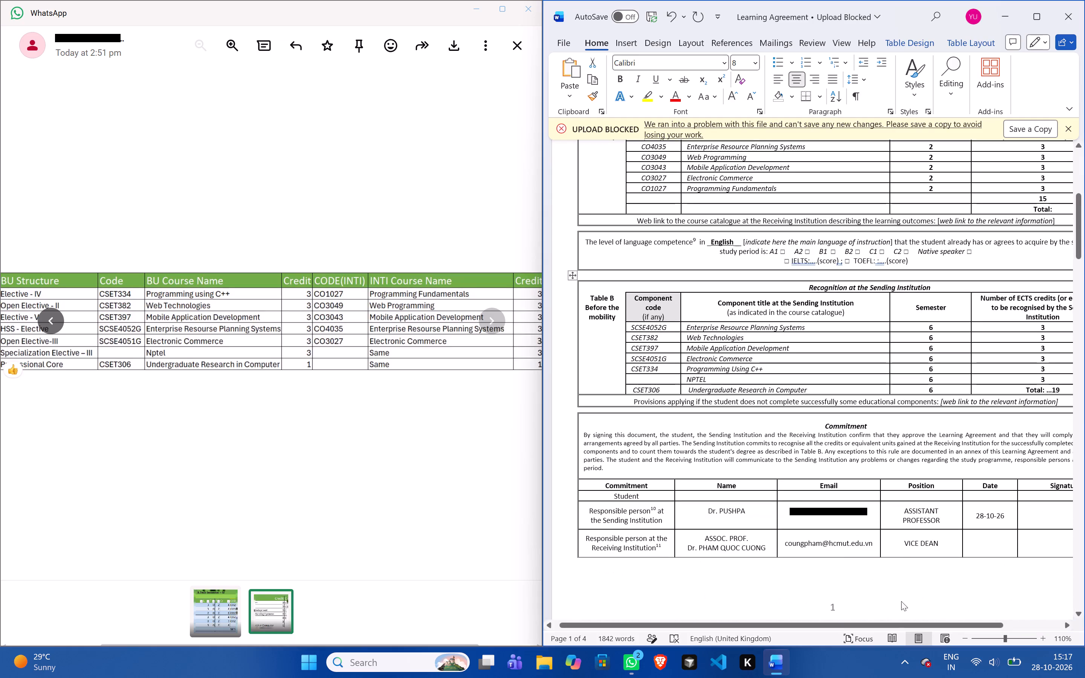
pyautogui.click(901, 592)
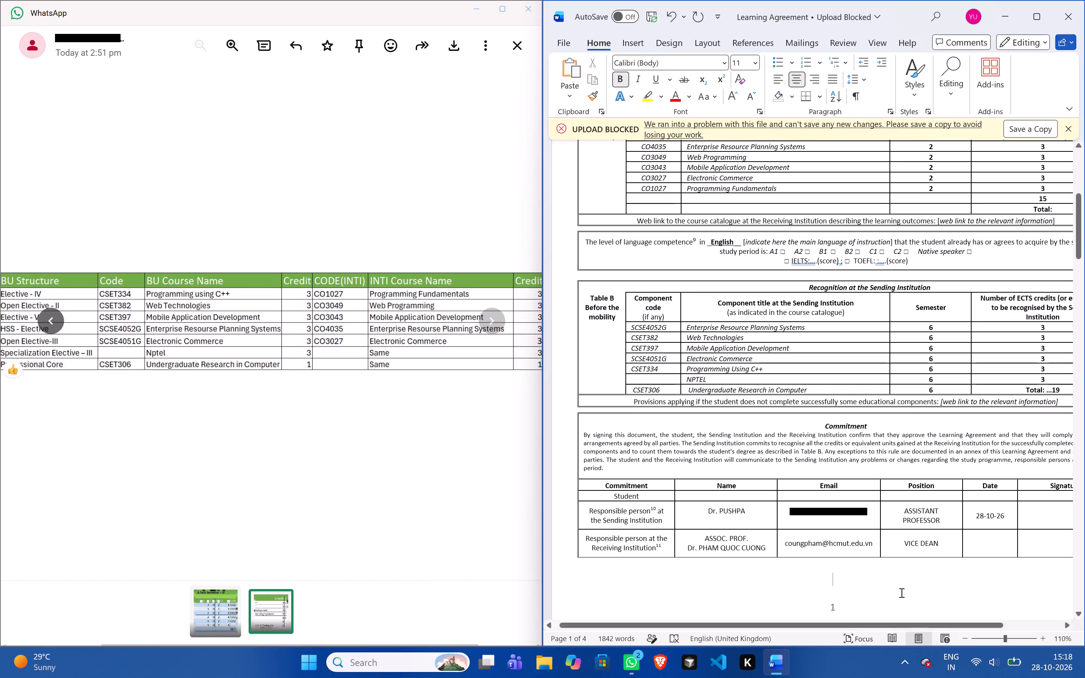
# Clear the 15 from the credits cell above Table A's total.
pyautogui.scroll(1, 901, 592)
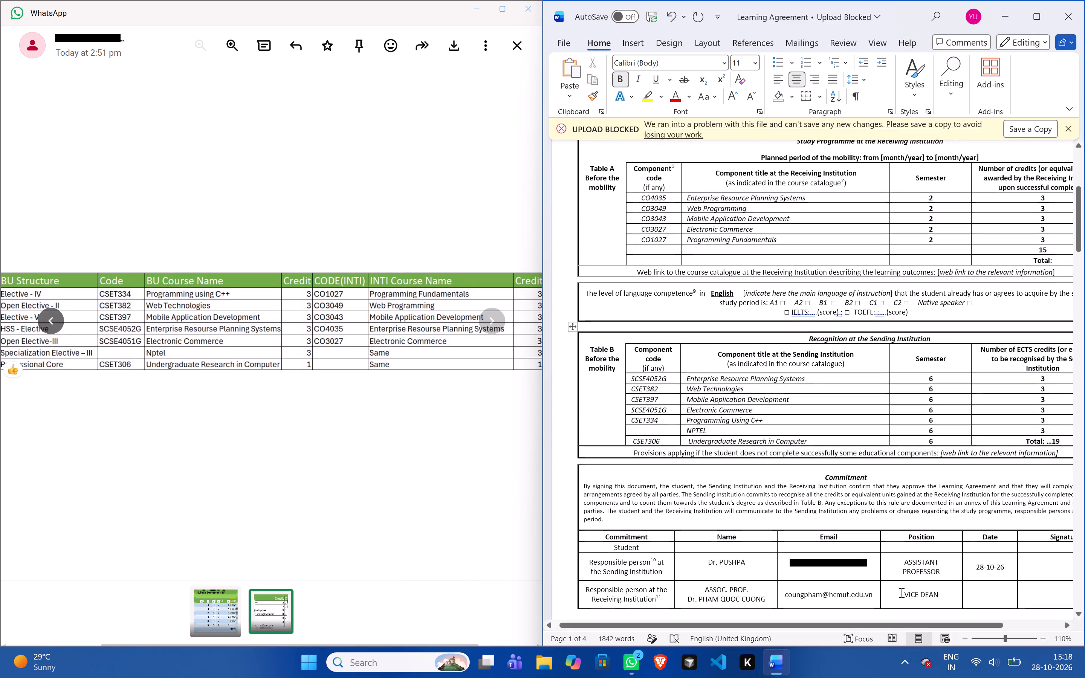
pyautogui.scroll(1, 901, 592)
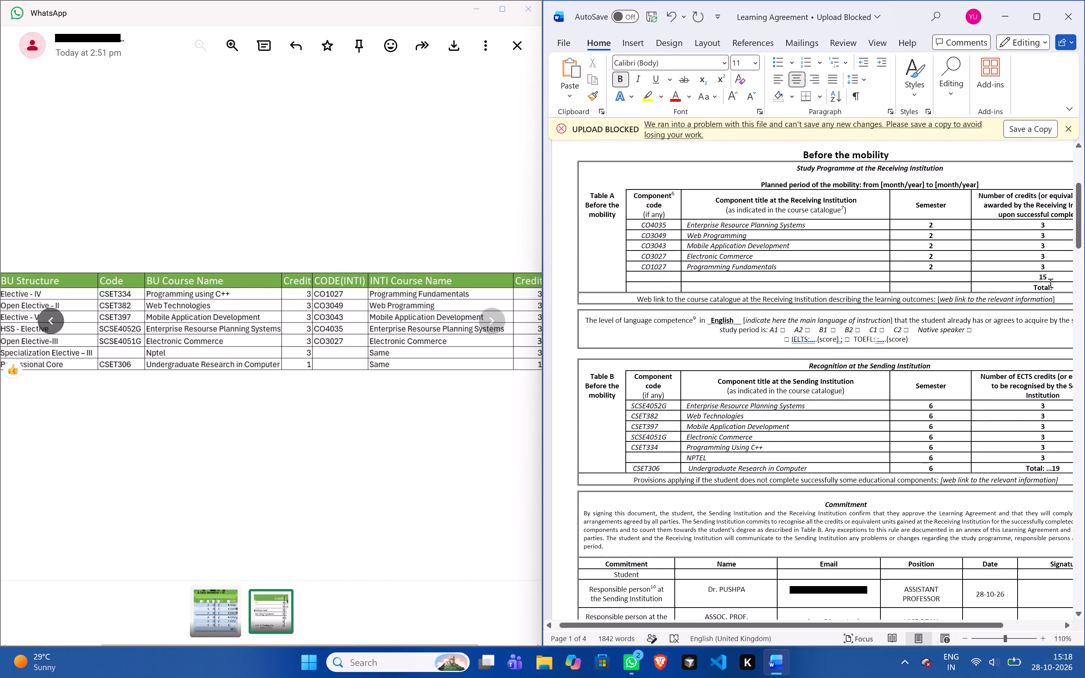
pyautogui.click(1048, 281)
pyautogui.press('BackSpace')
pyautogui.press('BackSpace')
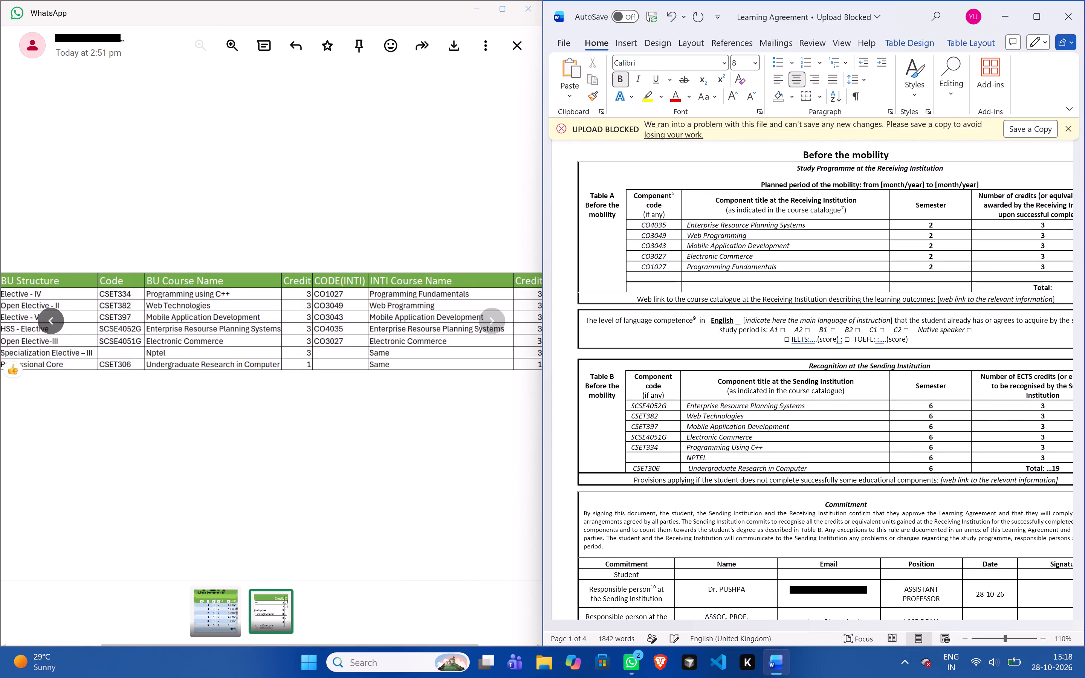
# Enter 15 after the Total: label in Table A's credits column.
pyautogui.click(1061, 287)
pyautogui.write('15')
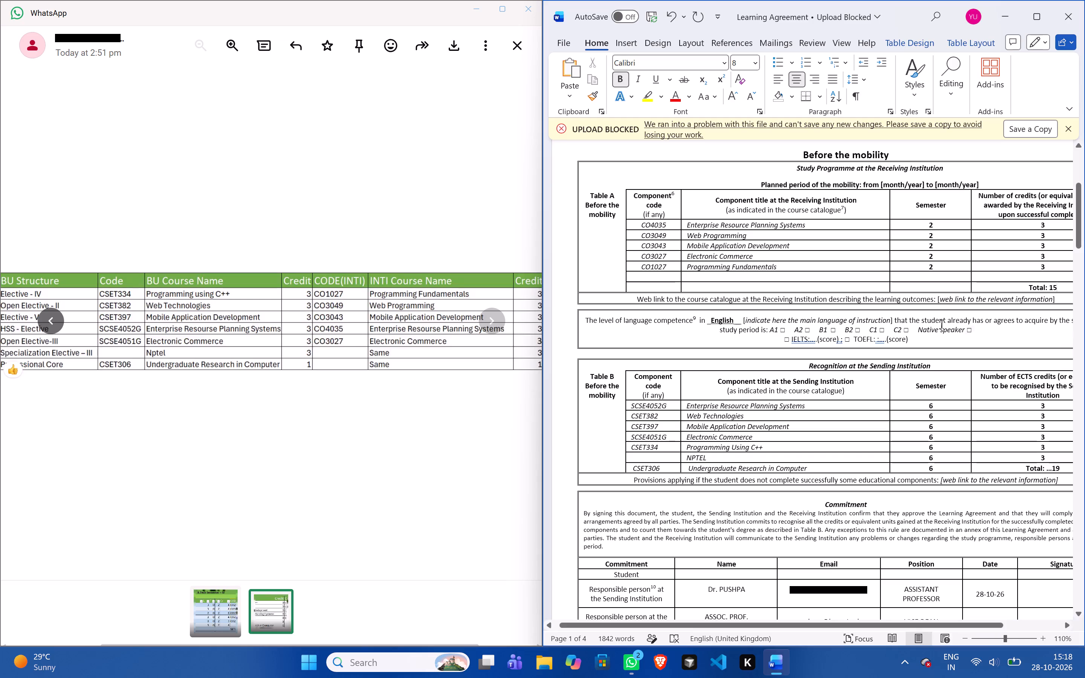
# Review the Learning Agreement's student details, Table A, Table B and commitment sections across the first two pages.
pyautogui.scroll(1, 938, 325)
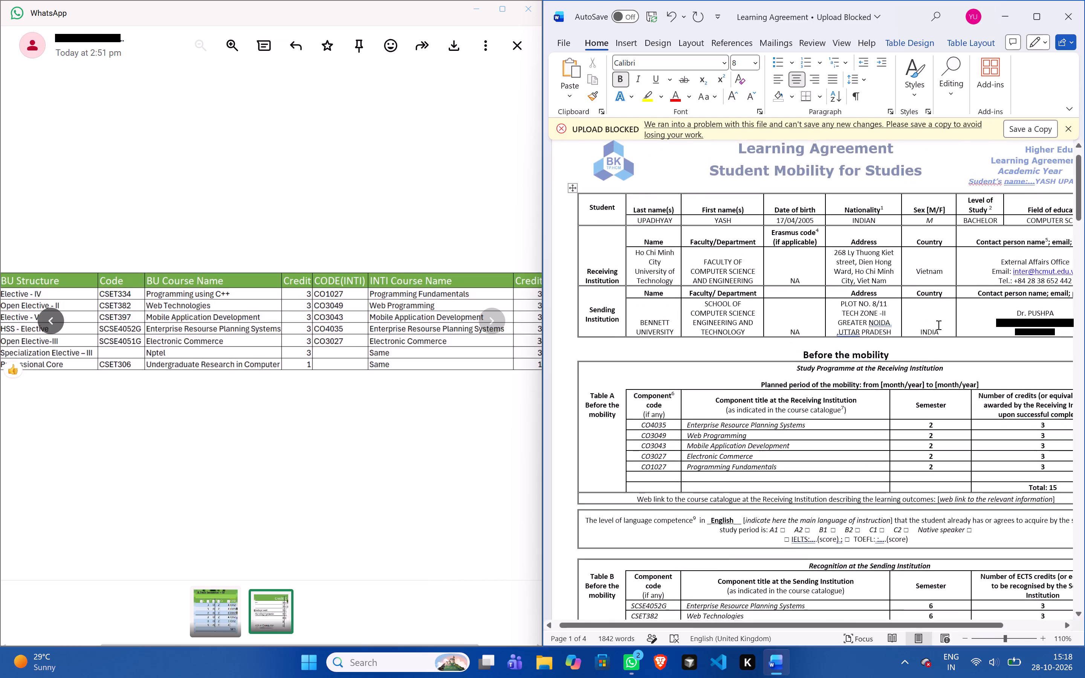
pyautogui.scroll(1, 938, 325)
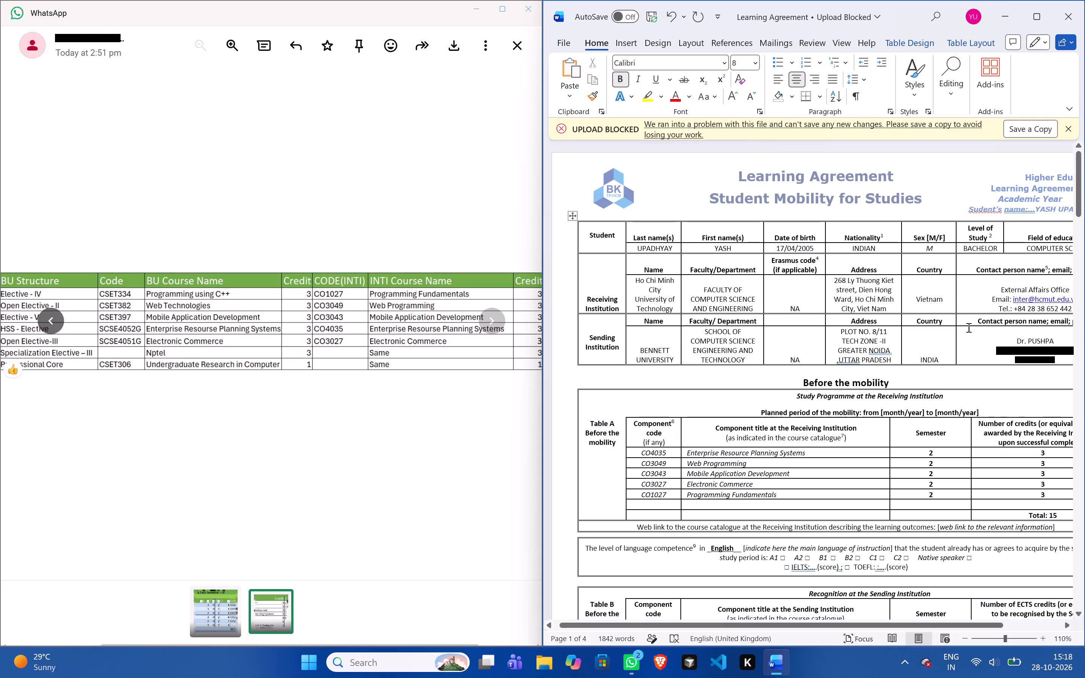
pyautogui.scroll(-1, 955, 345)
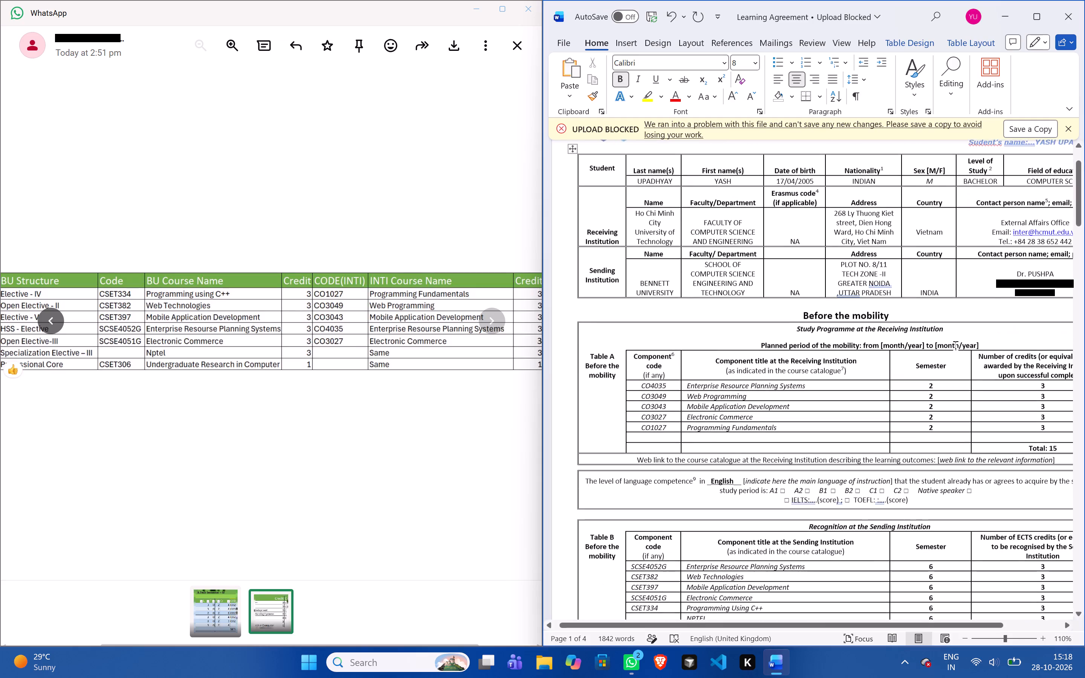
pyautogui.scroll(-2, 955, 345)
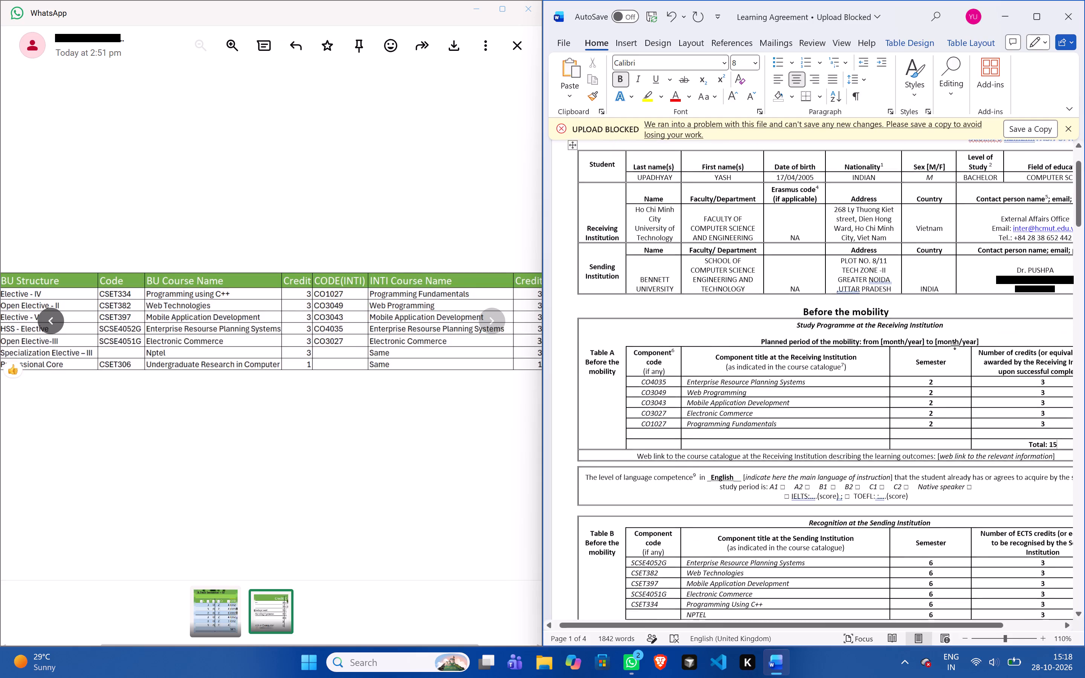
pyautogui.scroll(-1, 955, 345)
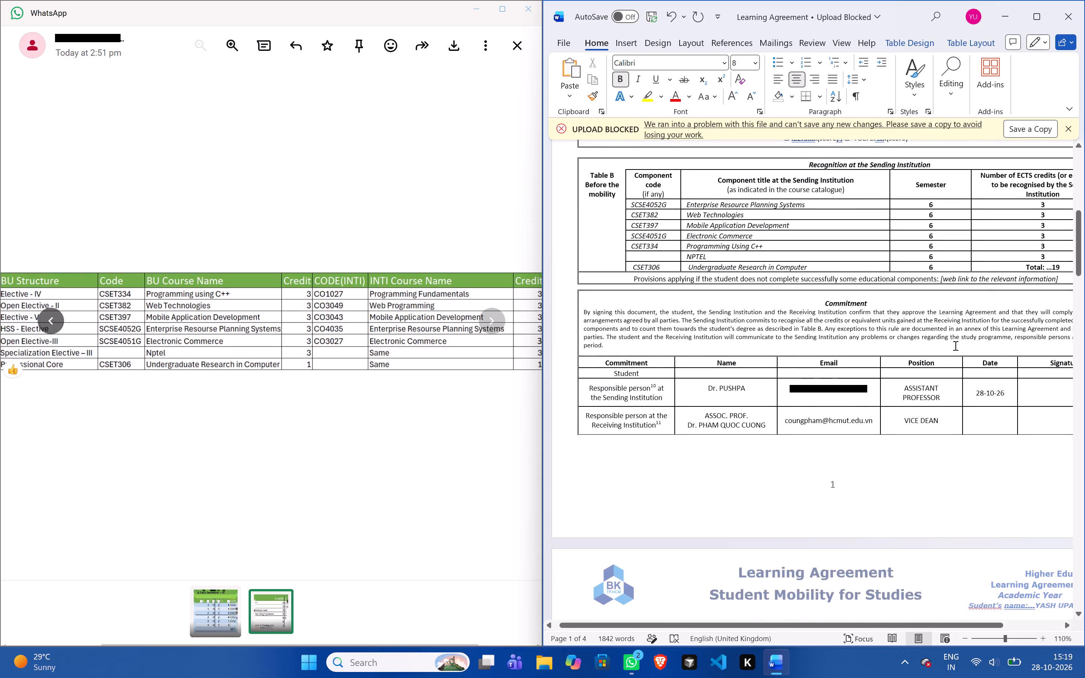
pyautogui.scroll(-19, 955, 345)
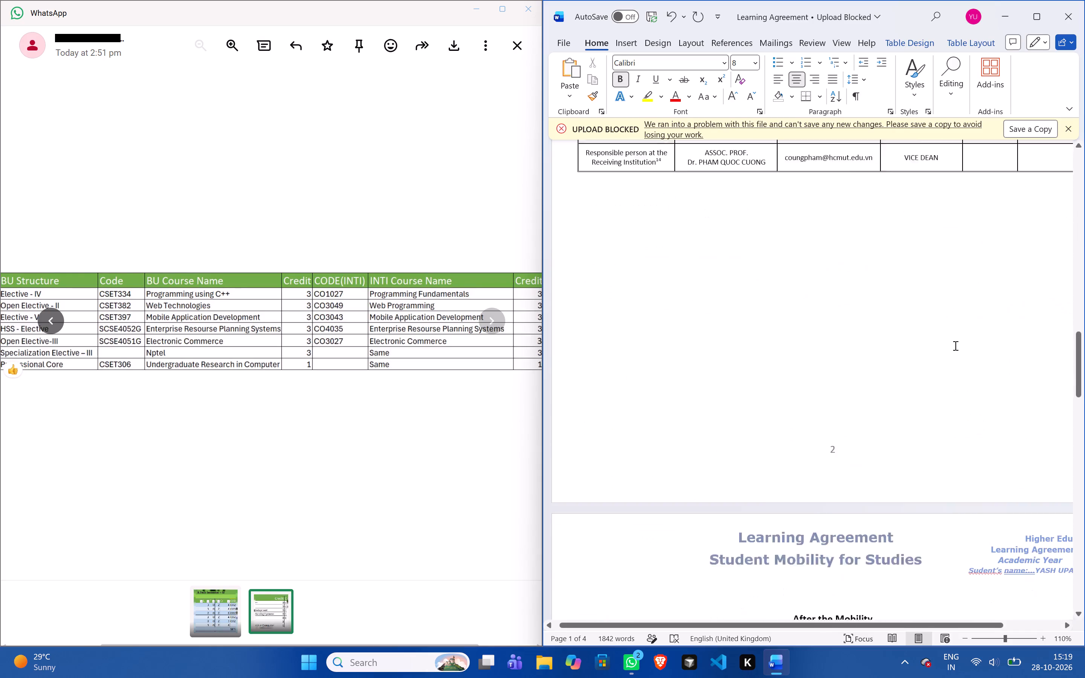
pyautogui.scroll(1, 955, 345)
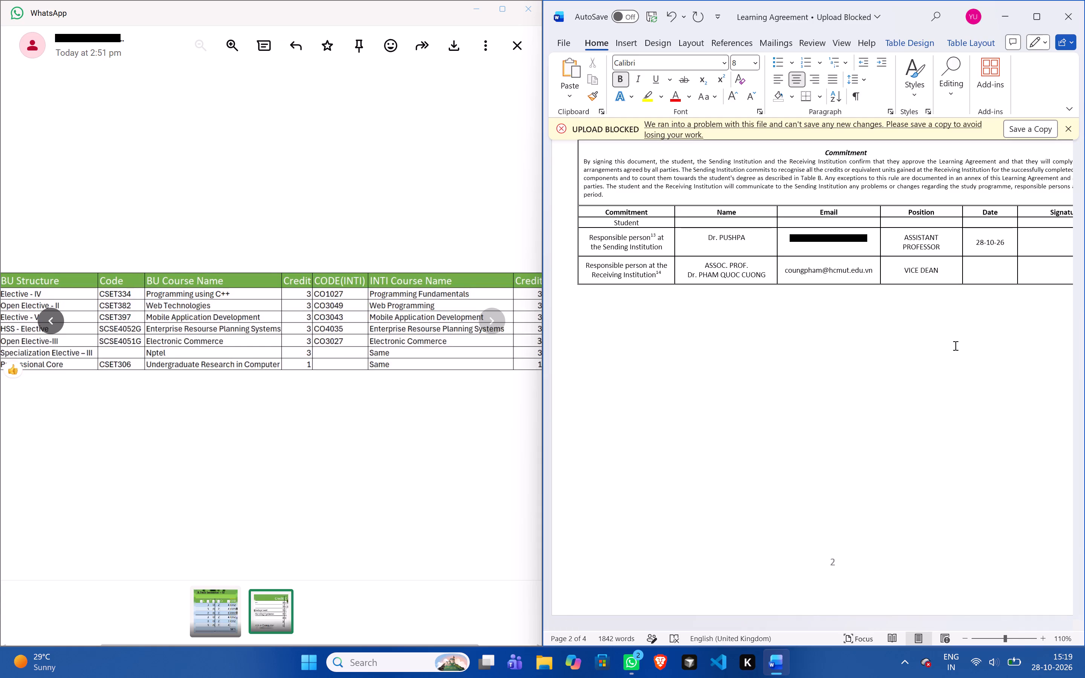
pyautogui.scroll(9, 955, 345)
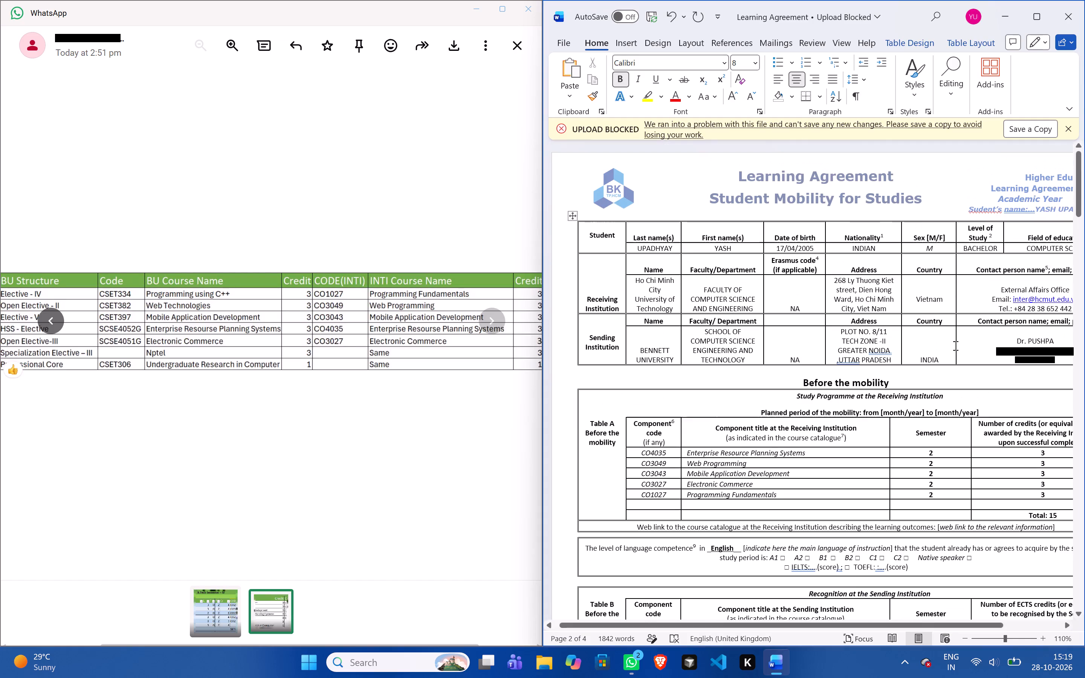
# Maximize the document window and look over the whole Learning Agreement, from the first page to the closing notes and back.
pyautogui.click(1034, 15)
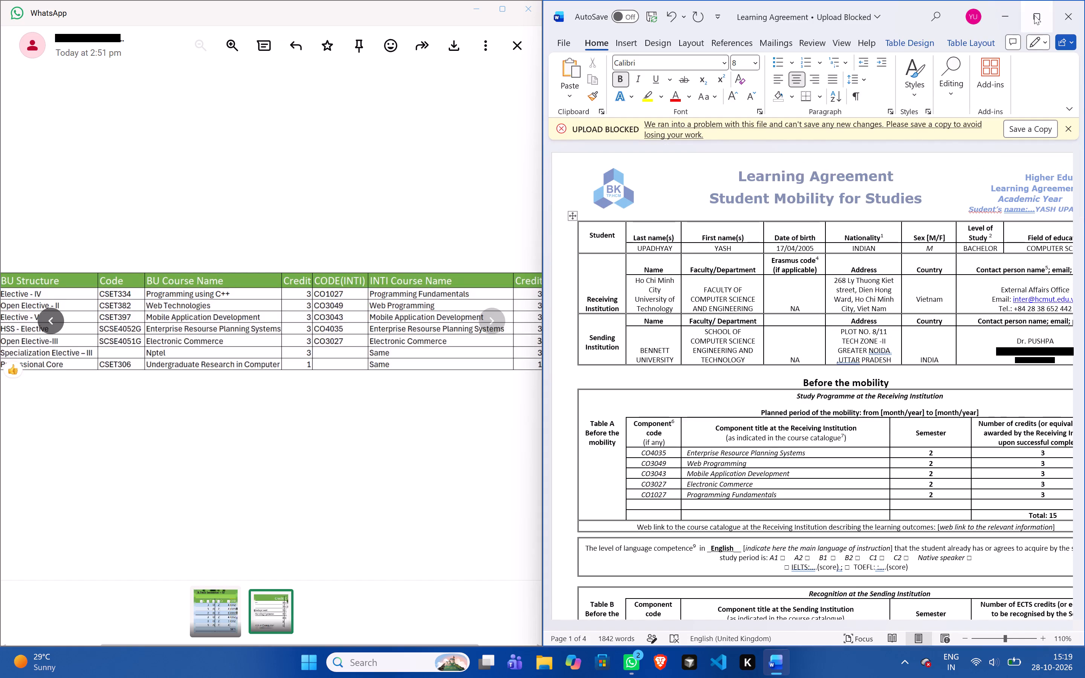
pyautogui.scroll(1, 548, 159)
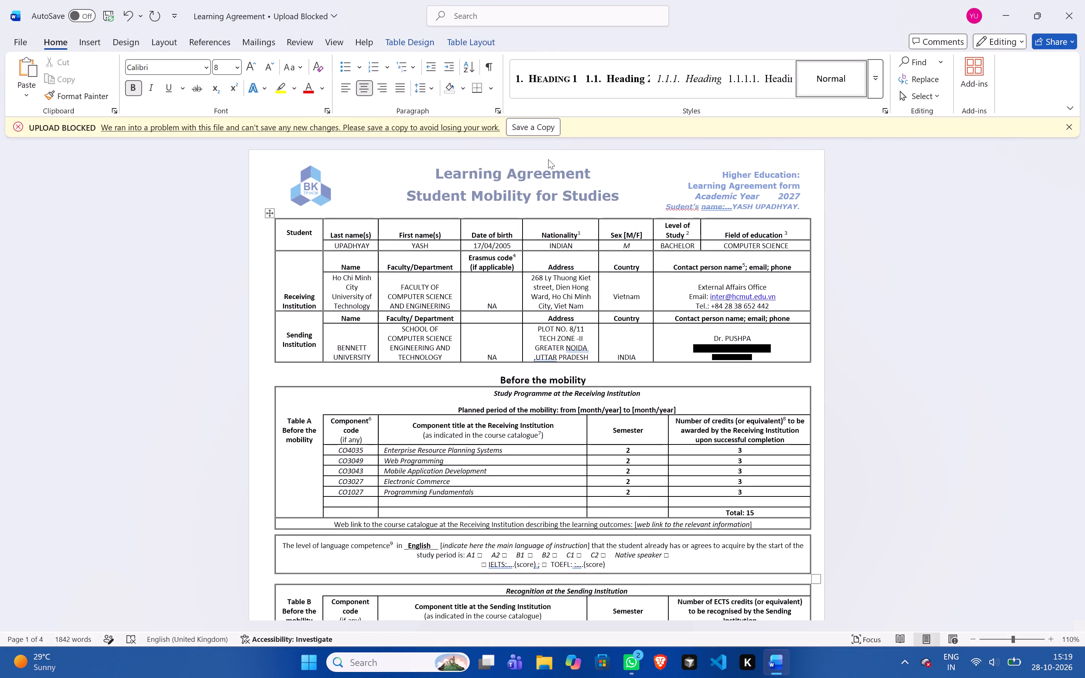
pyautogui.scroll(1, 548, 159)
pyautogui.scroll(-5, 562, 277)
pyautogui.scroll(-20, 562, 277)
pyautogui.scroll(-20, 562, 277)
pyautogui.scroll(-20, 562, 277)
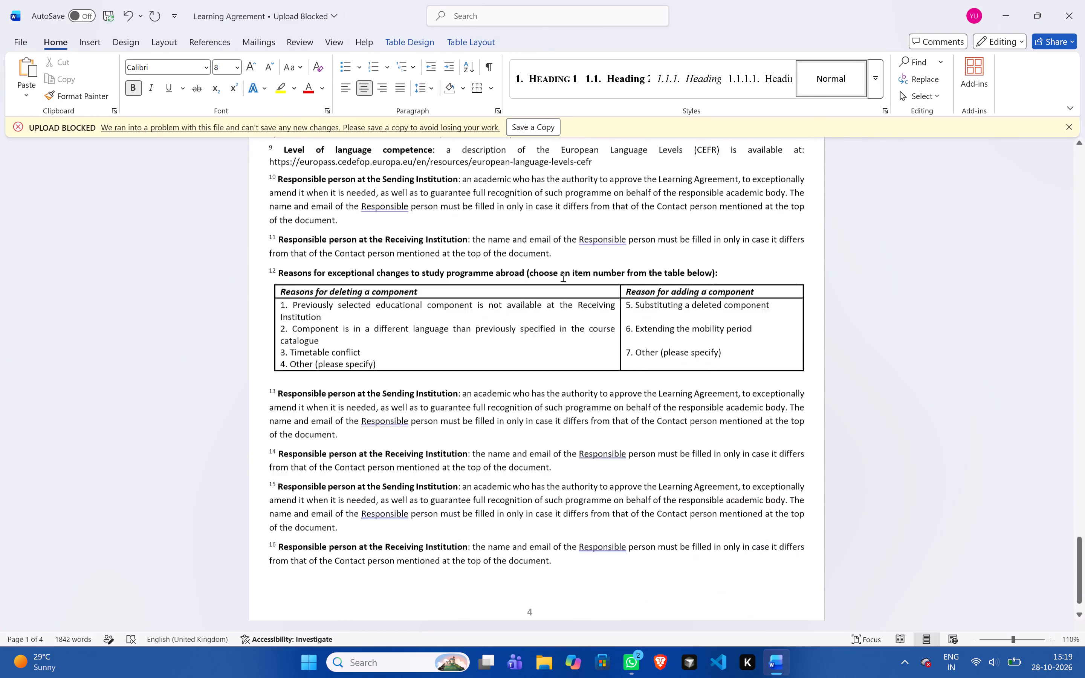
pyautogui.scroll(-2, 562, 277)
pyautogui.scroll(1, 562, 277)
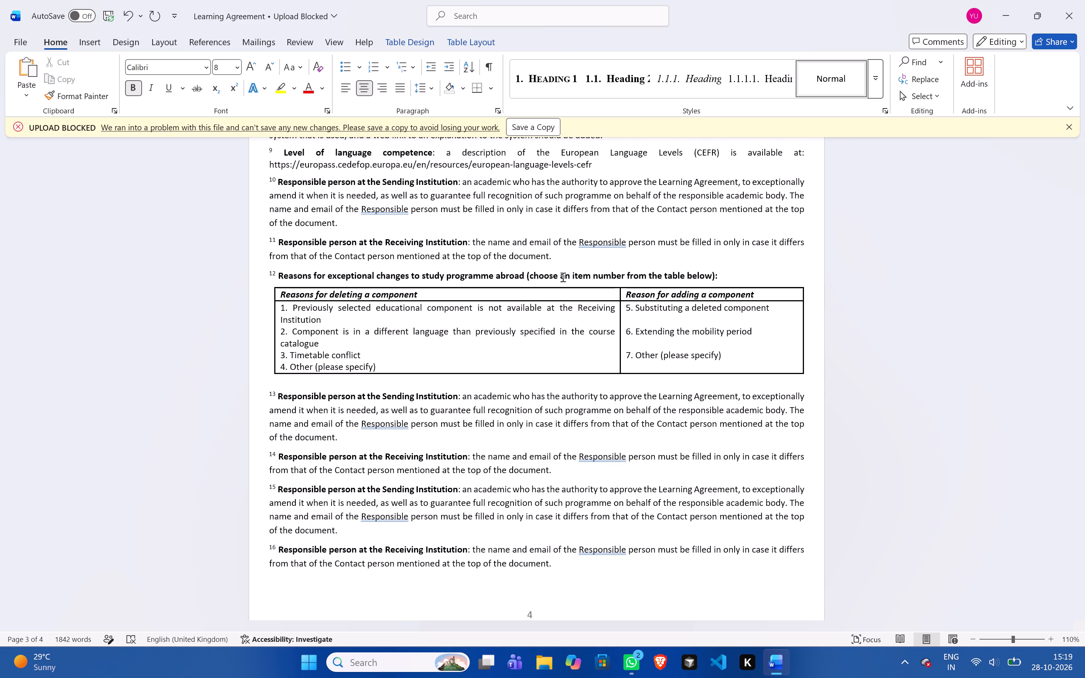
pyautogui.scroll(6, 562, 277)
pyautogui.scroll(20, 562, 277)
pyautogui.scroll(20, 562, 277)
pyautogui.scroll(3, 562, 277)
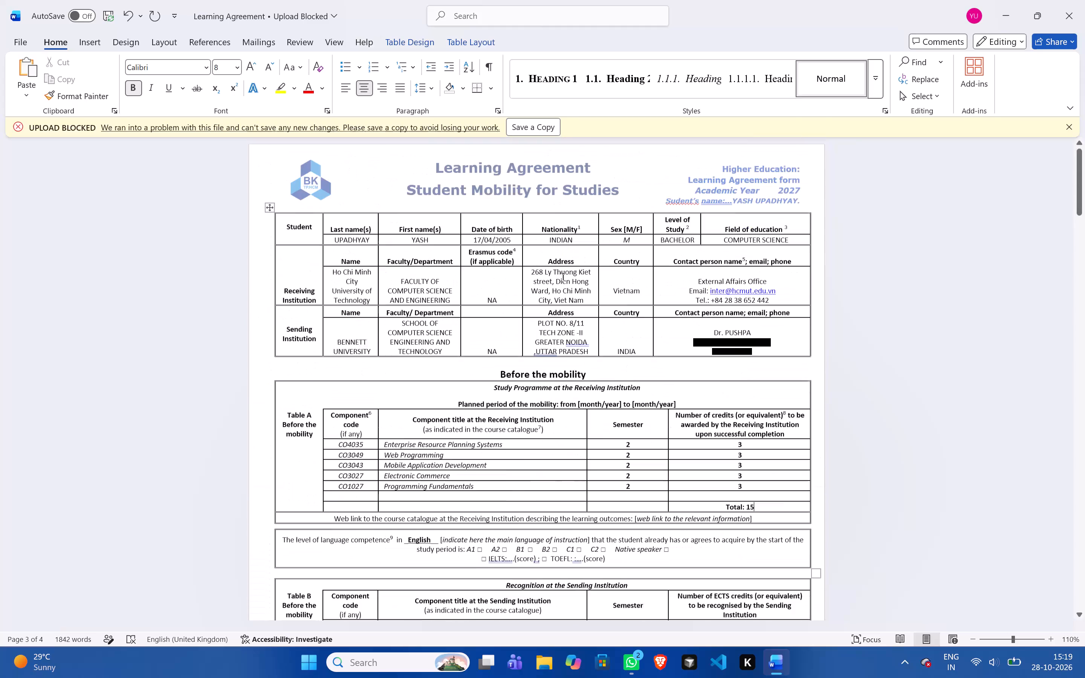
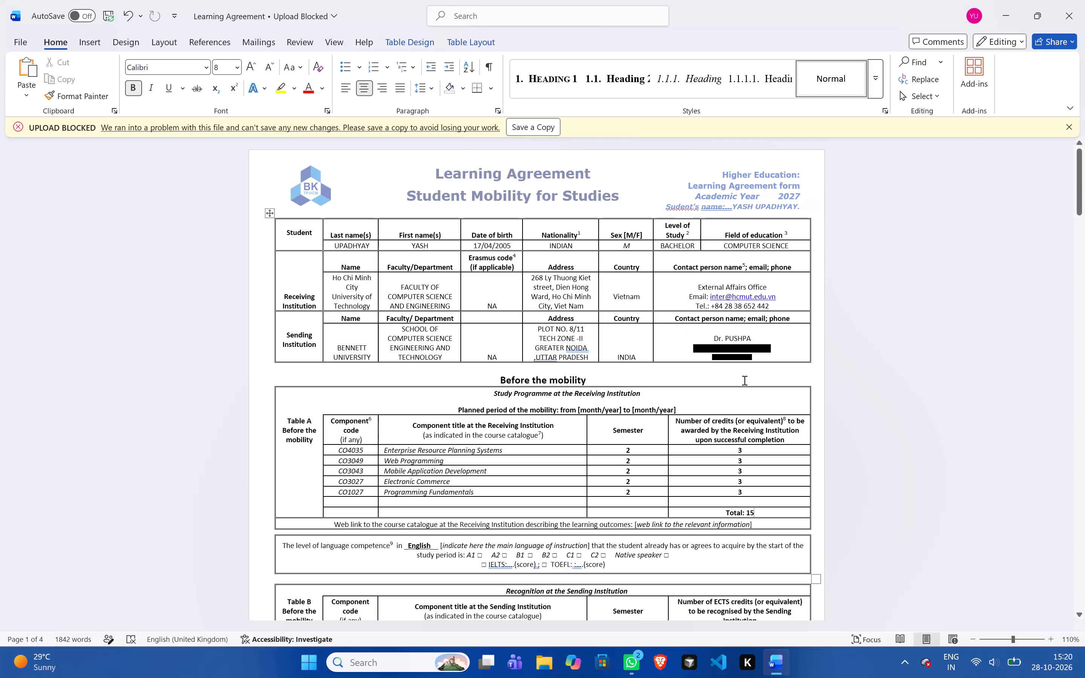
# Review the first page's student details, Table A, Table B and commitment section in the Learning Agreement.
pyautogui.scroll(-2, 744, 380)
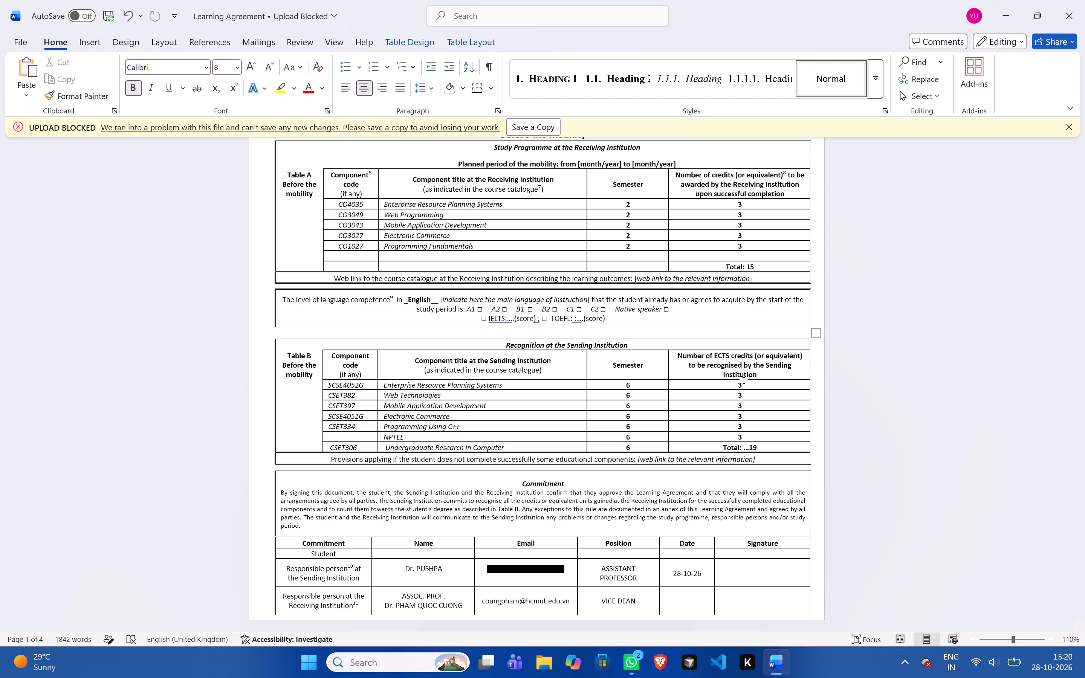
pyautogui.scroll(-1, 744, 380)
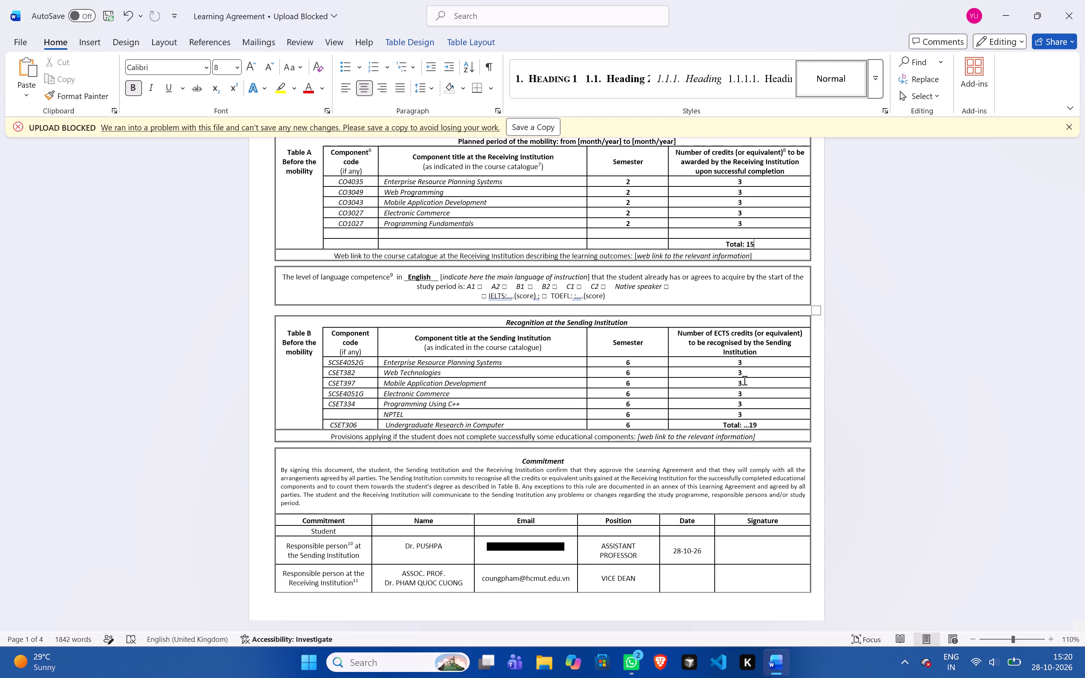
pyautogui.scroll(-2, 744, 380)
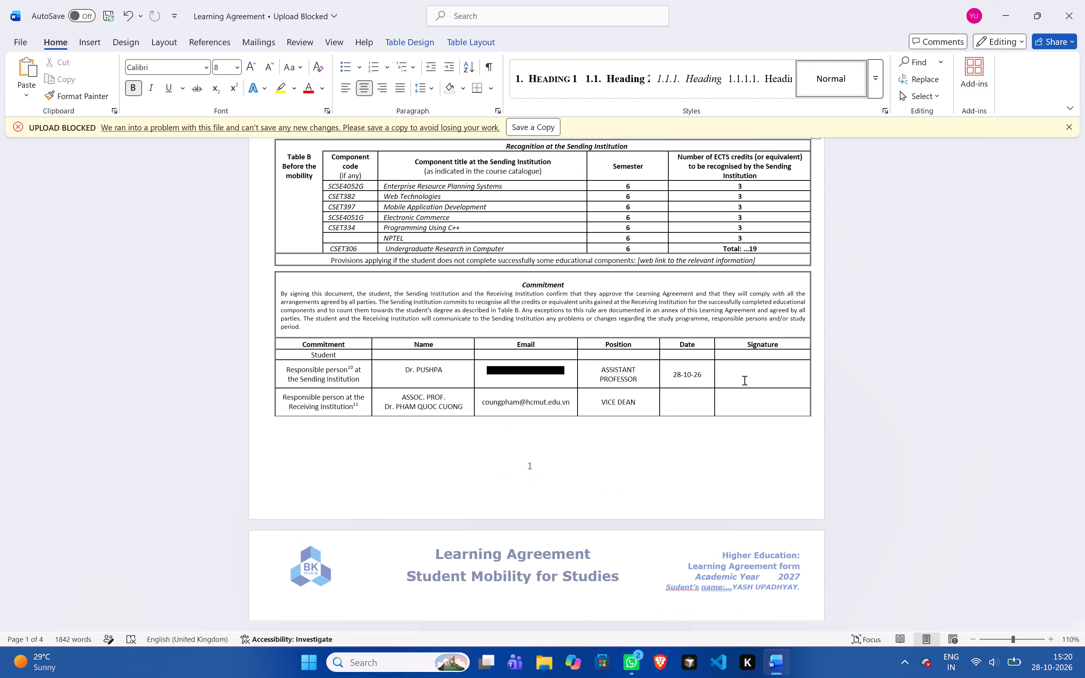
pyautogui.scroll(5, 744, 380)
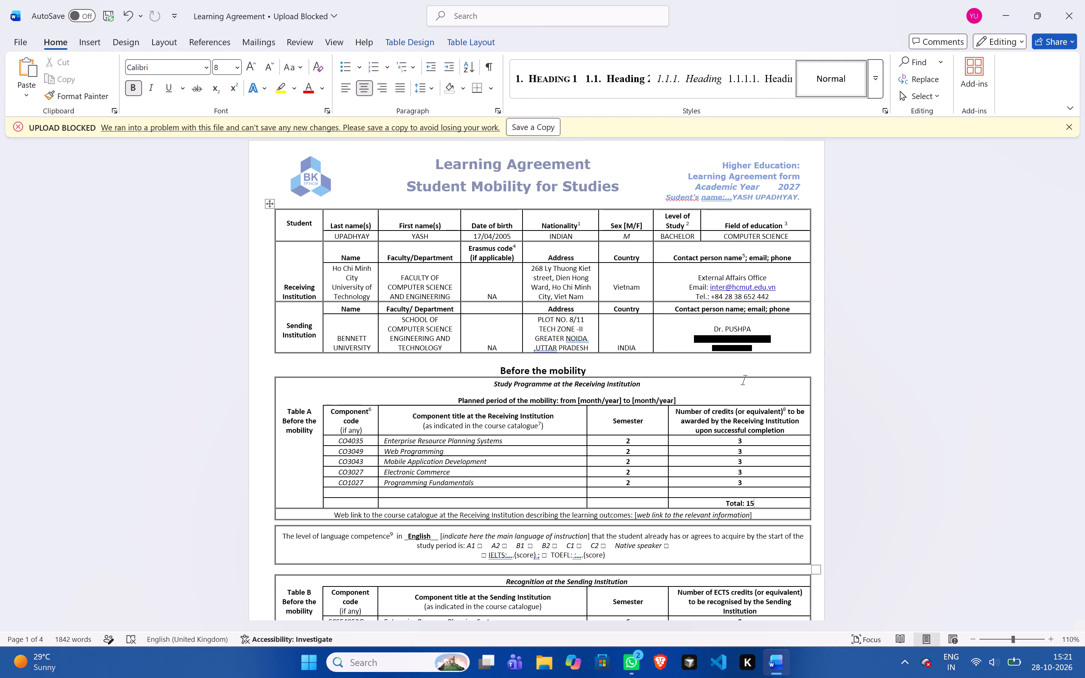
pyautogui.scroll(-1, 744, 380)
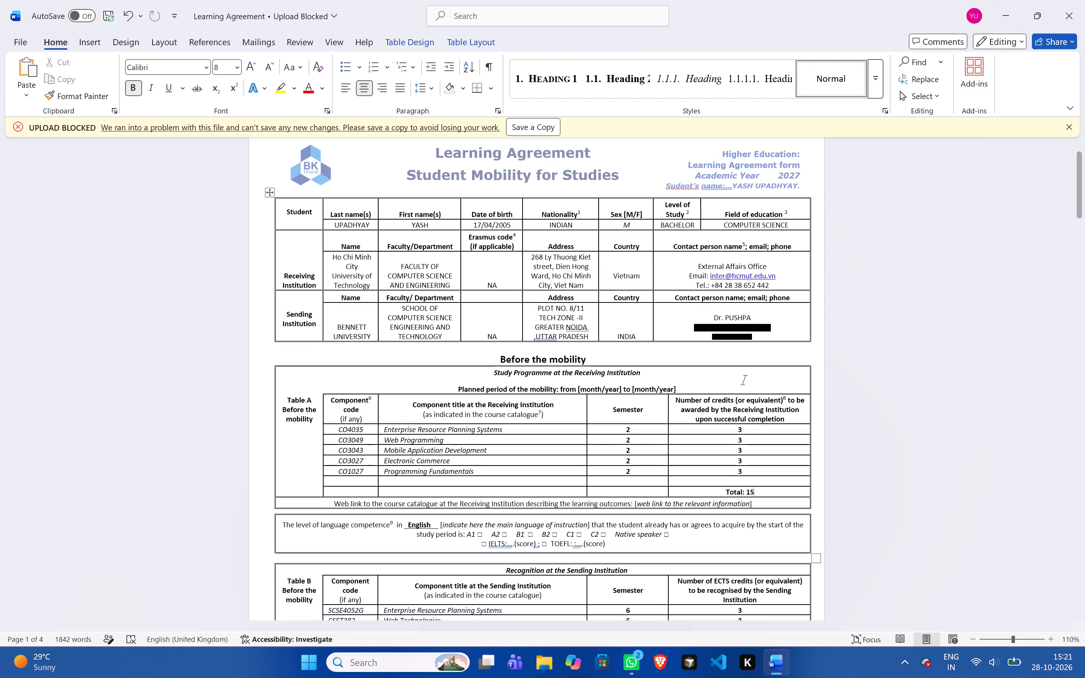
pyautogui.scroll(-2, 744, 380)
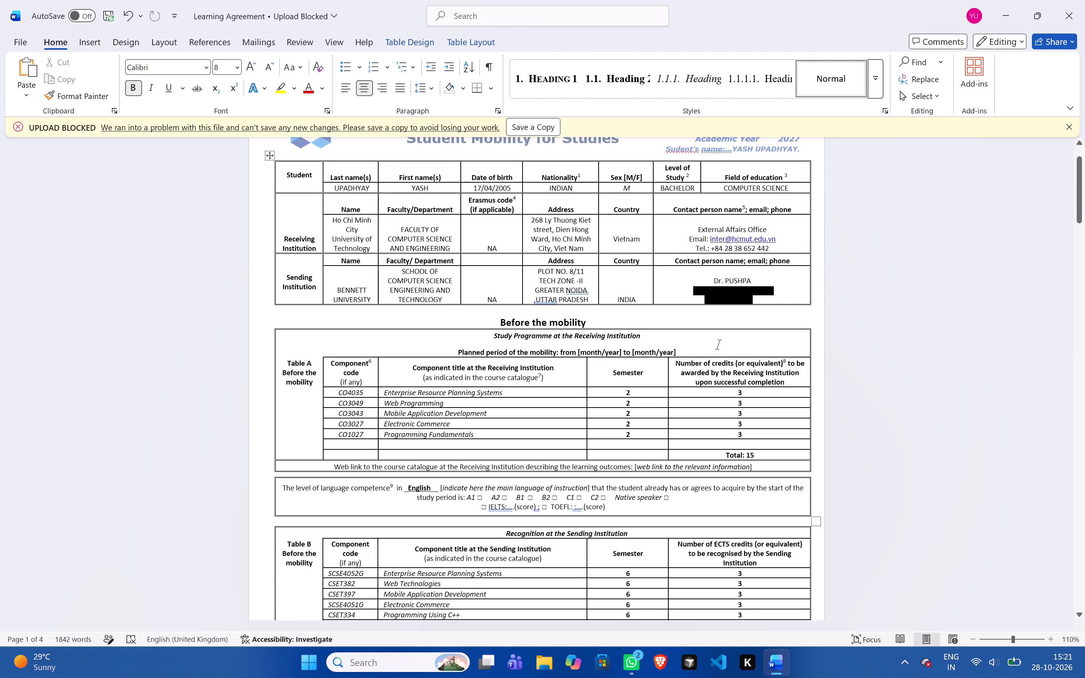
# Add 1/2027 at the end of Table A's planned period of mobility line, with extra spaces separating it from the placeholders.
pyautogui.click(717, 350)
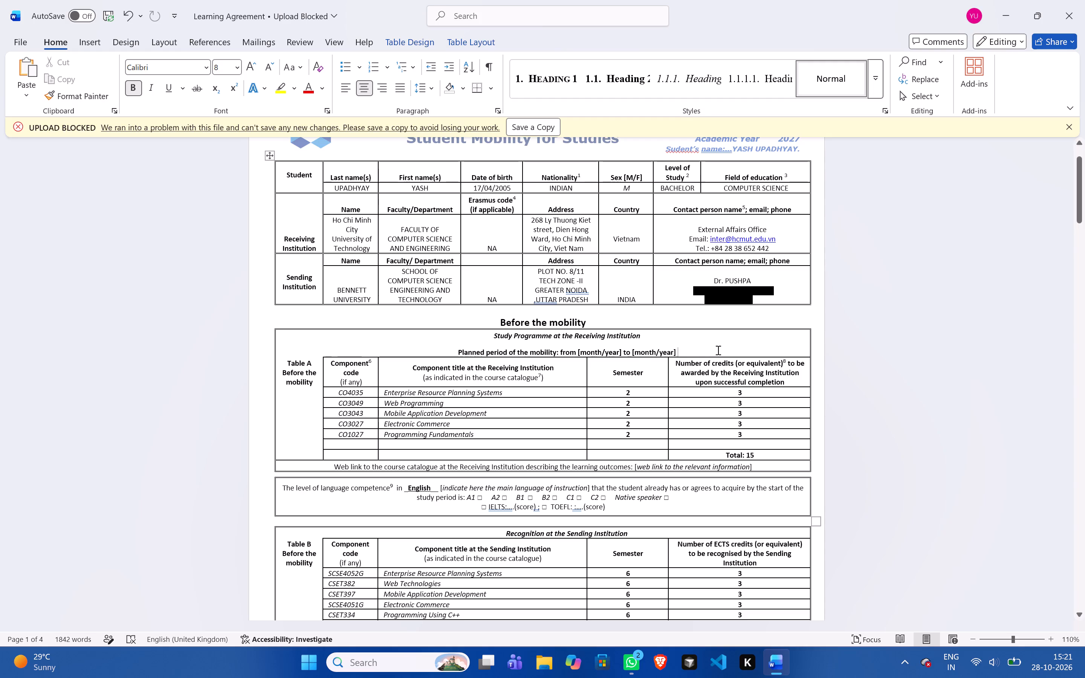
pyautogui.write('1/2027')
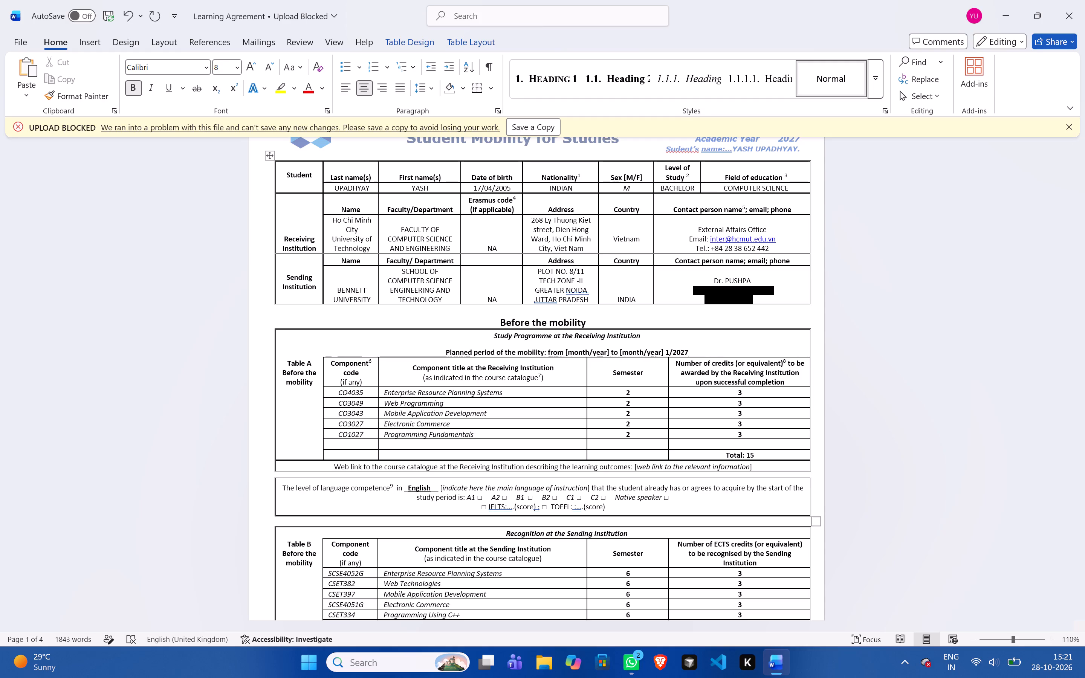
pyautogui.press('Left')
pyautogui.press('Left')
pyautogui.press('Left')
pyautogui.press('Left')
pyautogui.press('Left')
pyautogui.press('Left')
pyautogui.press('space')
pyautogui.press('space')
pyautogui.press('space')
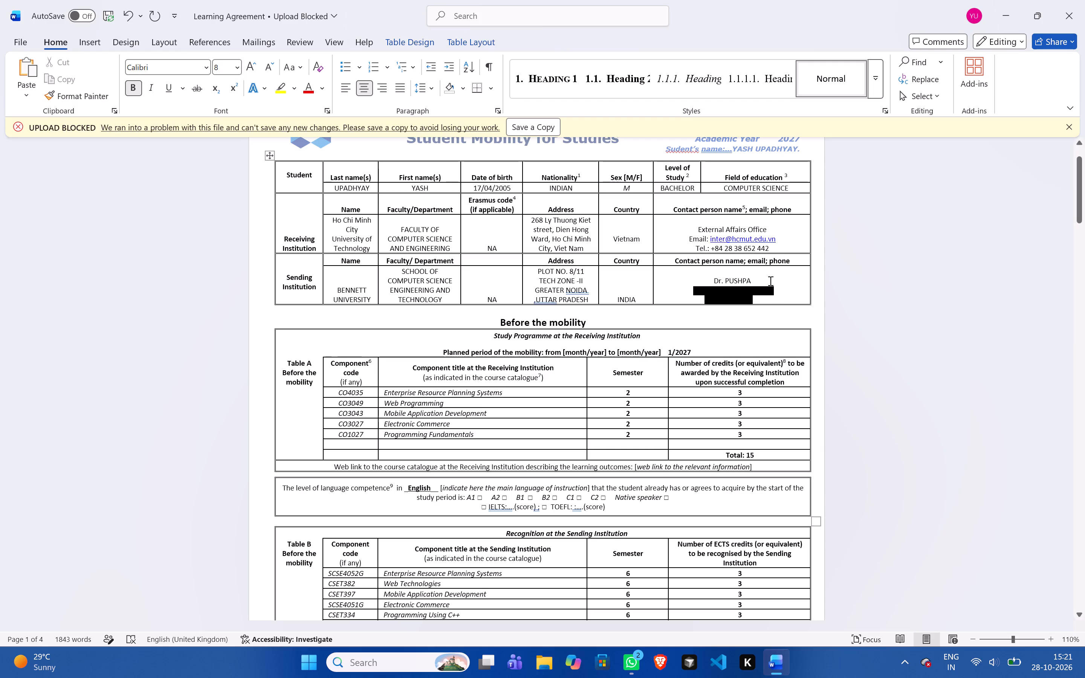
# Add the country code +91 and a space before the sending institution contact person's phone number.
pyautogui.click(711, 298)
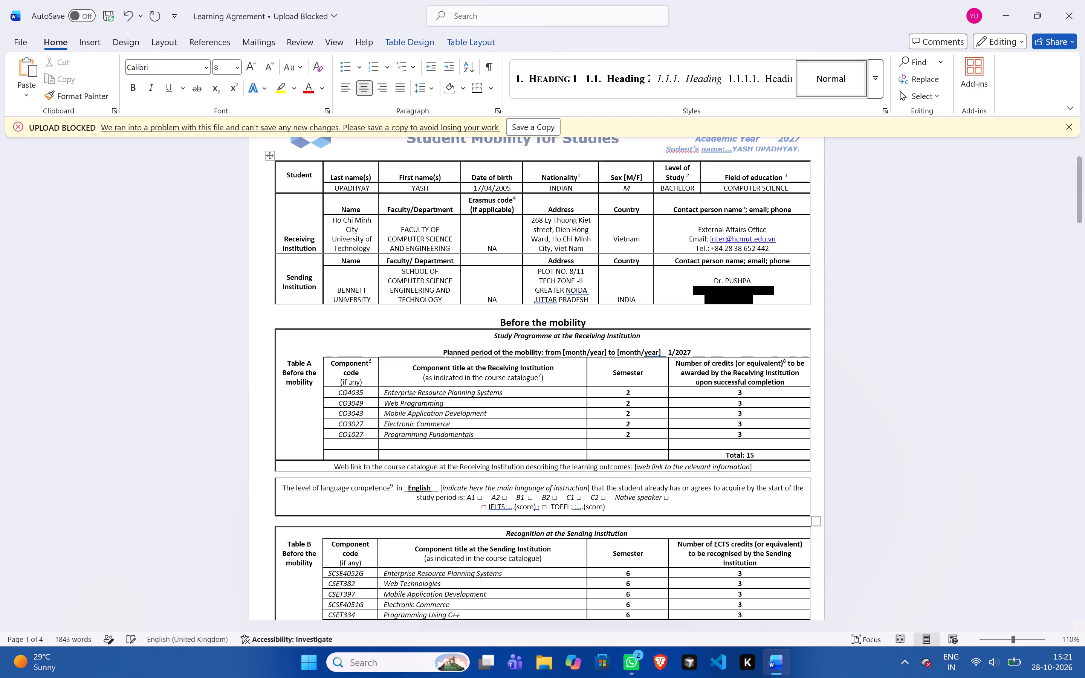
pyautogui.write('+91')
pyautogui.press('space')
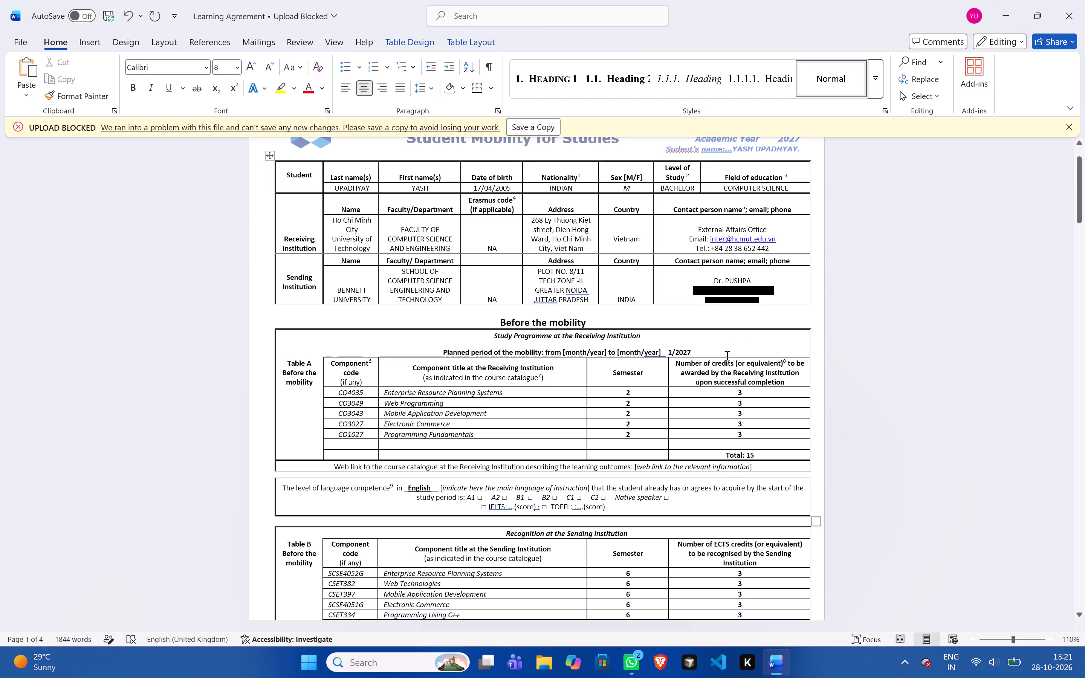
# Add "to" after 1/2027 and "from" before it in the planned period of mobility line.
pyautogui.click(700, 350)
pyautogui.press('space')
pyautogui.write('to')
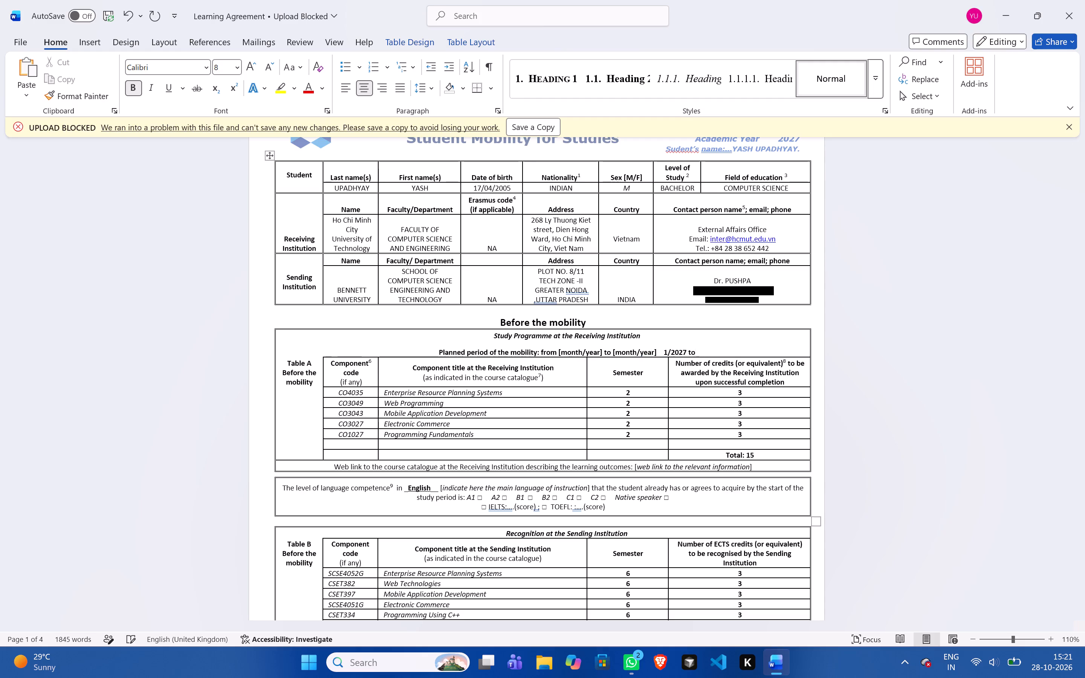
pyautogui.press('Left')
pyautogui.press('Left')
pyautogui.press('Left')
pyautogui.press('Left')
pyautogui.press('Left')
pyautogui.press('Left')
pyautogui.press('Left')
pyautogui.press('Left')
pyautogui.press('Left')
pyautogui.write('from')
pyautogui.press('space')
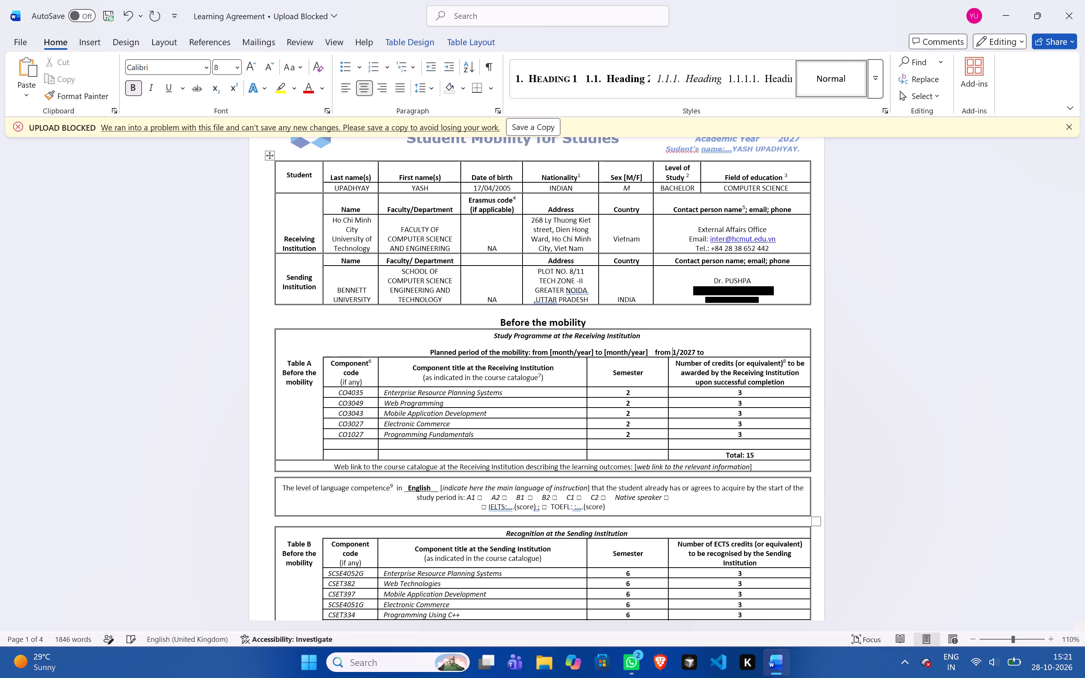
# Enter 6/2027 as the end date after the final "to" in the planned period of mobility line.
pyautogui.press('Right')
pyautogui.press('Right')
pyautogui.press('Right')
pyautogui.press('Right')
pyautogui.press('Right')
pyautogui.press('Right')
pyautogui.press('Right')
pyautogui.press('Right')
pyautogui.press('Right')
pyautogui.press('space')
pyautogui.press('6')
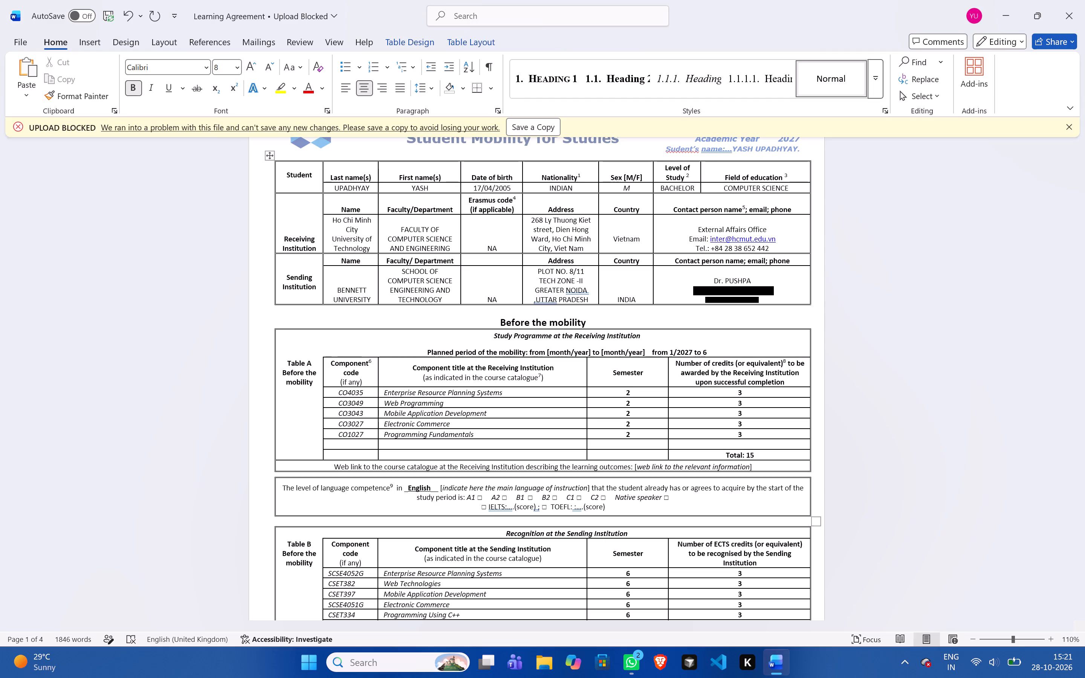
pyautogui.write('/2027')
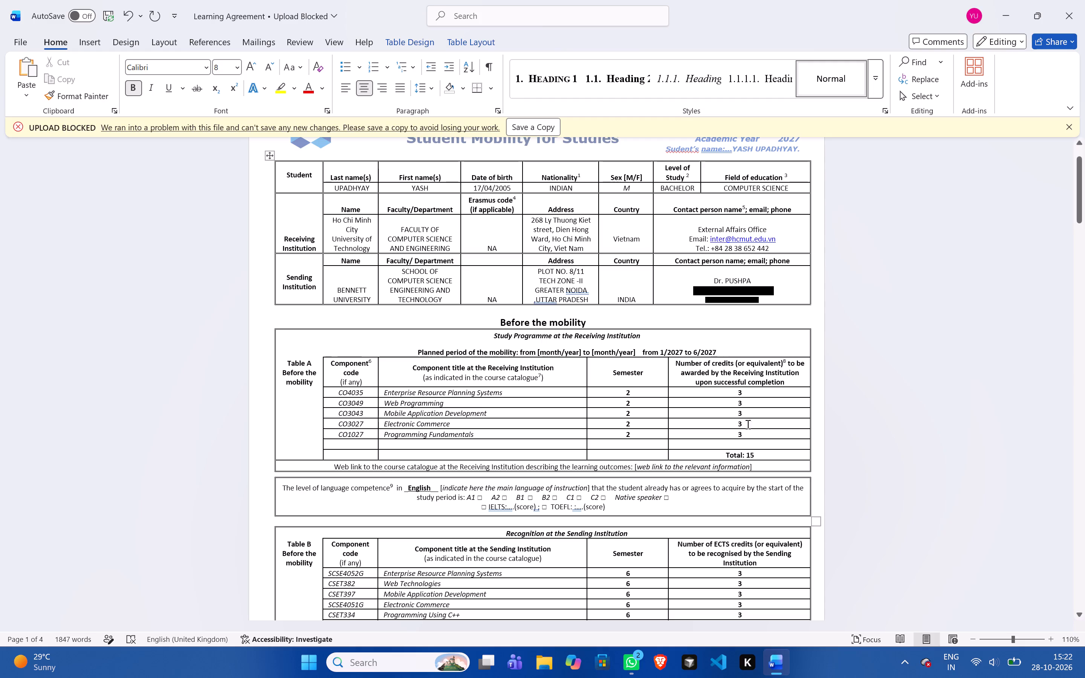
# Save the Learning Agreement and close the document.
pyautogui.scroll(-3, 886, 379)
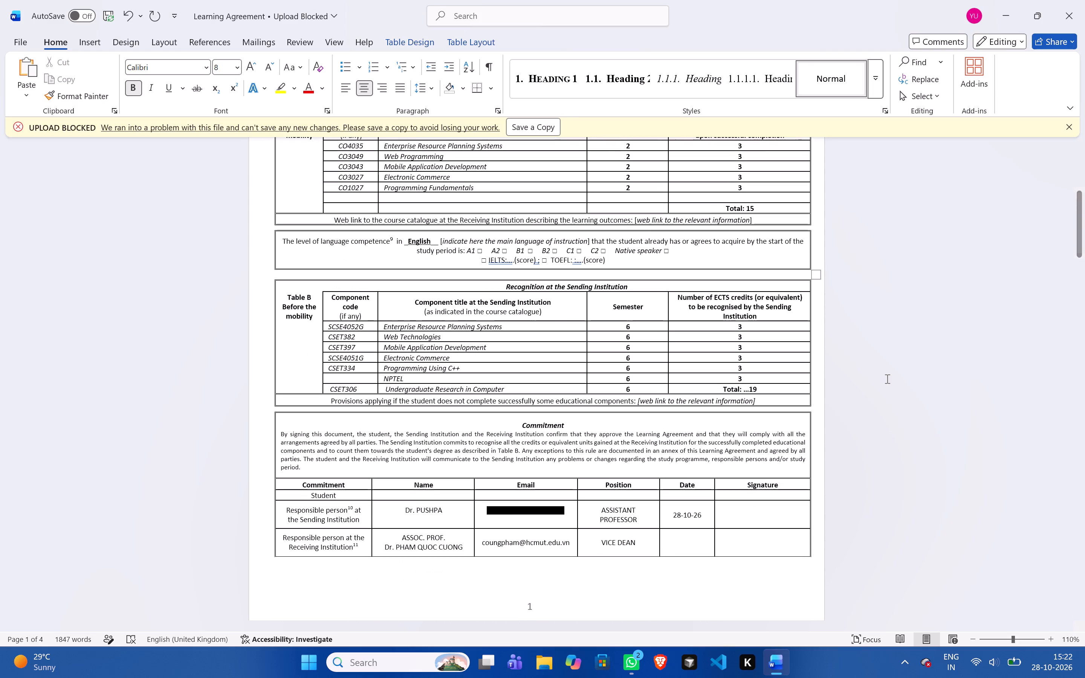
pyautogui.scroll(-3, 886, 379)
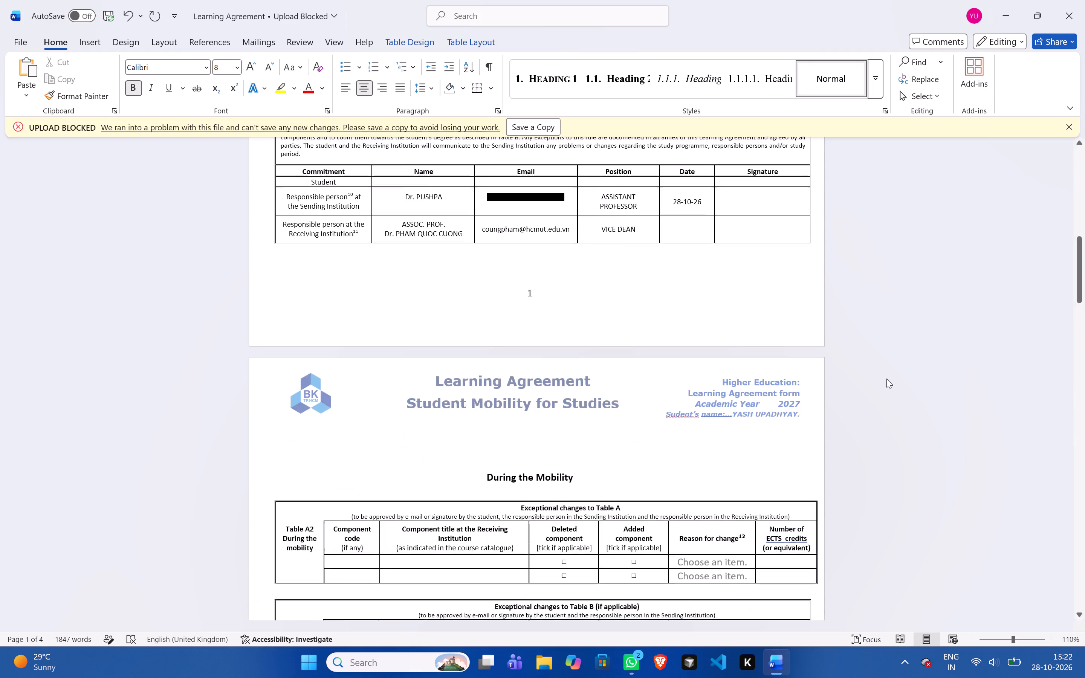
pyautogui.scroll(-3, 886, 379)
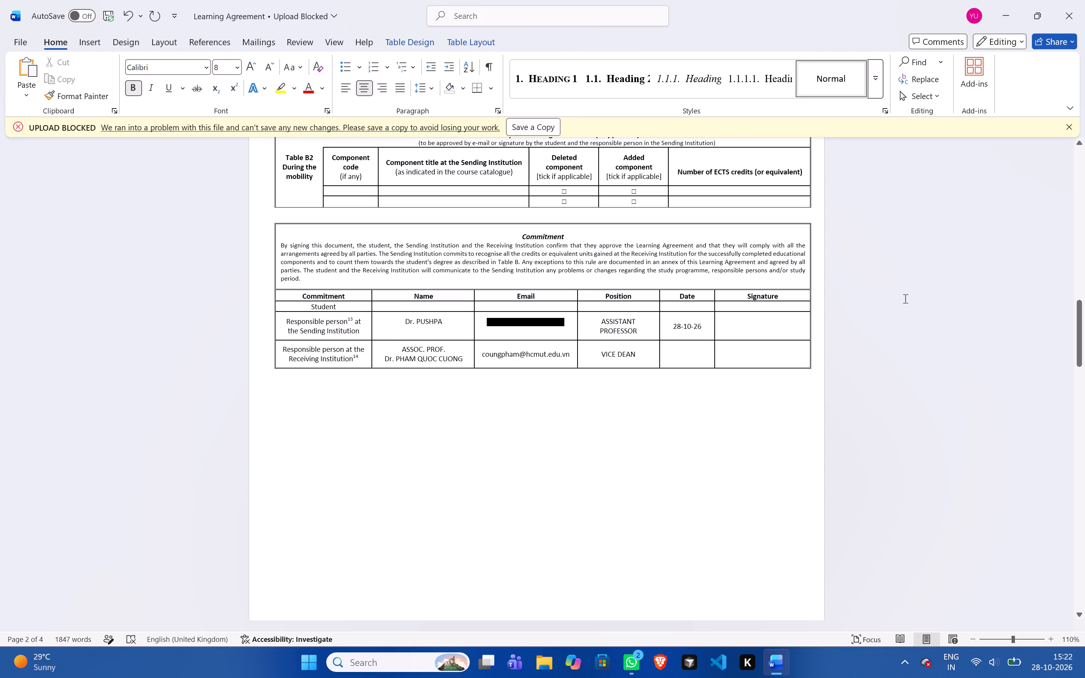
pyautogui.click(14, 41)
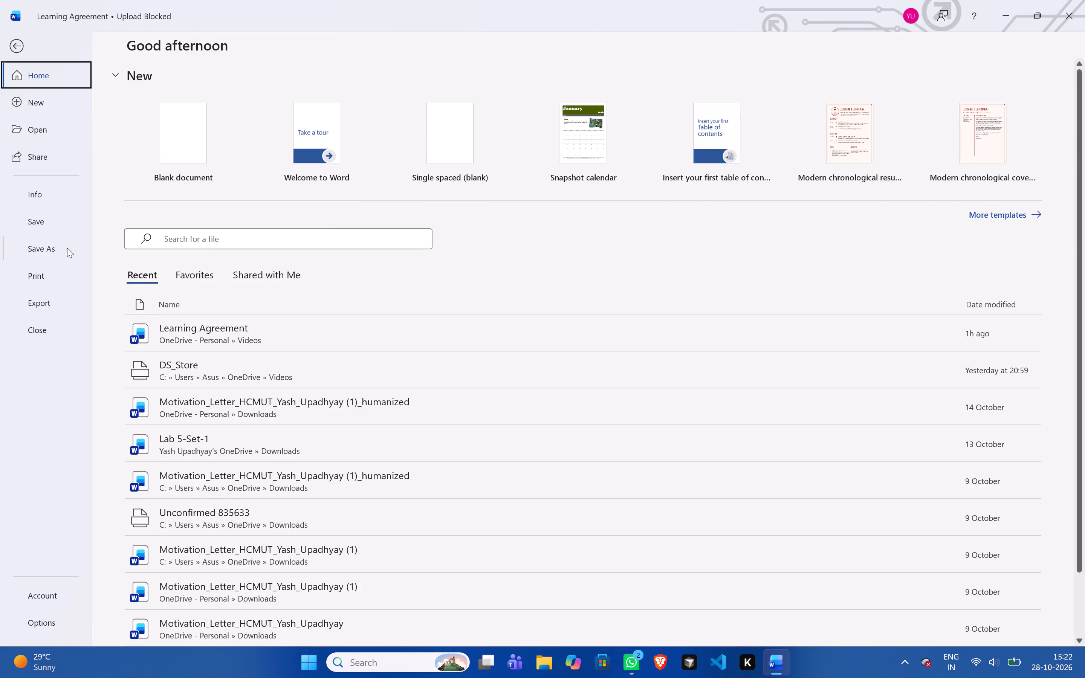
pyautogui.click(51, 222)
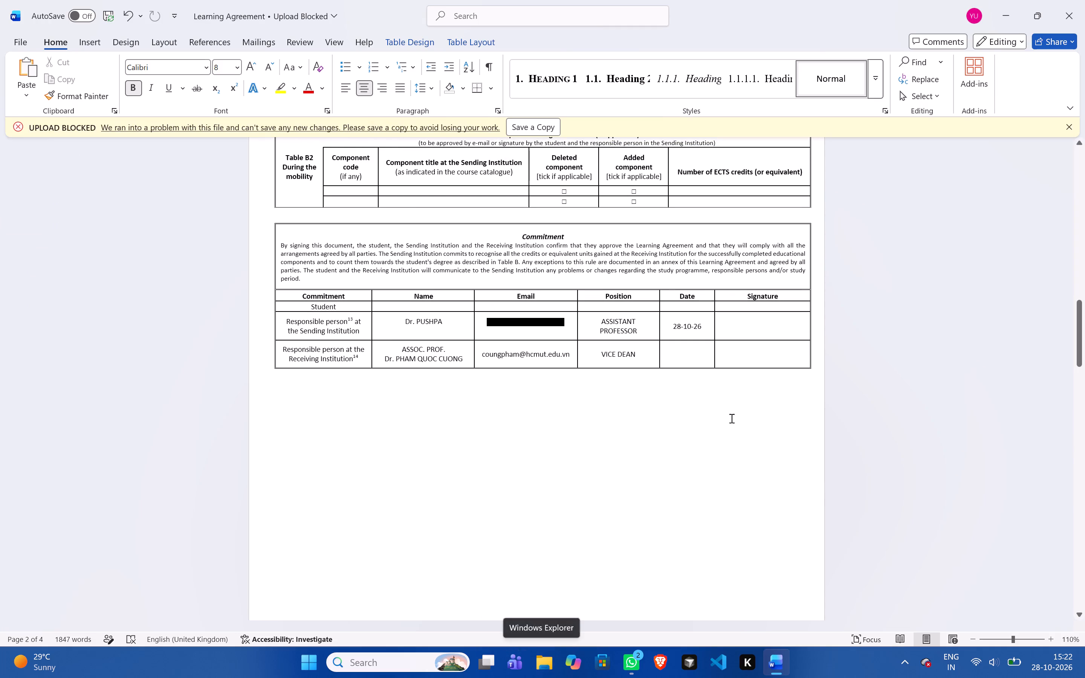
pyautogui.hotkey('ctrl', 's')
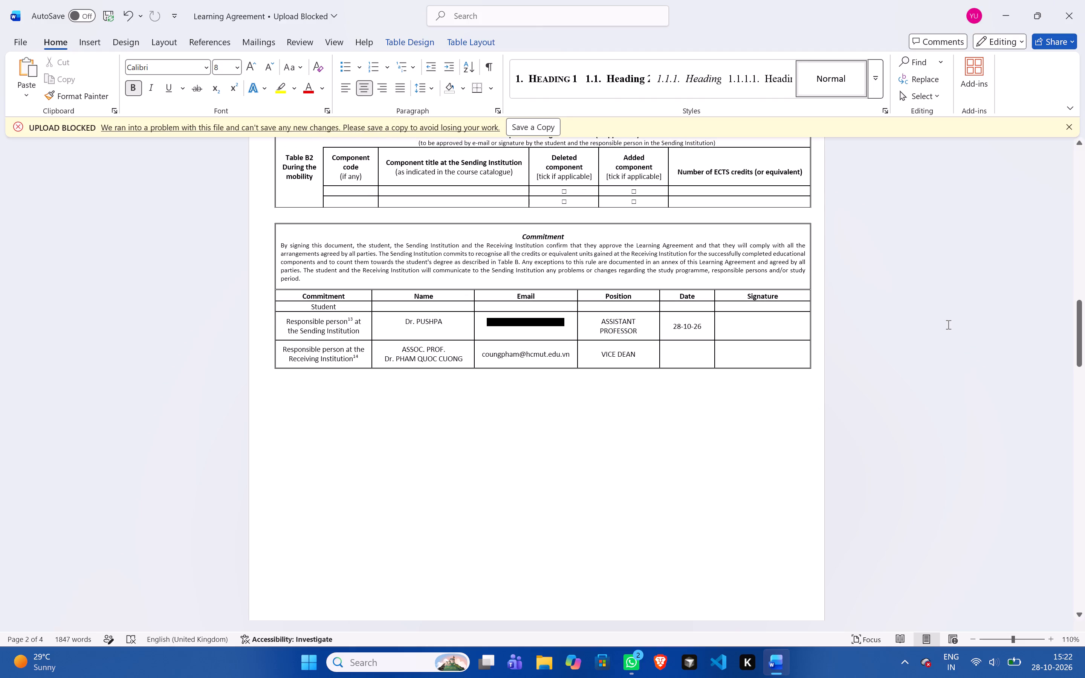
pyautogui.click(1084, 0)
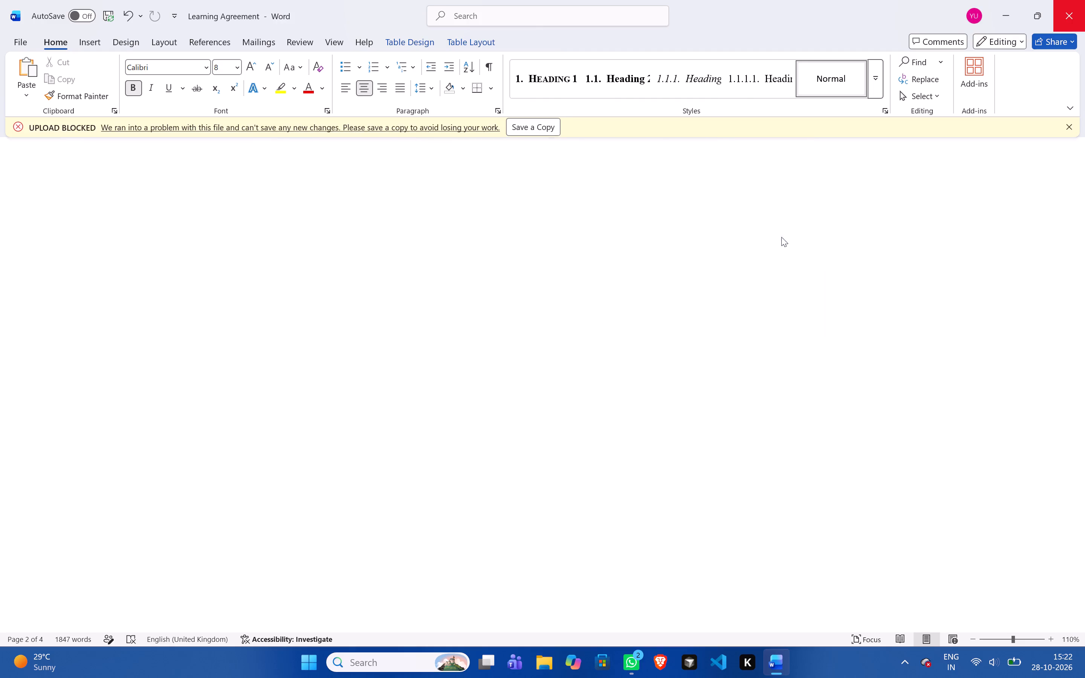
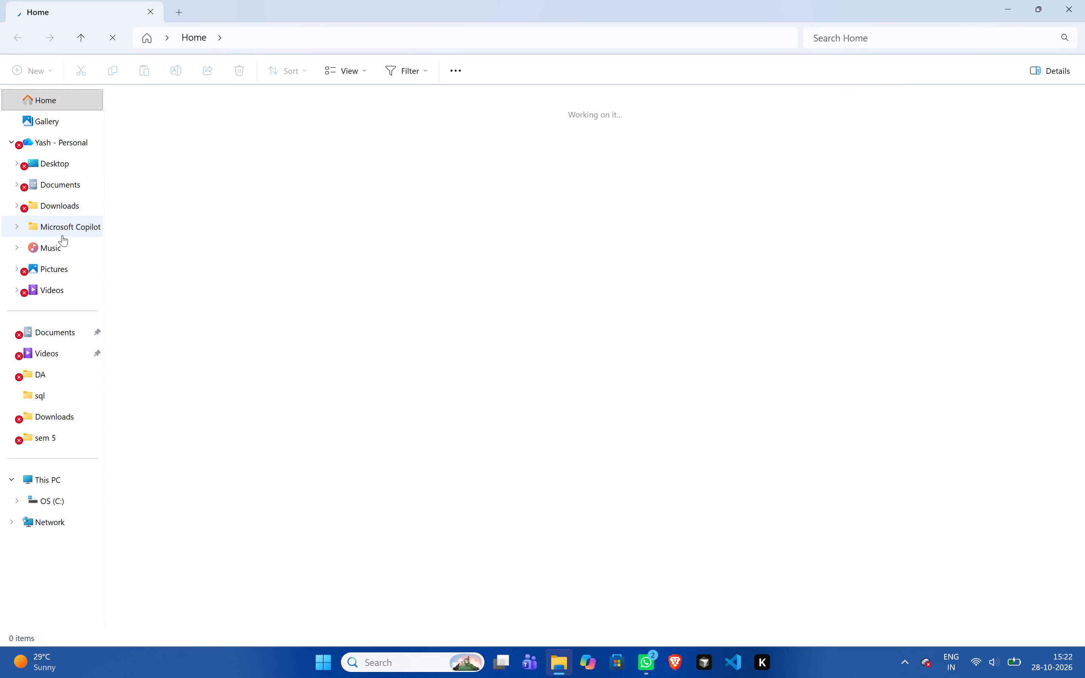
# Reopen the saved Learning Agreement from the Videos folder and review its contents through to the last page.
pyautogui.doubleClick(63, 283)
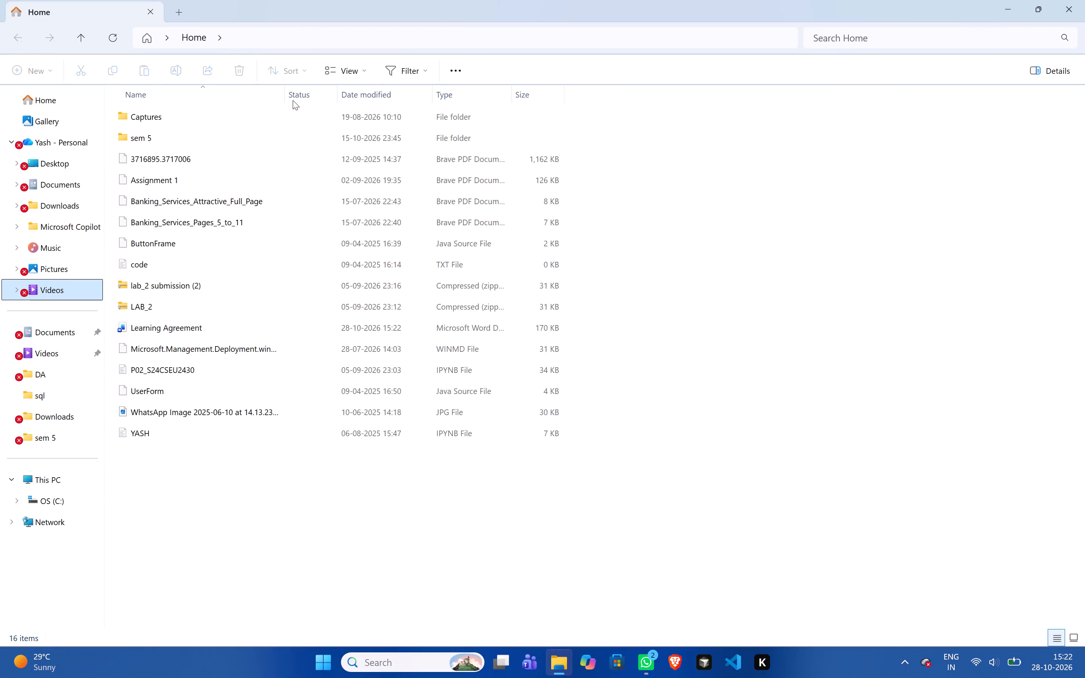
pyautogui.doubleClick(206, 323)
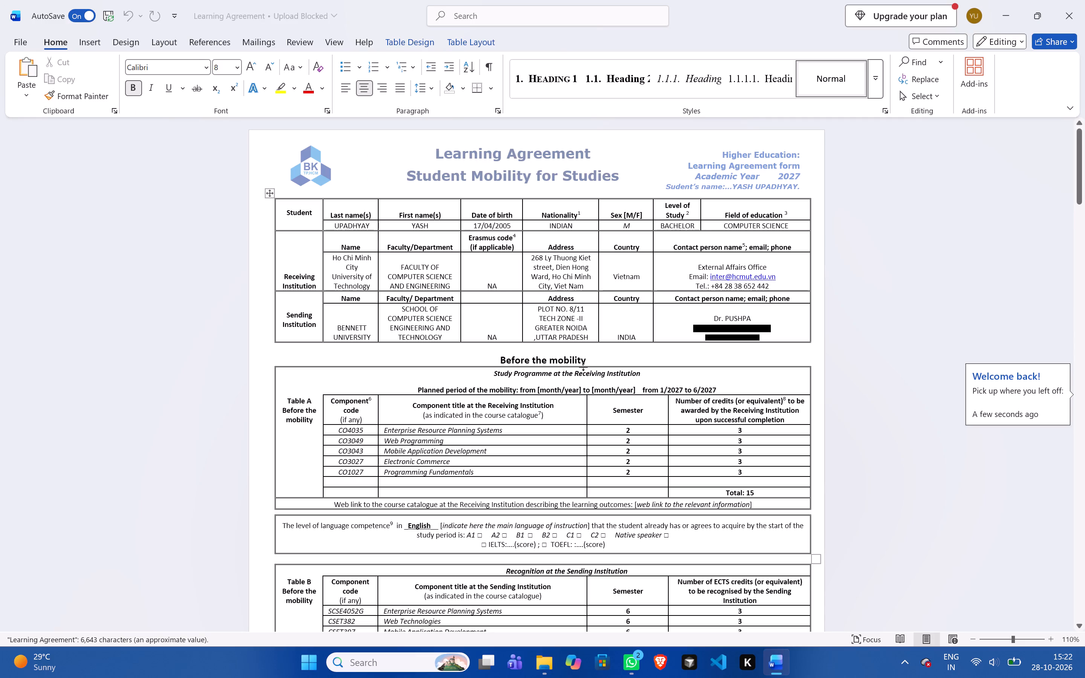
pyautogui.scroll(-4, 583, 366)
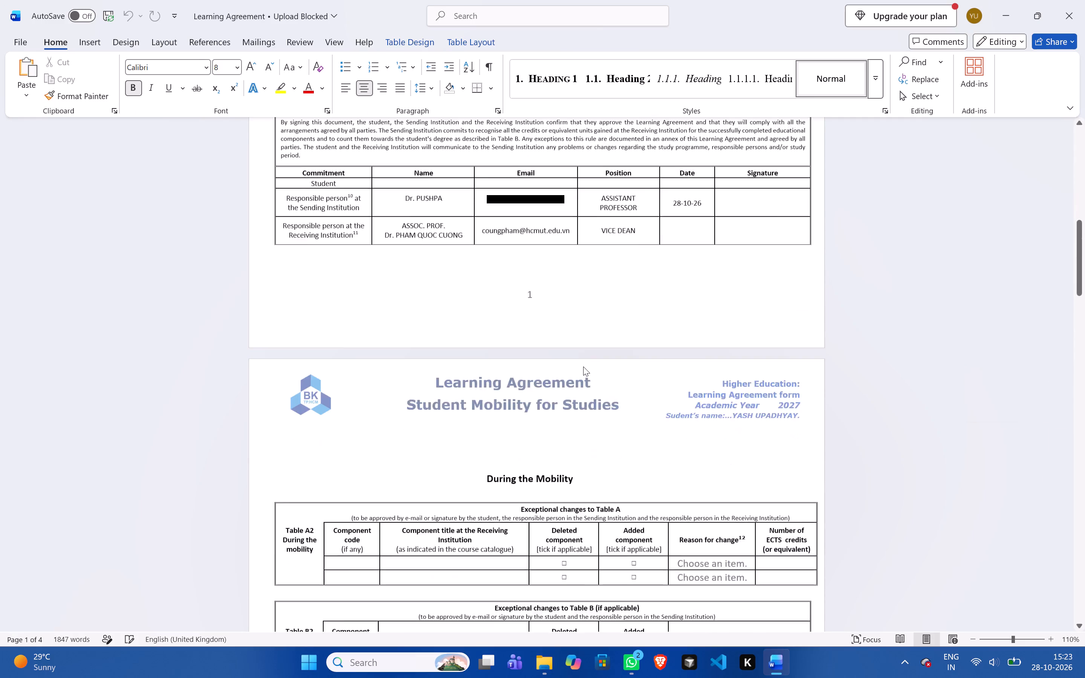
pyautogui.scroll(-15, 583, 366)
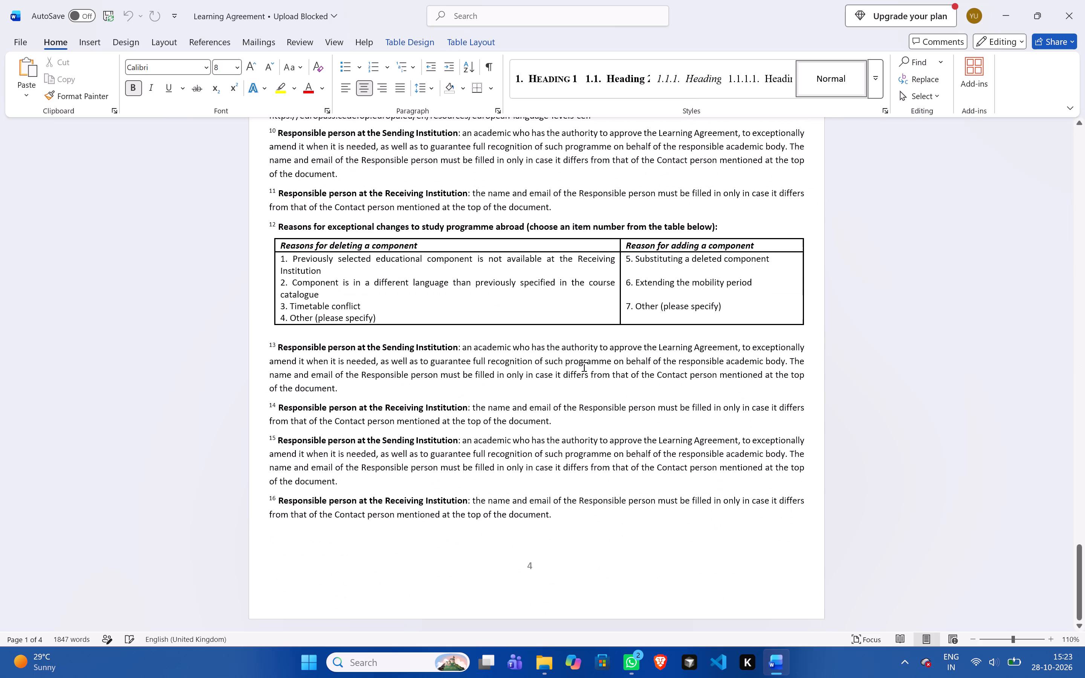
# Close the reviewed Learning Agreement document.
pyautogui.click(1084, 0)
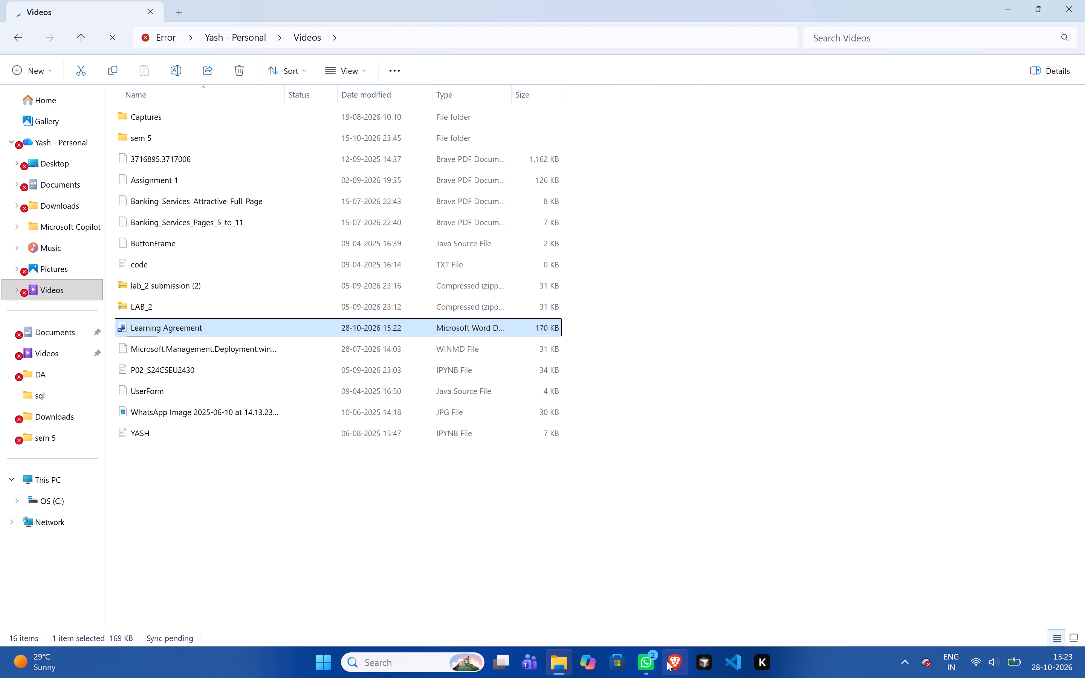
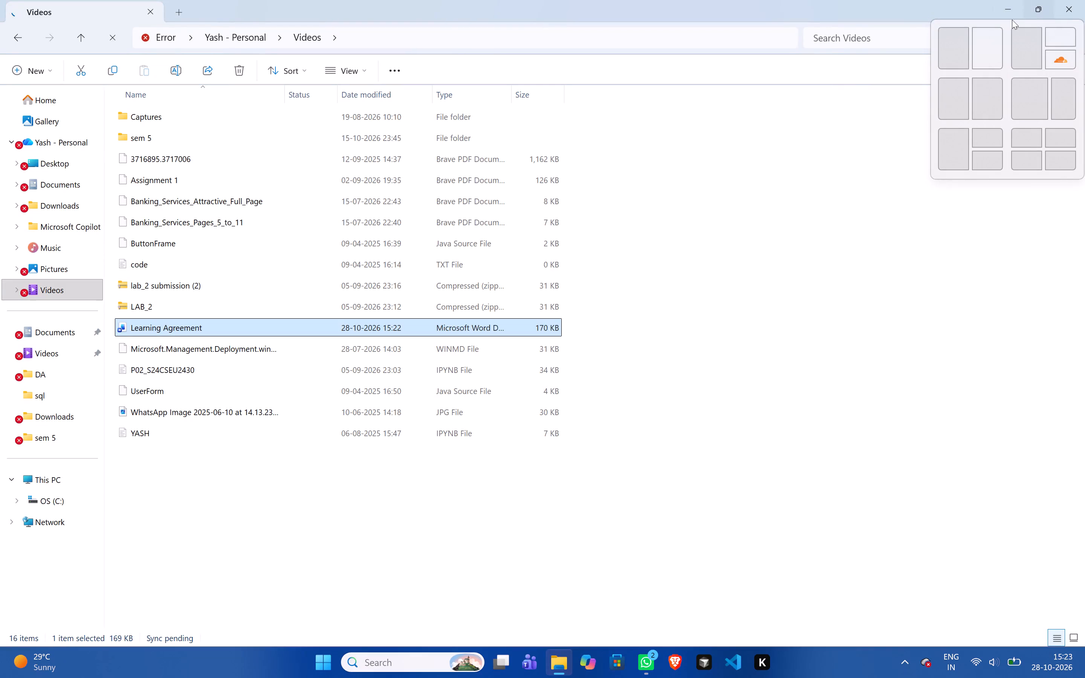
# Arrange the Videos folder window side by side with WhatsApp in an equal two-window split.
pyautogui.click(955, 56)
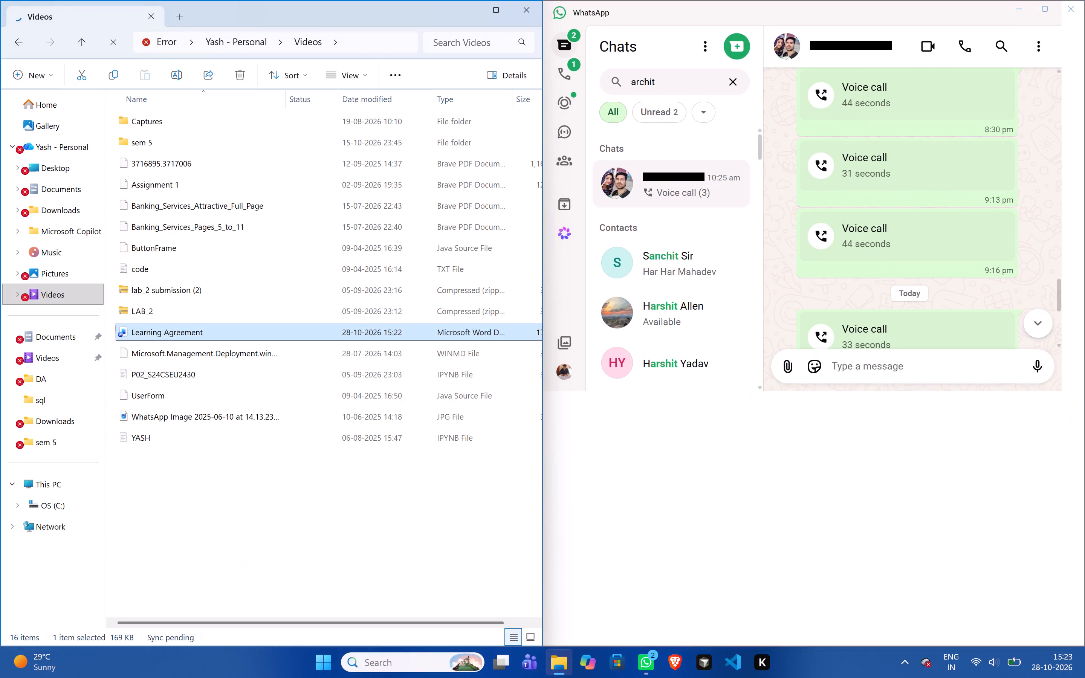
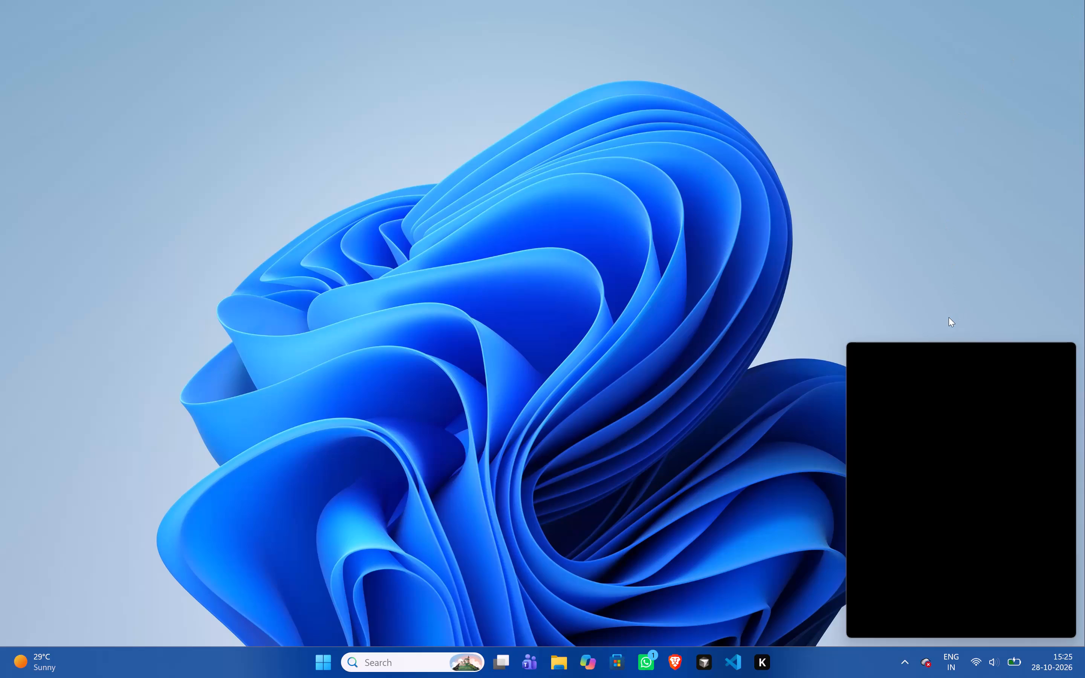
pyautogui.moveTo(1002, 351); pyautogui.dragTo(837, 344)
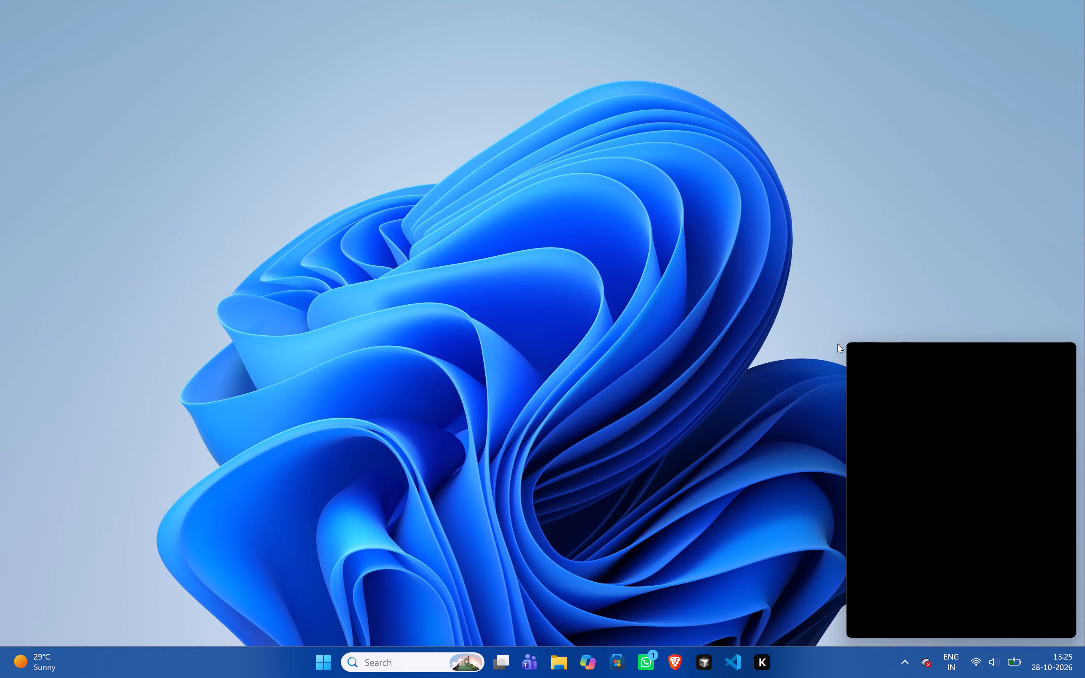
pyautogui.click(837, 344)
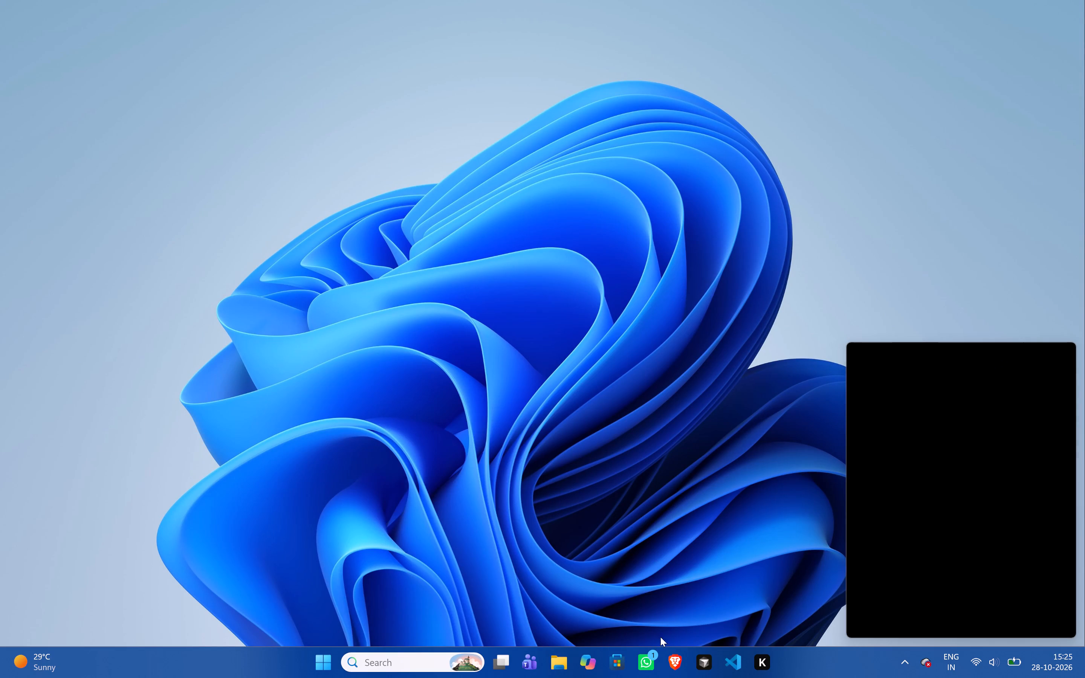
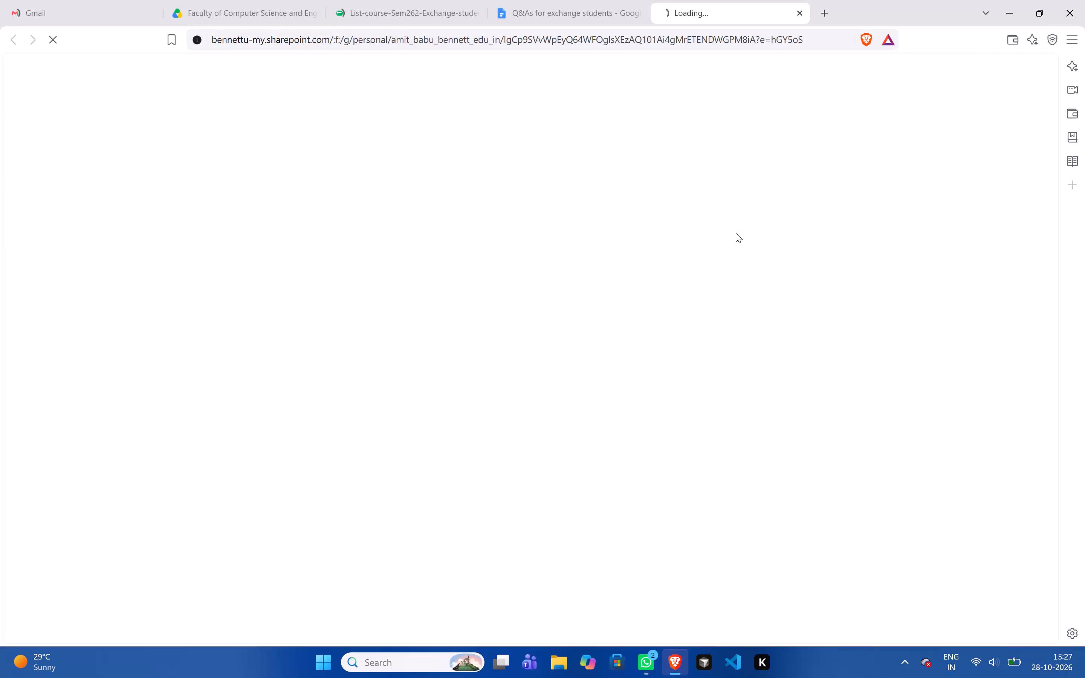
# Close the Q&As for exchange students document and the List-course-Sem262 spreadsheet, then return to the loading SharePoint page.
pyautogui.click(550, 0)
pyautogui.click(634, 13)
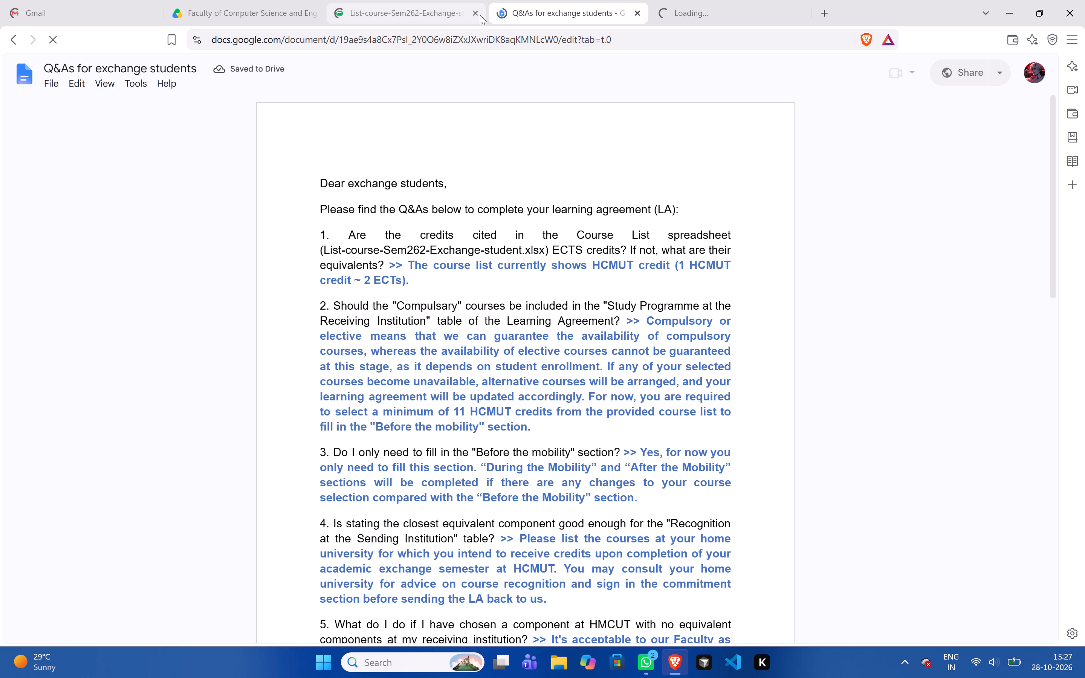
pyautogui.click(480, 16)
pyautogui.click(313, 12)
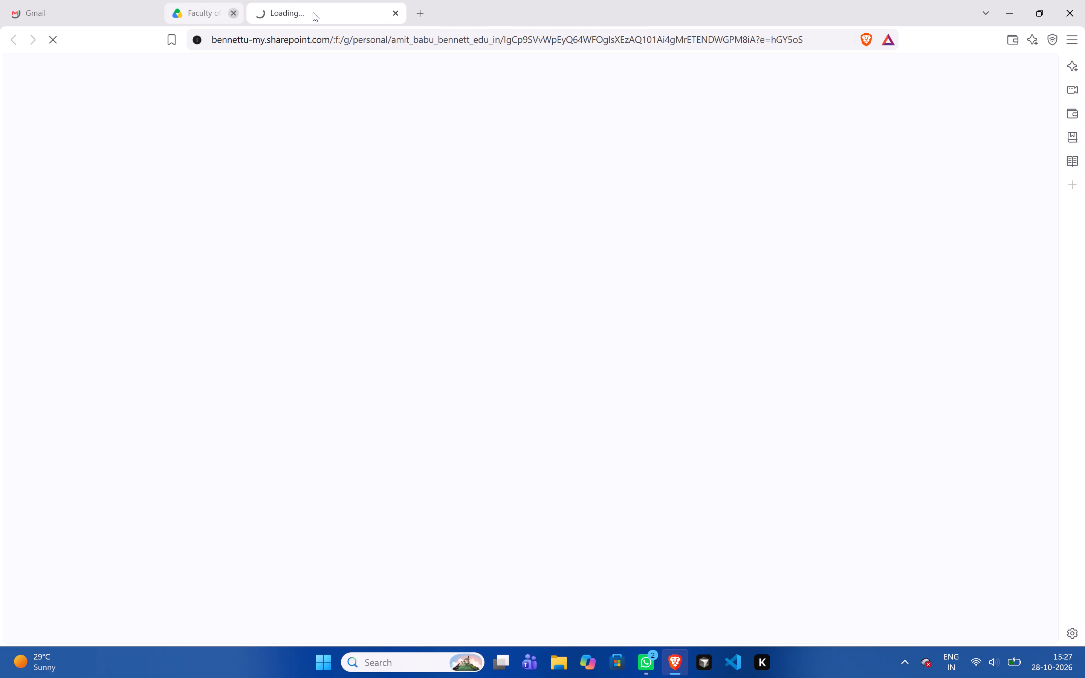
# Close the other browser tabs, keeping only the SharePoint shared folder tab open.
pyautogui.click(152, 13)
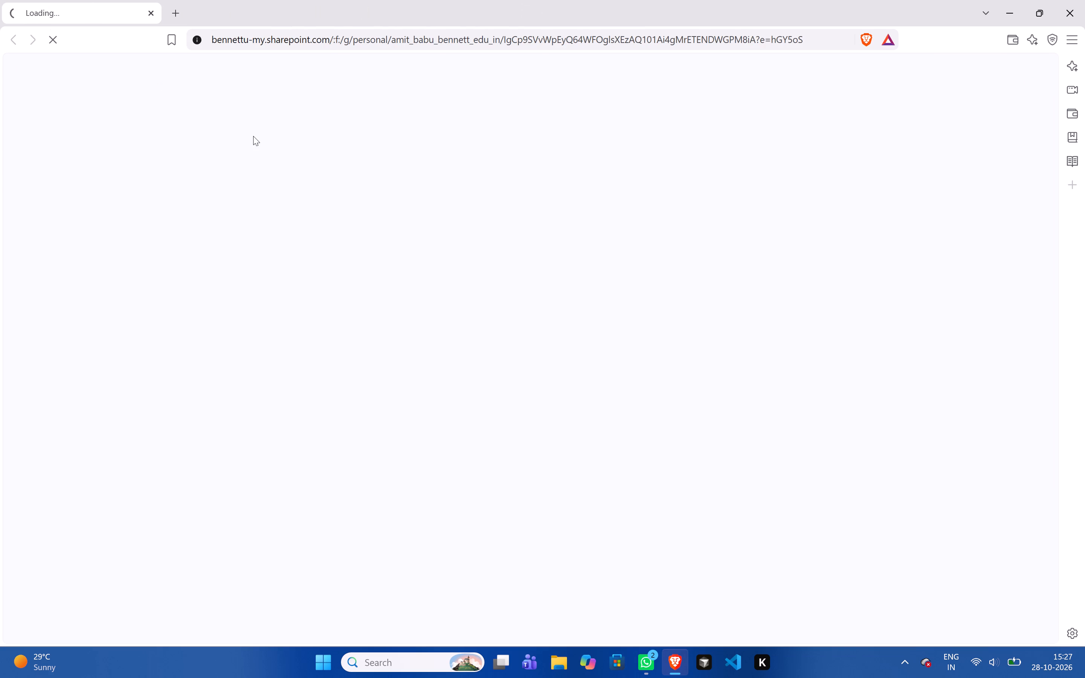
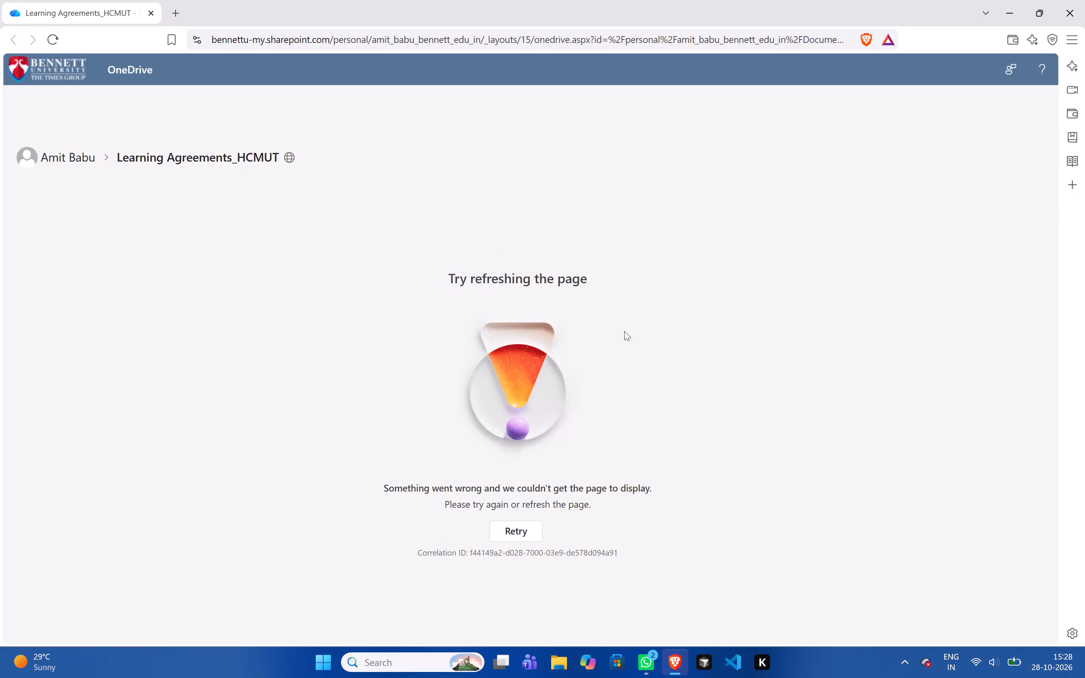
# Retry loading the shared Learning Agreements_HCMUT folder page.
pyautogui.click(523, 532)
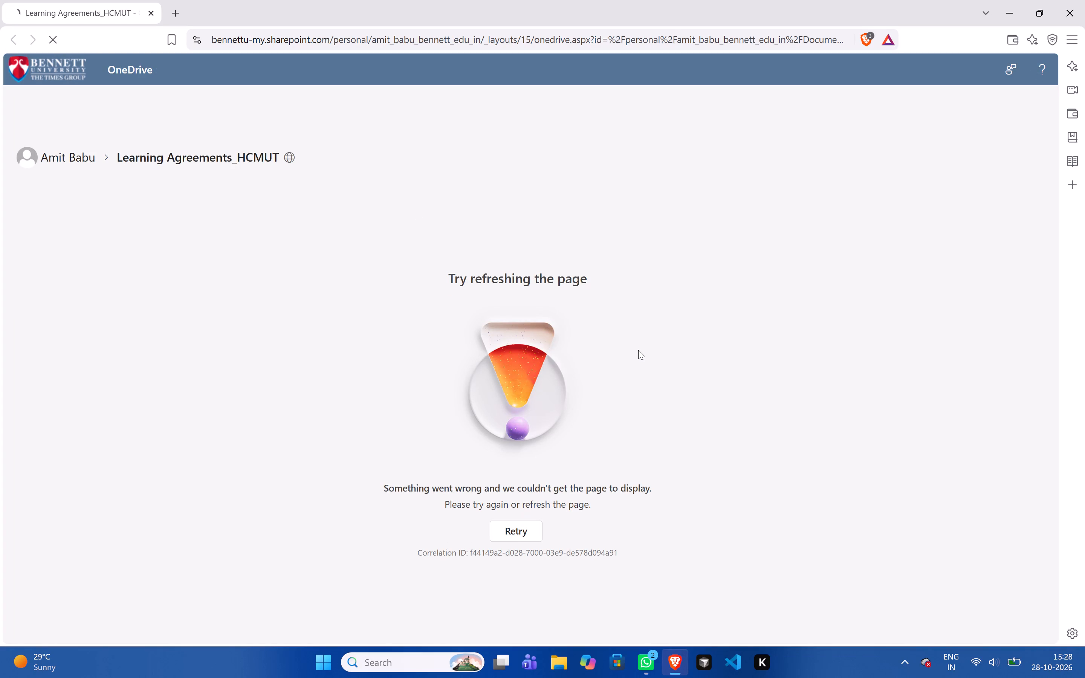
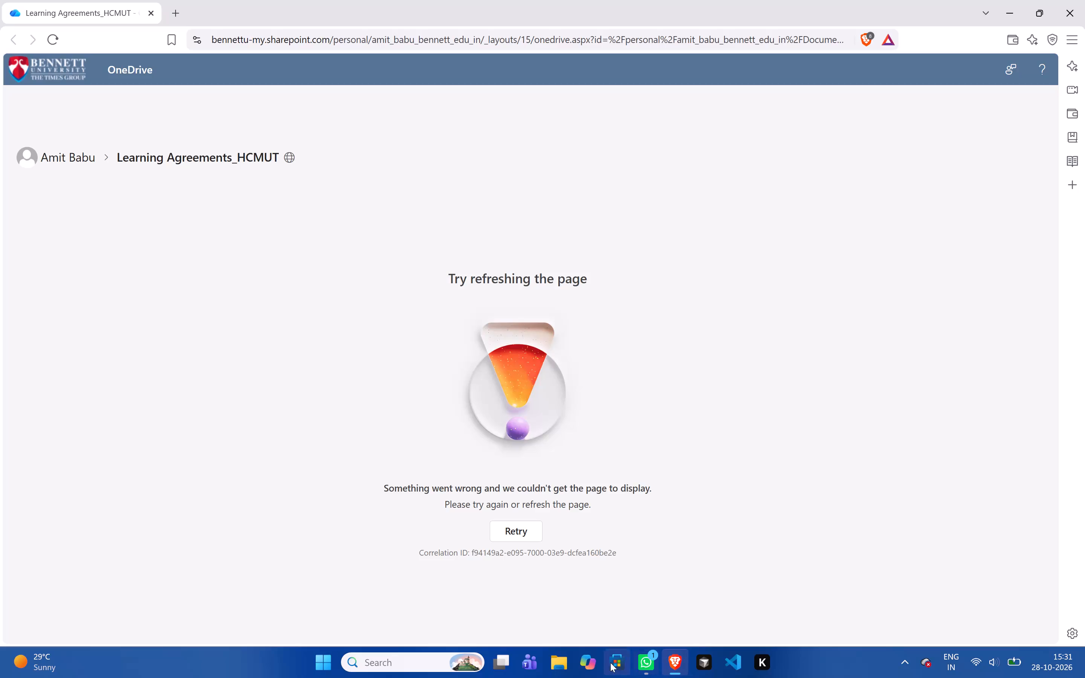
# In File Explorer's Videos folder, rename the Learning Agreement Word document to the student's full name in capitals, joined by an underscore.
pyautogui.click(563, 666)
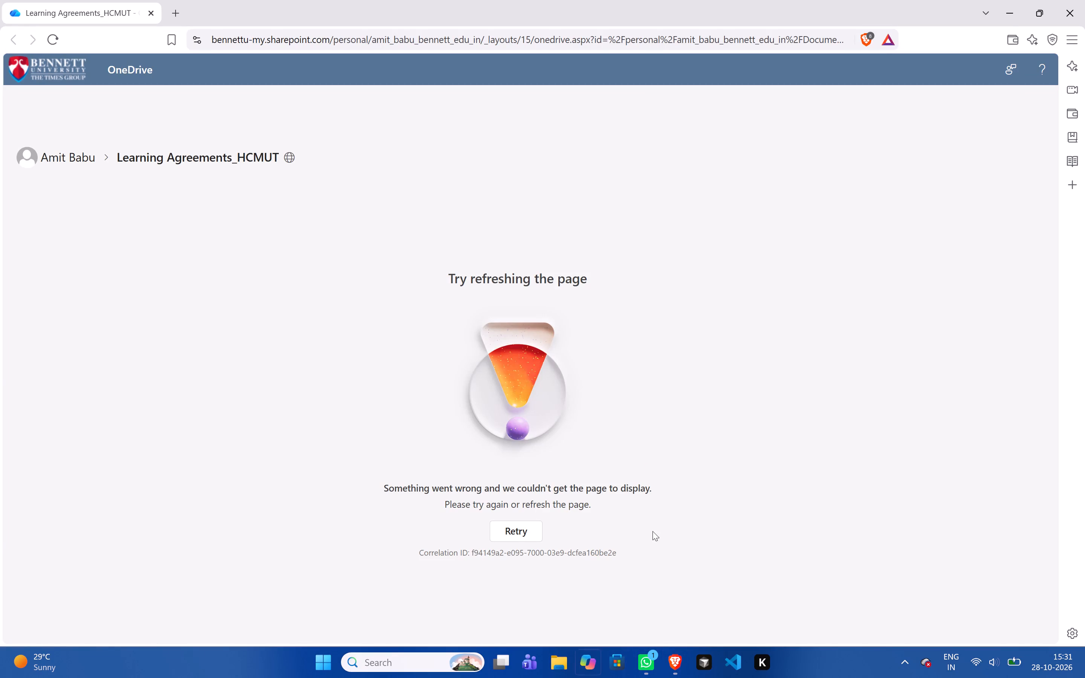
pyautogui.click(85, 296)
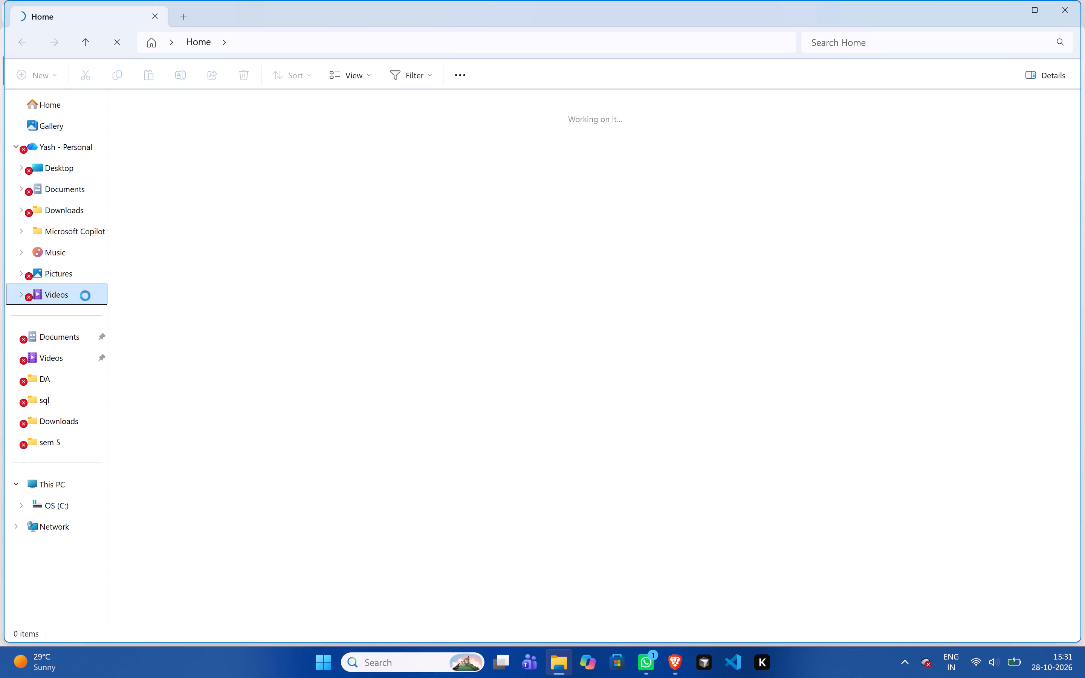
pyautogui.click(228, 333)
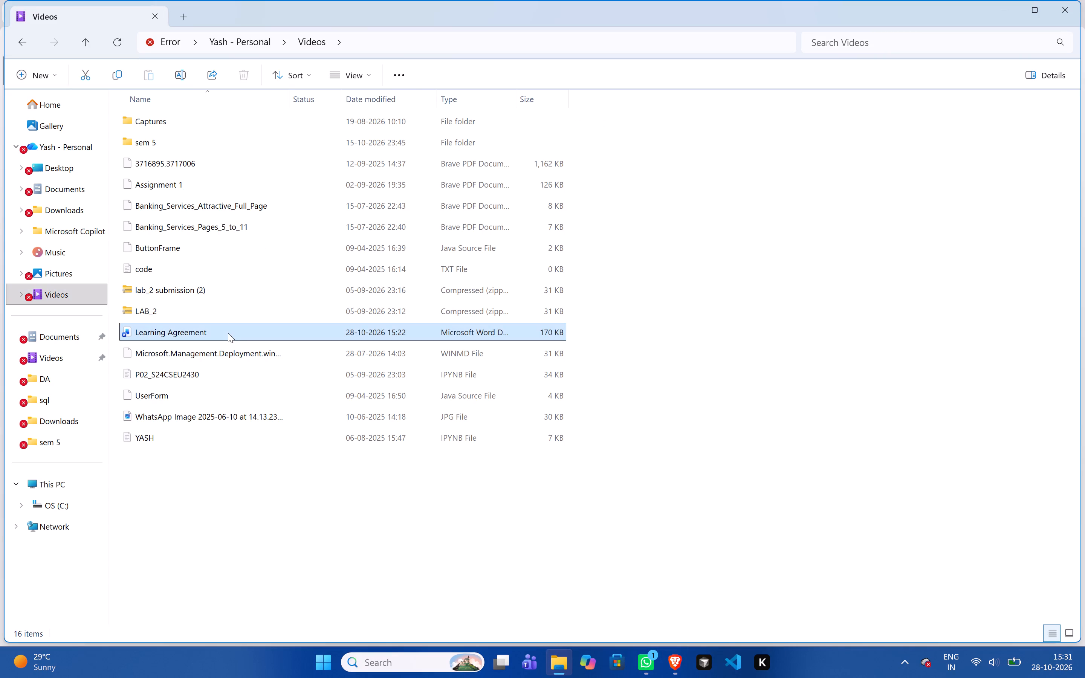
pyautogui.rightClick(191, 336)
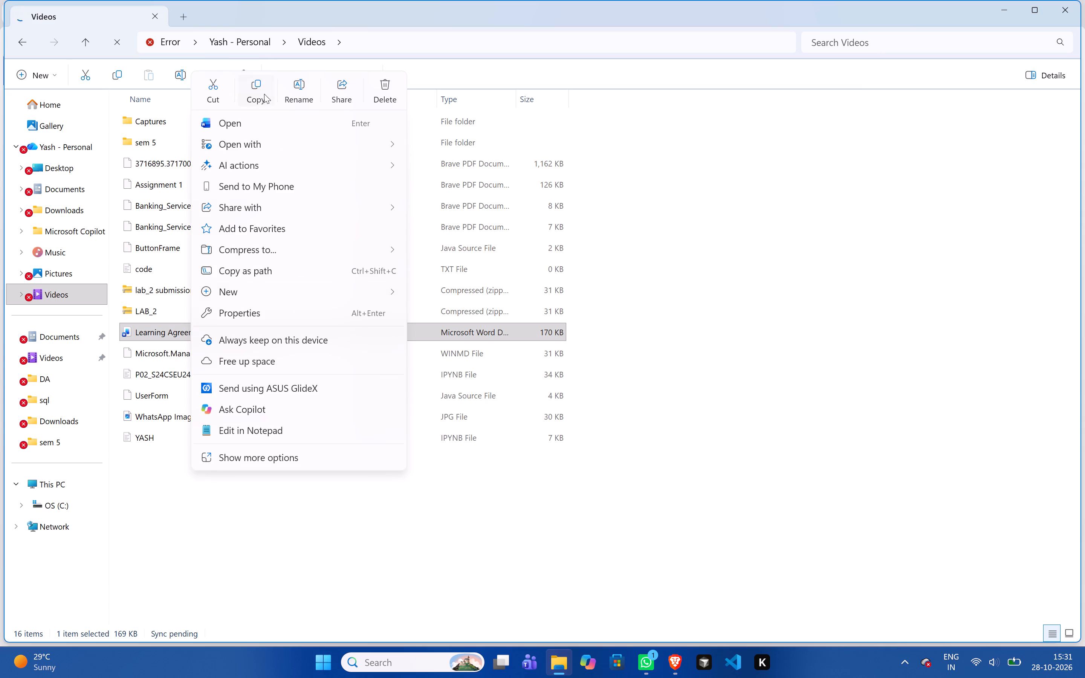
pyautogui.click(303, 94)
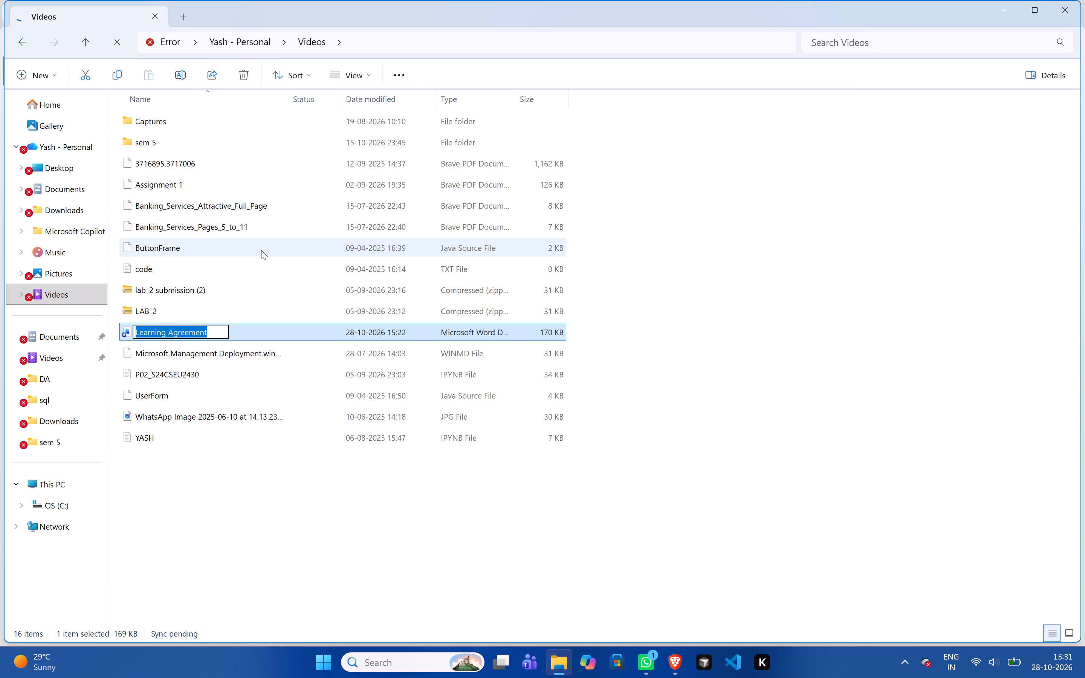
pyautogui.press('BackSpace')
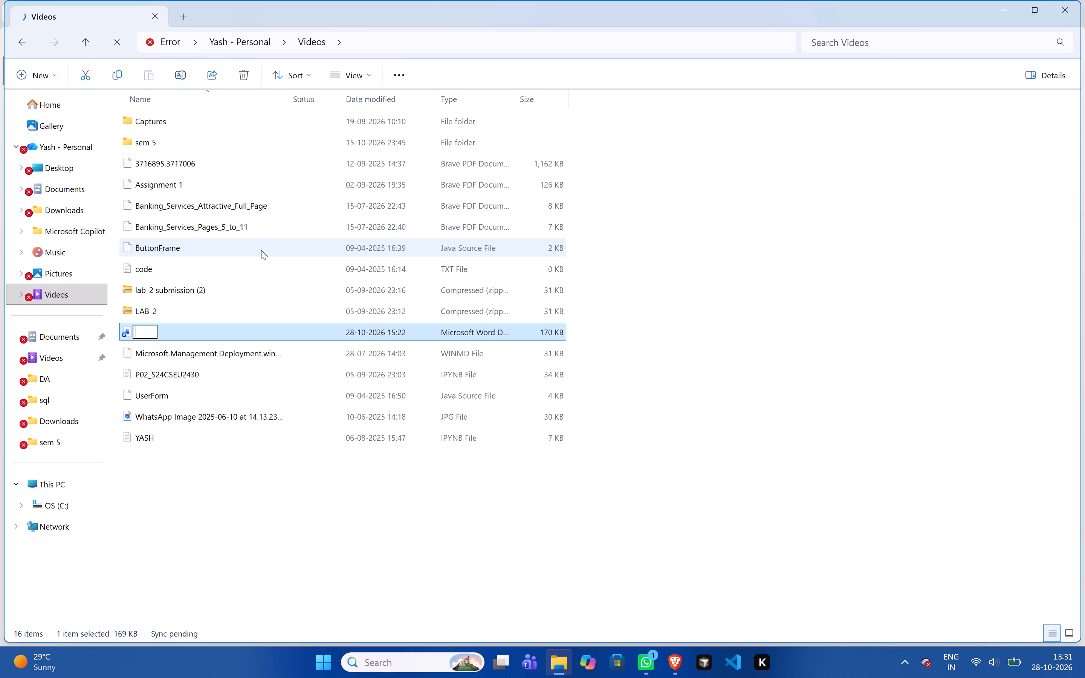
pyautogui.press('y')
pyautogui.press('BackSpace')
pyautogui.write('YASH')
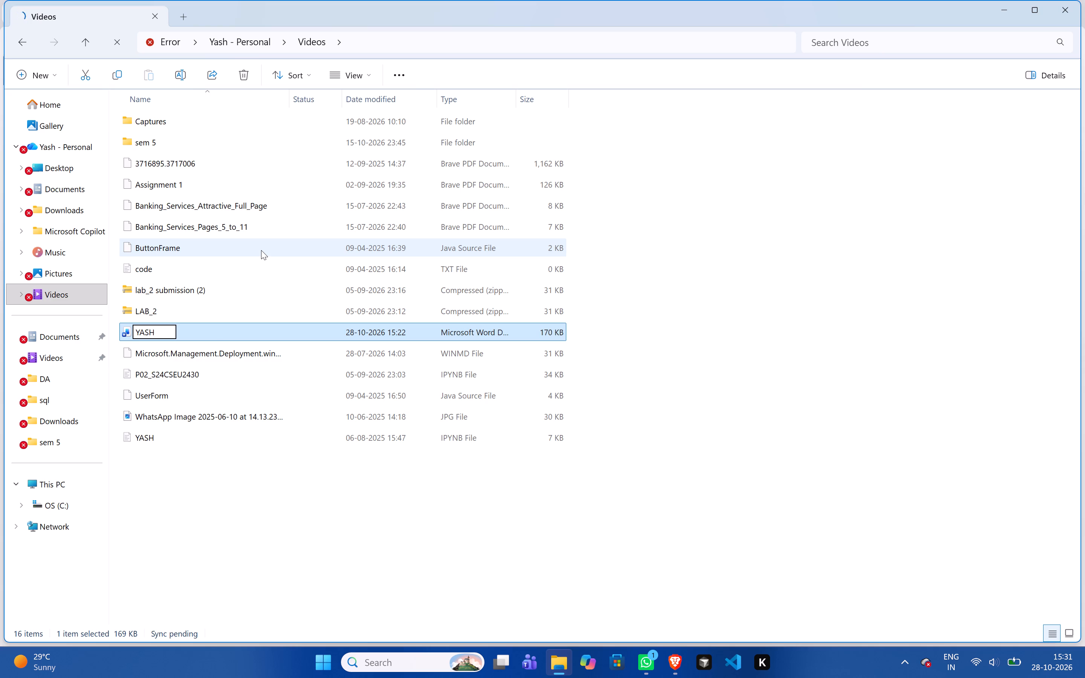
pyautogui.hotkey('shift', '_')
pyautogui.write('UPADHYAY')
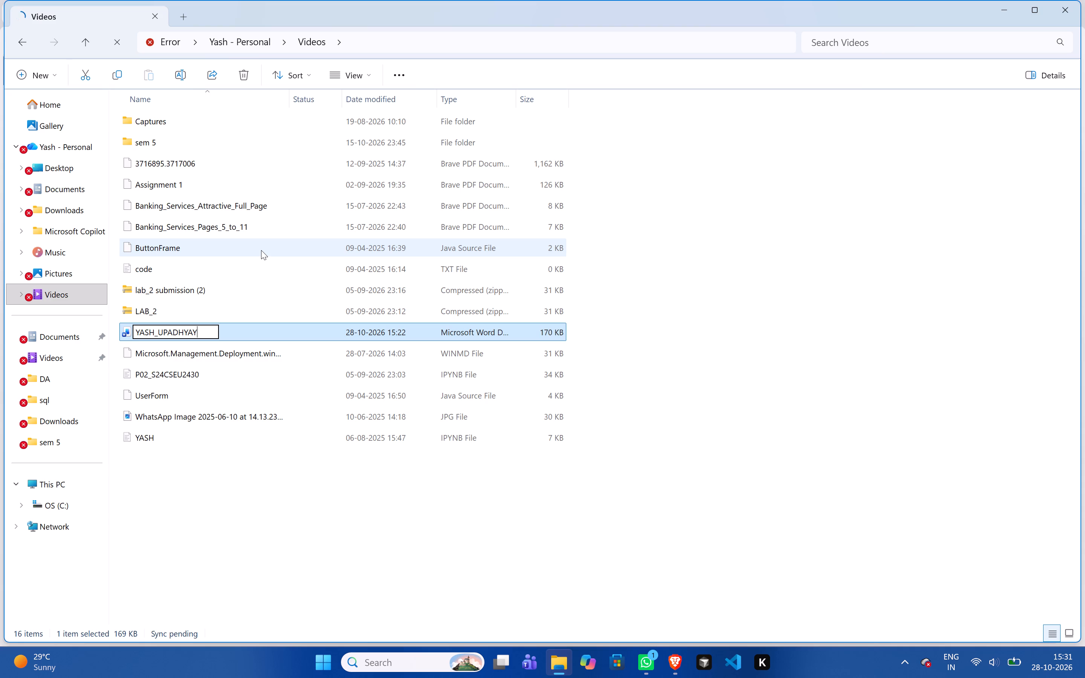
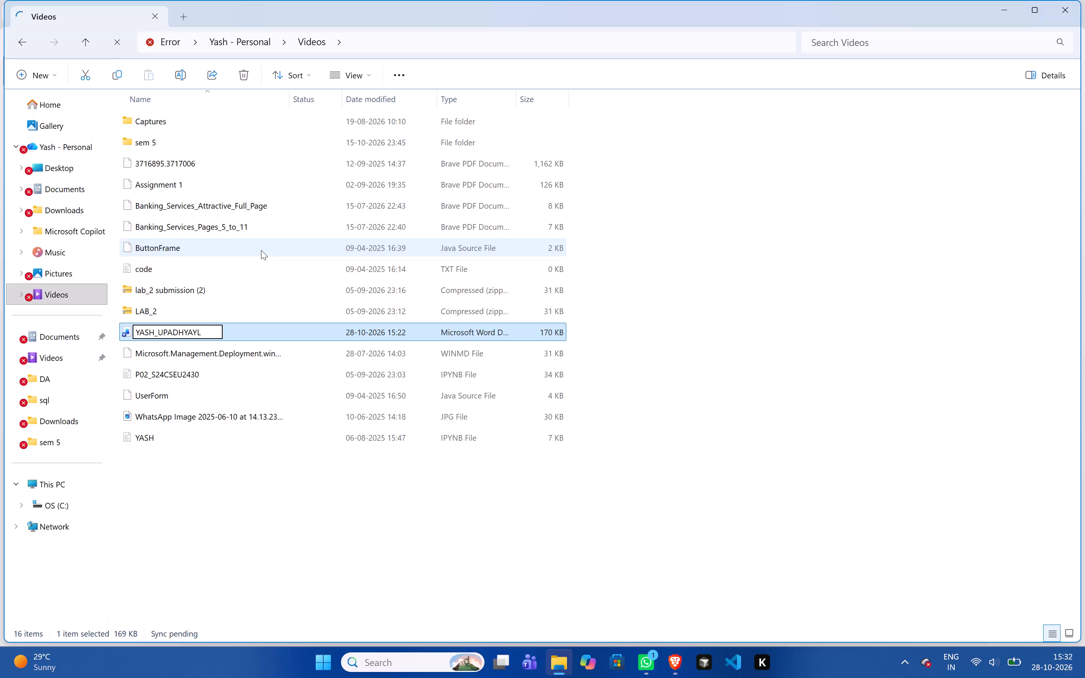
# Complete the Learning Agreement's file name by correcting the surname's stray final letter and adding the suffix _LA_HCMUT after the student's name.
pyautogui.press('BackSpace')
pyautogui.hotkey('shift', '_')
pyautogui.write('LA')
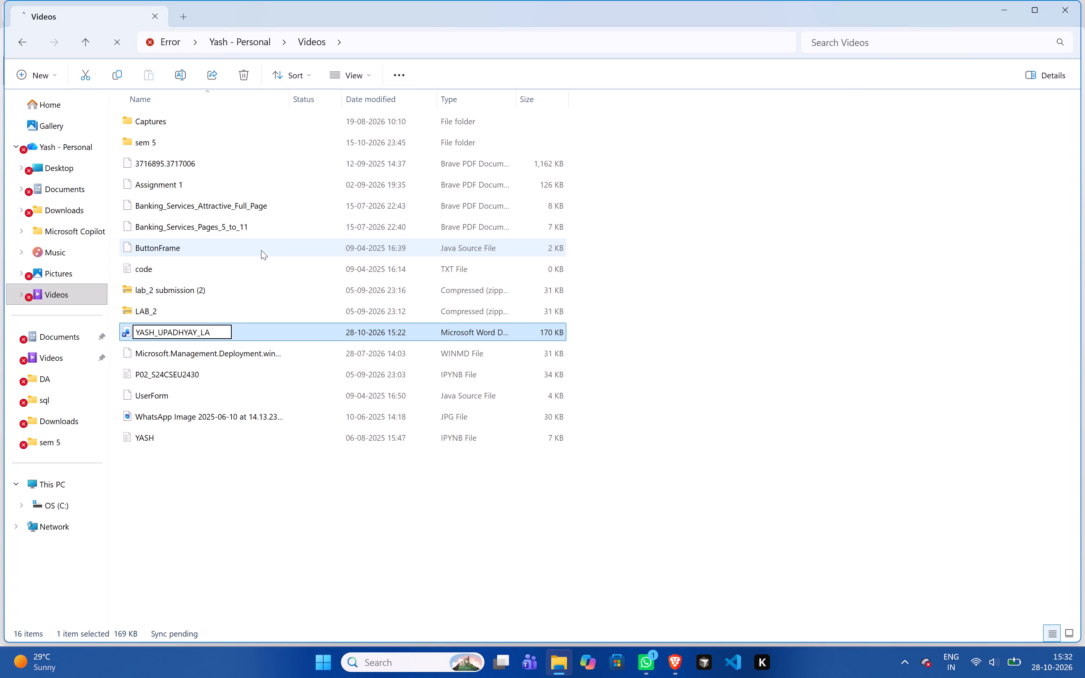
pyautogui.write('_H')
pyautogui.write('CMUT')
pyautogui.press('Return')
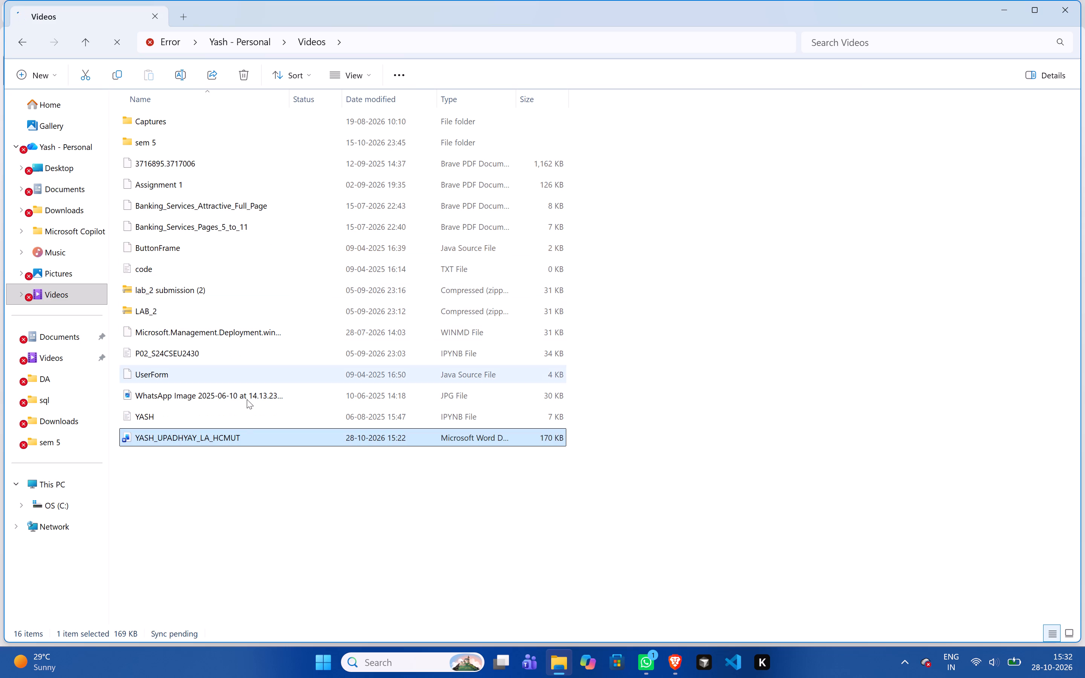
# Open the renamed Learning Agreement in Word at the Commitment table on page 1.
pyautogui.doubleClick(245, 439)
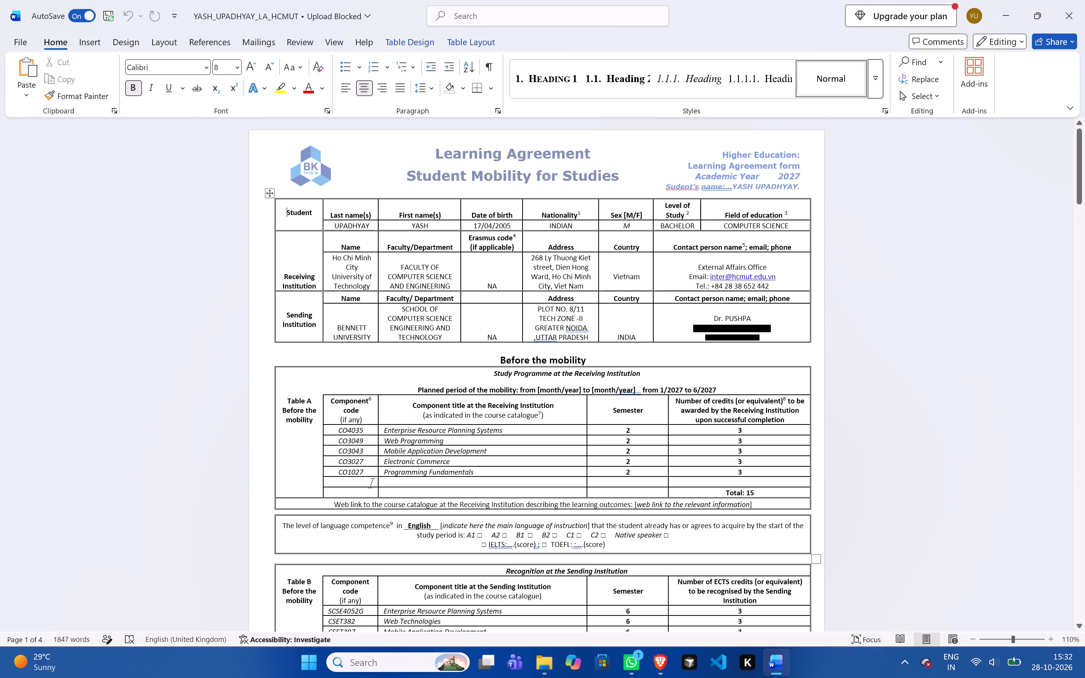
pyautogui.scroll(-3, 371, 483)
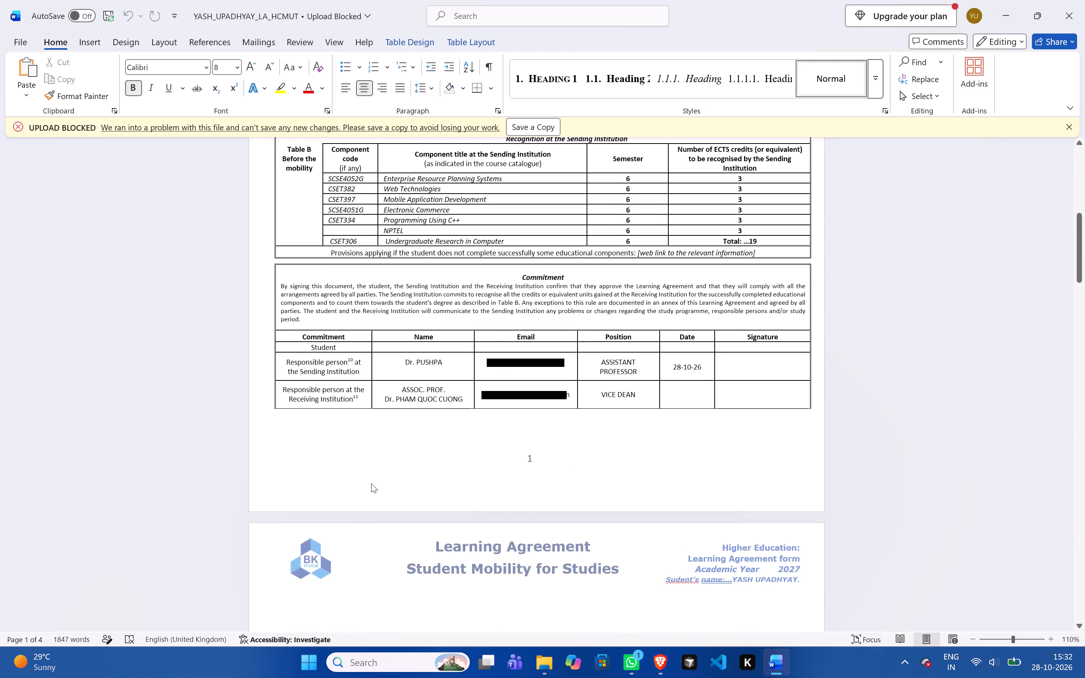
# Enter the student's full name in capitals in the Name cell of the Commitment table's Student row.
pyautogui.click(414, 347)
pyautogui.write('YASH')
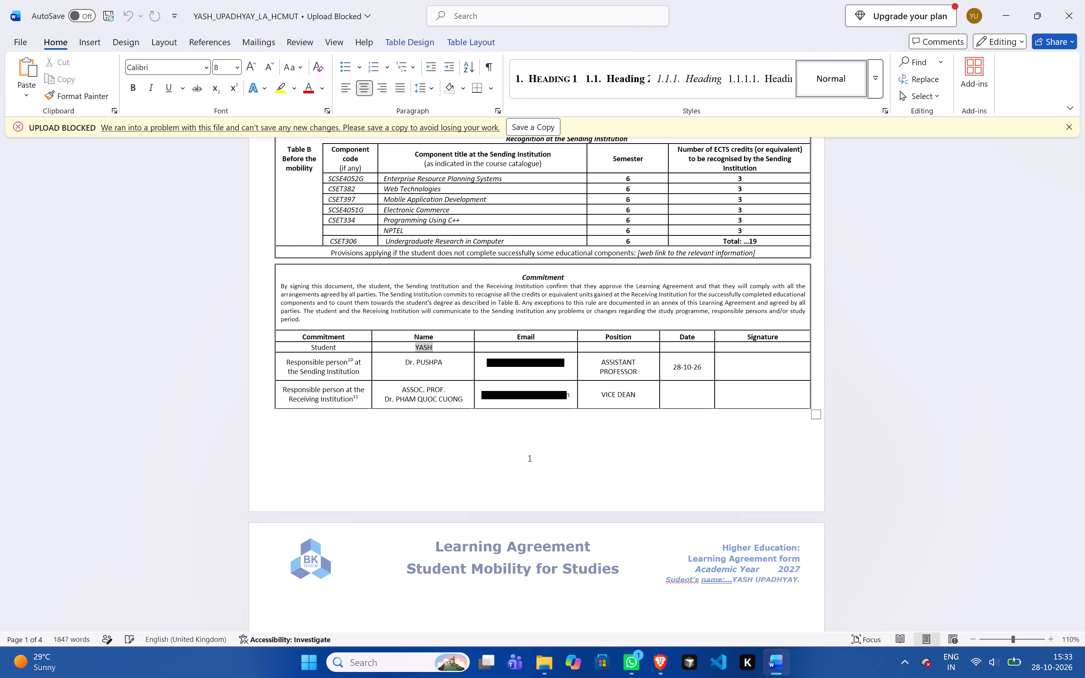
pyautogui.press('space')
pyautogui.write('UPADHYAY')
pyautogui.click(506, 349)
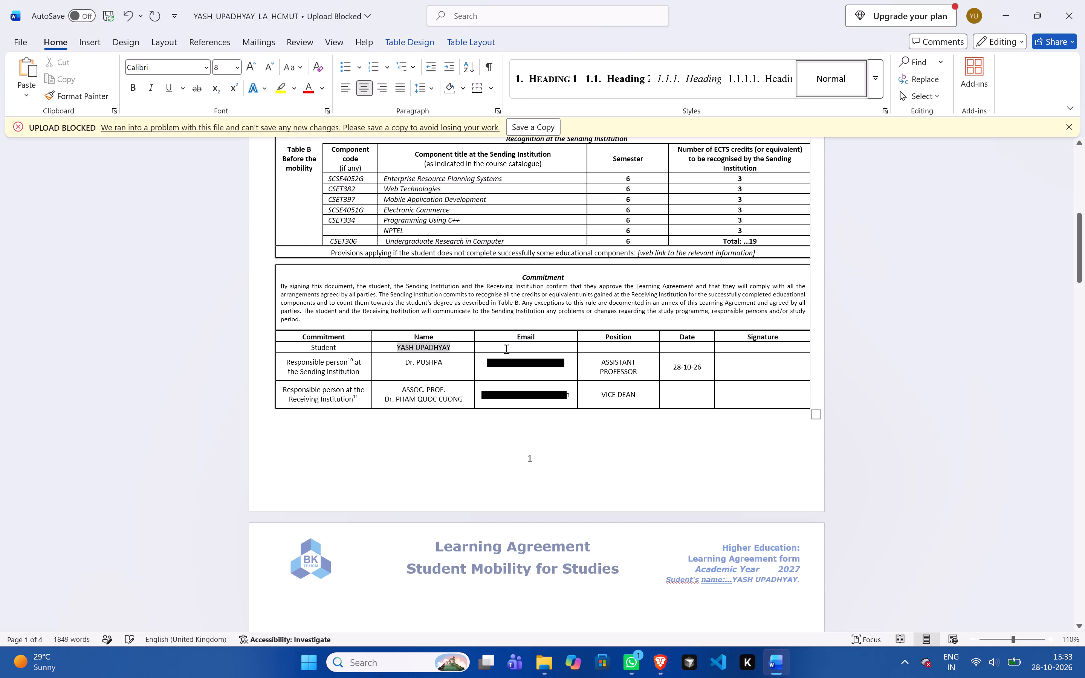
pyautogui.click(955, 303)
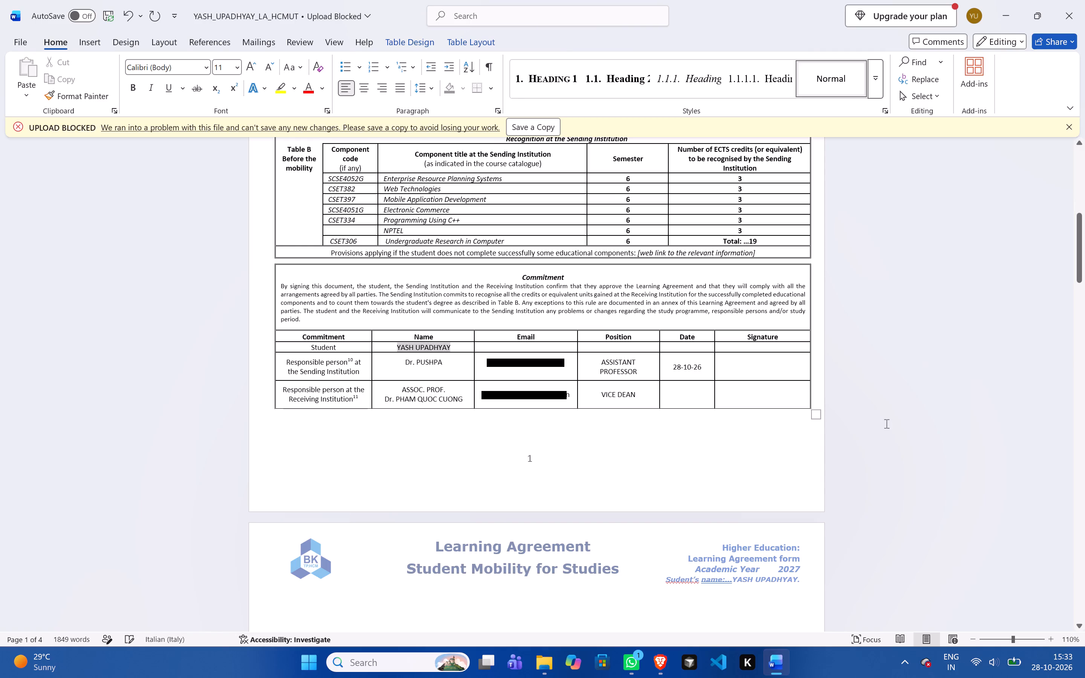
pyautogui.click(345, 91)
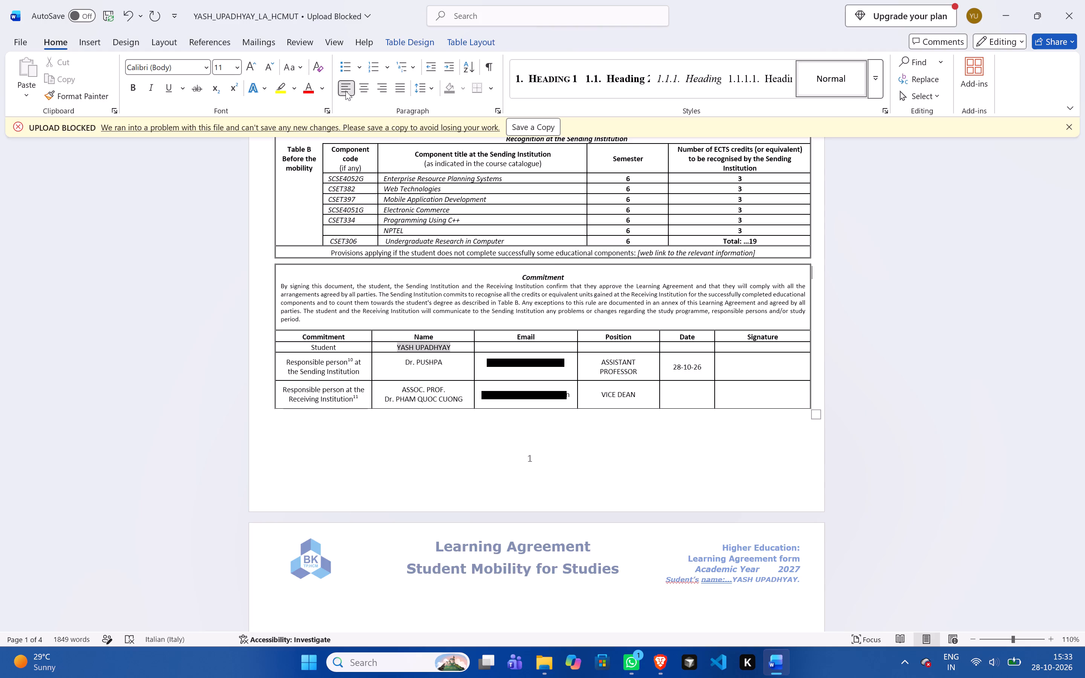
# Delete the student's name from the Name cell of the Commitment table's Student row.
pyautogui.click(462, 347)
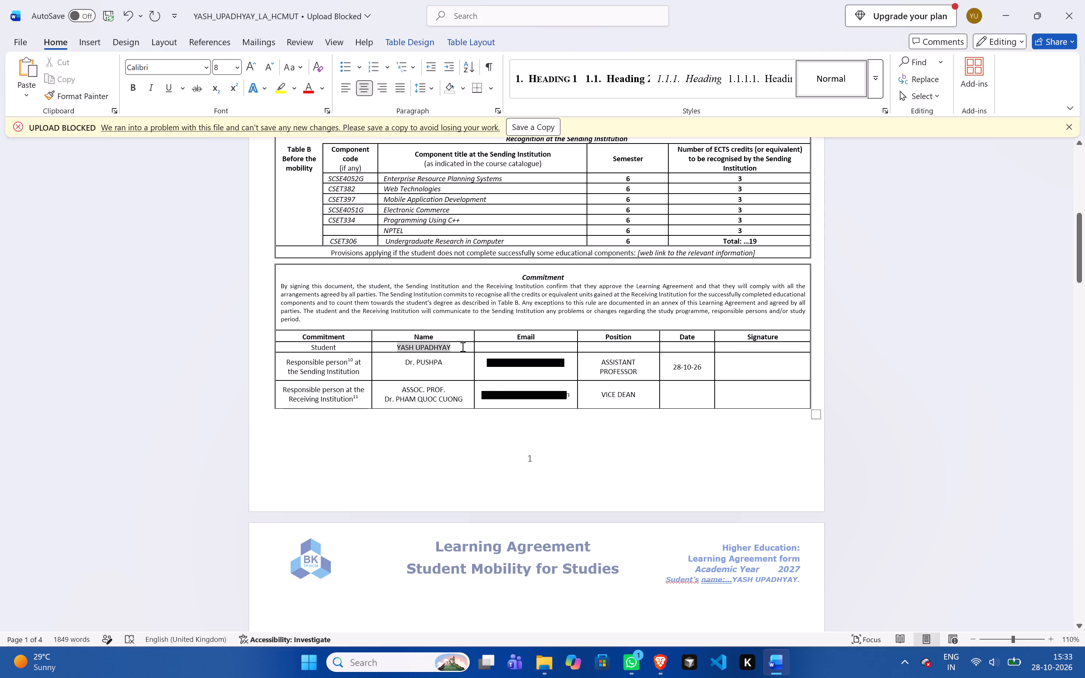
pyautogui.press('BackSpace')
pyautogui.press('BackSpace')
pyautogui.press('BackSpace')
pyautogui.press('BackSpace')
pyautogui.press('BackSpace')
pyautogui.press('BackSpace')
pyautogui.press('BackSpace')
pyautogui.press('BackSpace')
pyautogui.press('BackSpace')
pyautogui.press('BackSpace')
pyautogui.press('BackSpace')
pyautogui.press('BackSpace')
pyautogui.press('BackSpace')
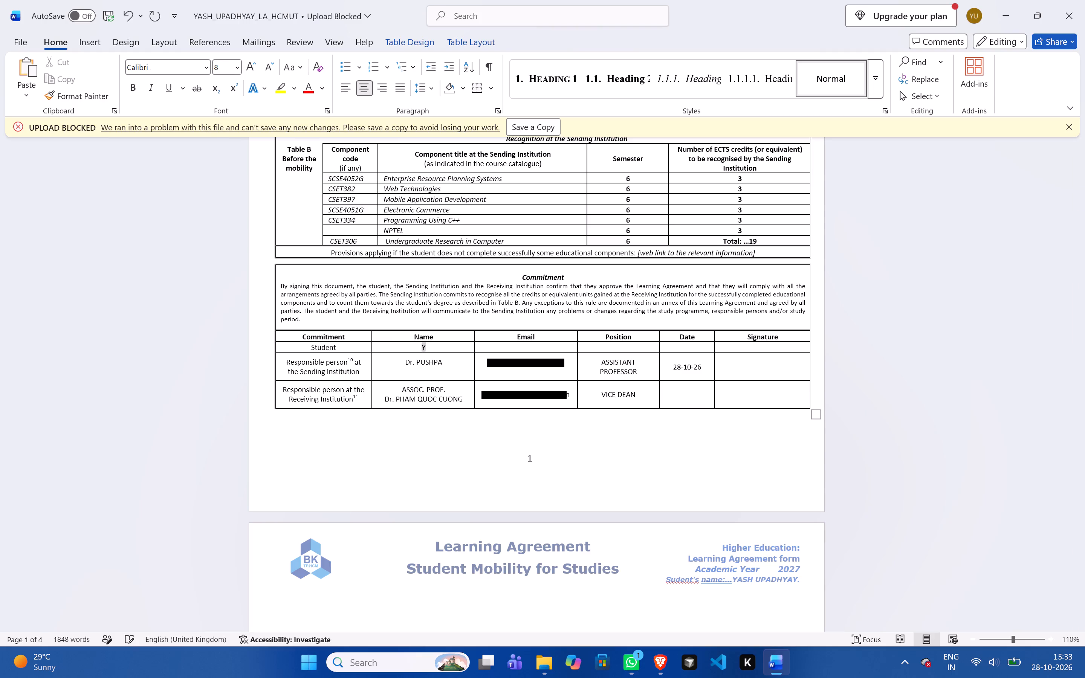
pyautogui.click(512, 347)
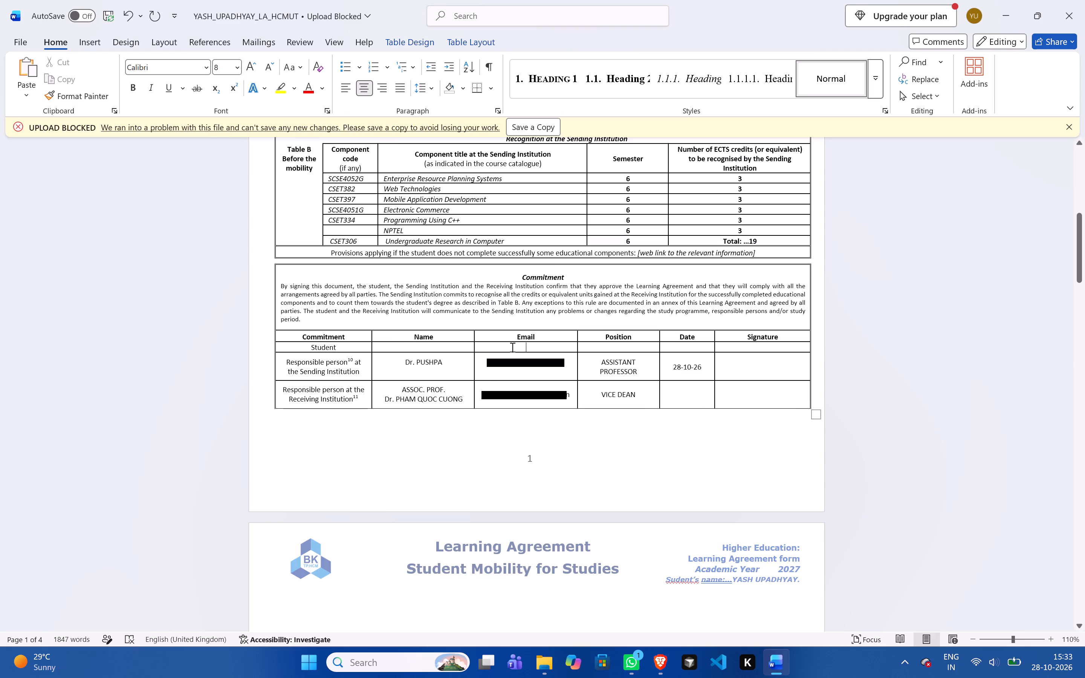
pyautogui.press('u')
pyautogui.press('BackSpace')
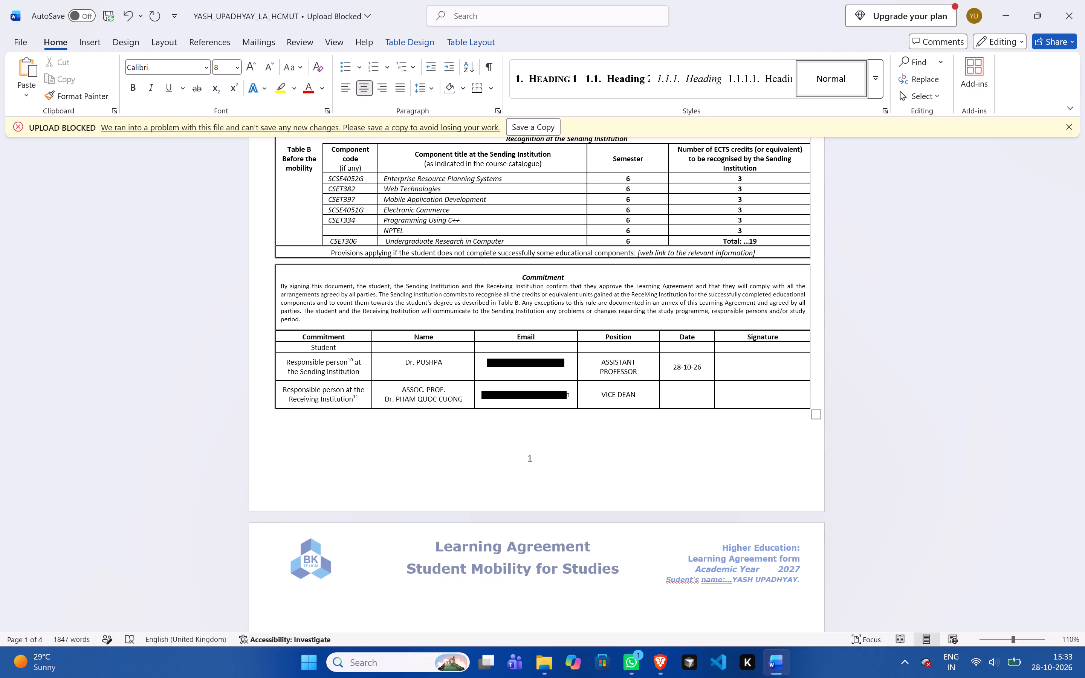
# Fill in the student's full name in capitals in the empty Name cell of the Commitment table's Student row.
pyautogui.press('Tab')
pyautogui.press('Left')
pyautogui.press('Left')
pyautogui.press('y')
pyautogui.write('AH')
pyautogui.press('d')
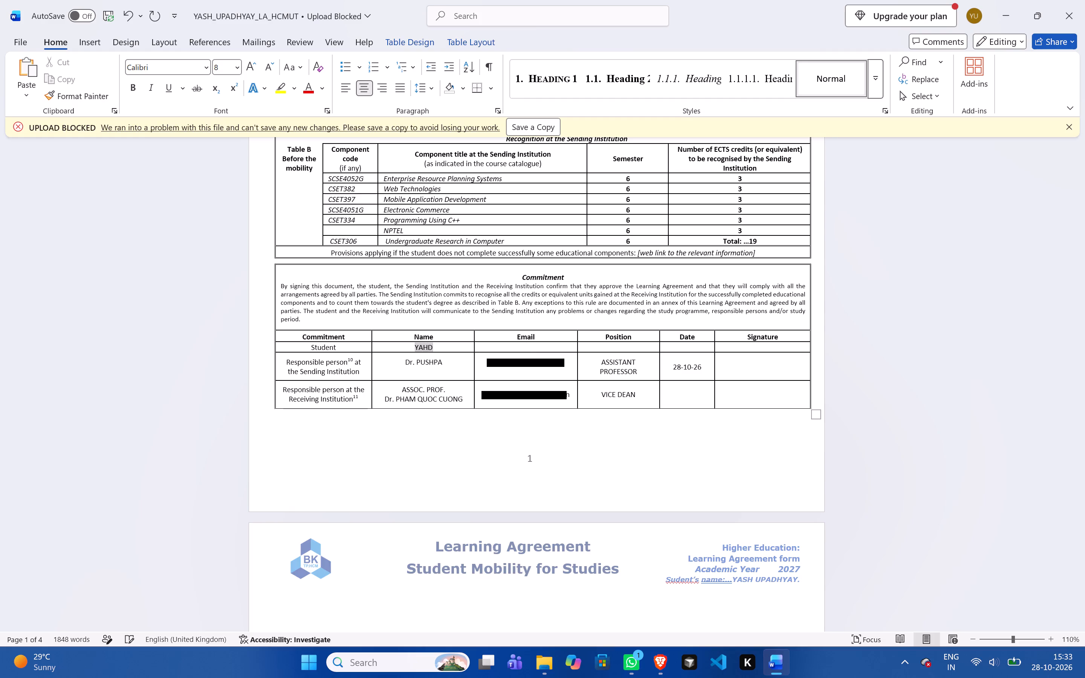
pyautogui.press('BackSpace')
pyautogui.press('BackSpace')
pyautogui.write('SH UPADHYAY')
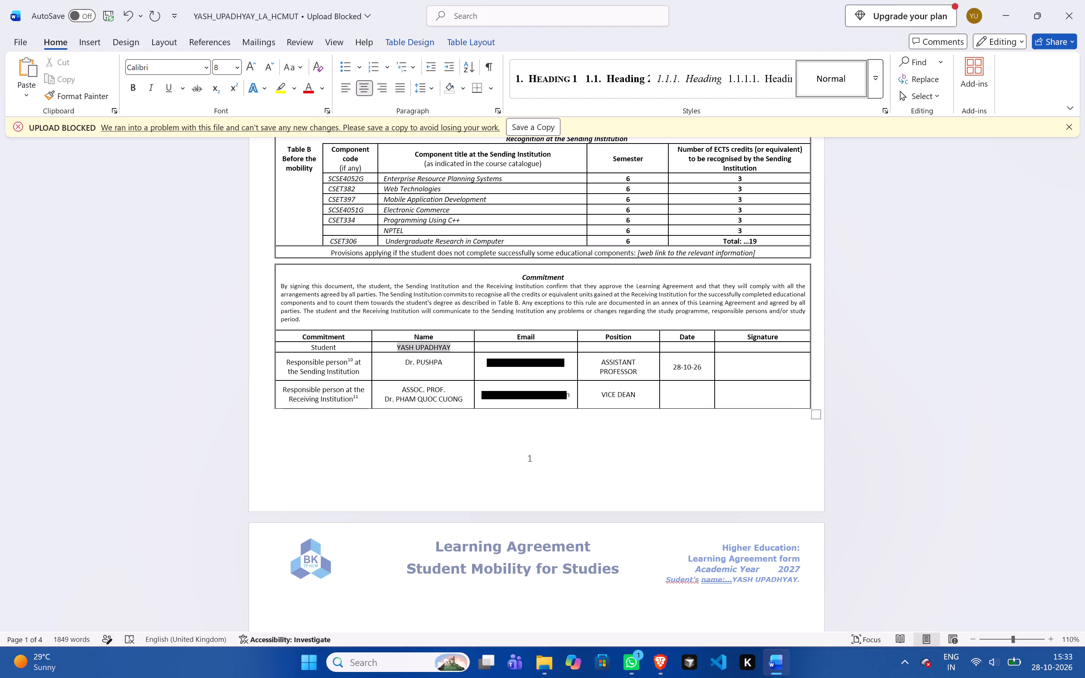
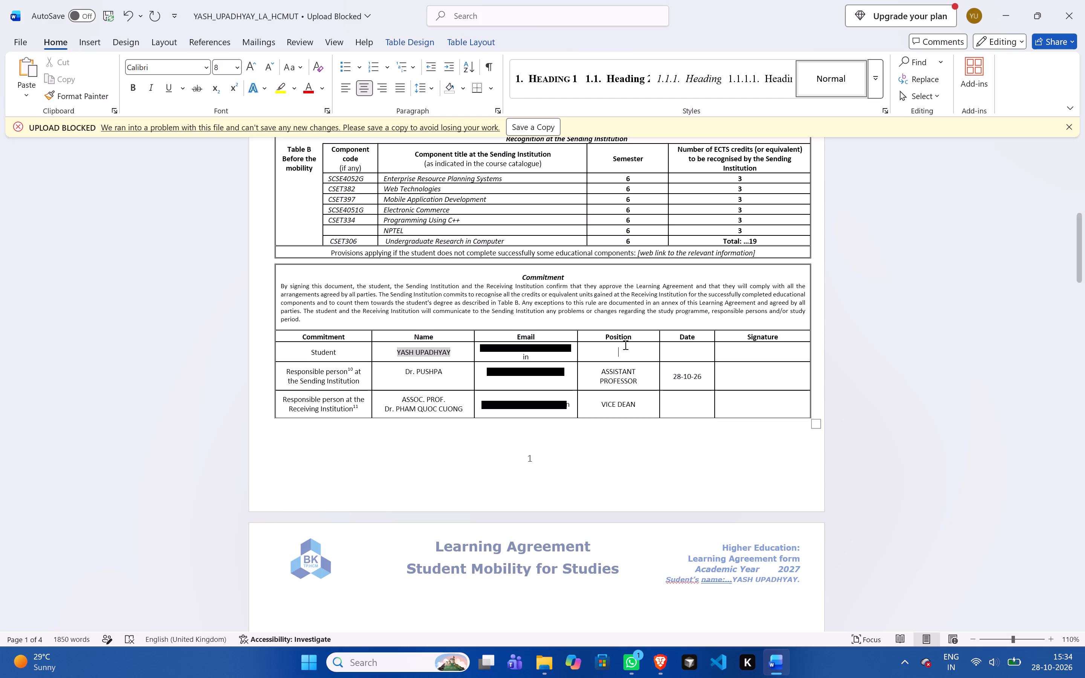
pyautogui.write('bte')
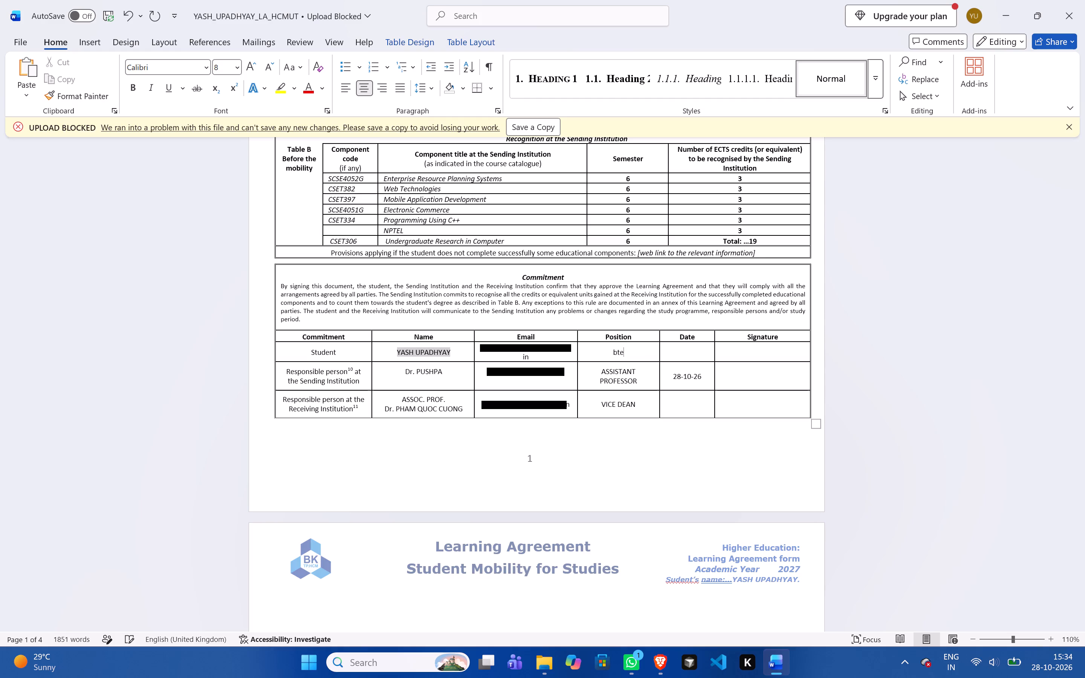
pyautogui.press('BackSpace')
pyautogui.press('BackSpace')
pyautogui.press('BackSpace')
# Enter BTECH CSEE in the empty Position cell of the Commitment table's Student row.
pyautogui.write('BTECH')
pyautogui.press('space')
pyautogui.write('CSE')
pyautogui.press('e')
# Insert "STUDENT ," in front of BTECH in the Position cell of the Commitment table's Student row.
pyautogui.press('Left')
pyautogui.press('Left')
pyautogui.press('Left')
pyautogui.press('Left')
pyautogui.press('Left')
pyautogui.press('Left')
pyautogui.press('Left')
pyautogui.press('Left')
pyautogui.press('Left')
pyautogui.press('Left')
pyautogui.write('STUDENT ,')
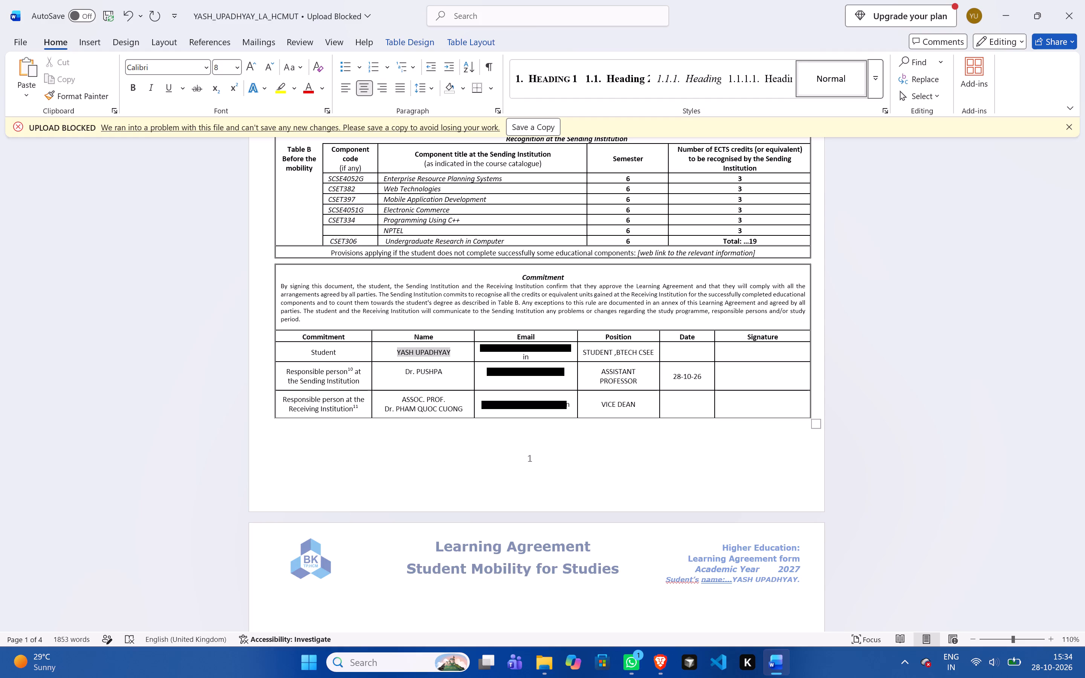
# Remove the extra E at the end of the student's Position entry so it reads STUDENT ,BTECH CSE.
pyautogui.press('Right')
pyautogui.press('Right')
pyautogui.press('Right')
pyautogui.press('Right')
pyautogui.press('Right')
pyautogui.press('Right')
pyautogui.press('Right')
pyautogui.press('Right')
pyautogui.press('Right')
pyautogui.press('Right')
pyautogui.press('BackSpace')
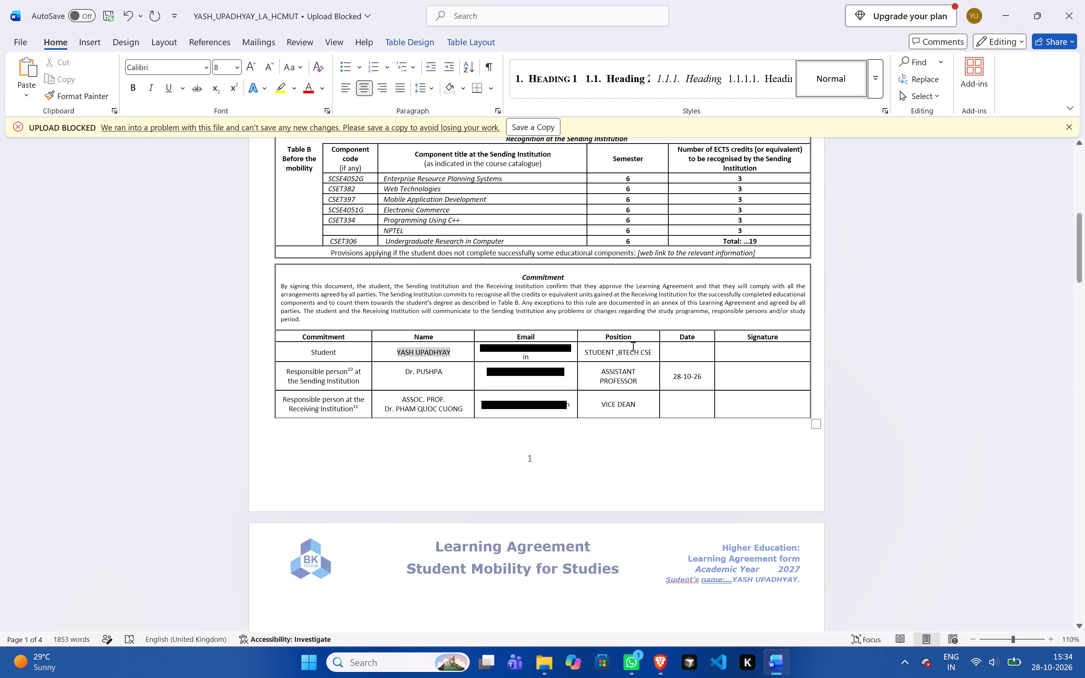
# Enter 28-1026 in the Date cell of the Commitment table's Student row and move to its Signature cell.
pyautogui.click(675, 348)
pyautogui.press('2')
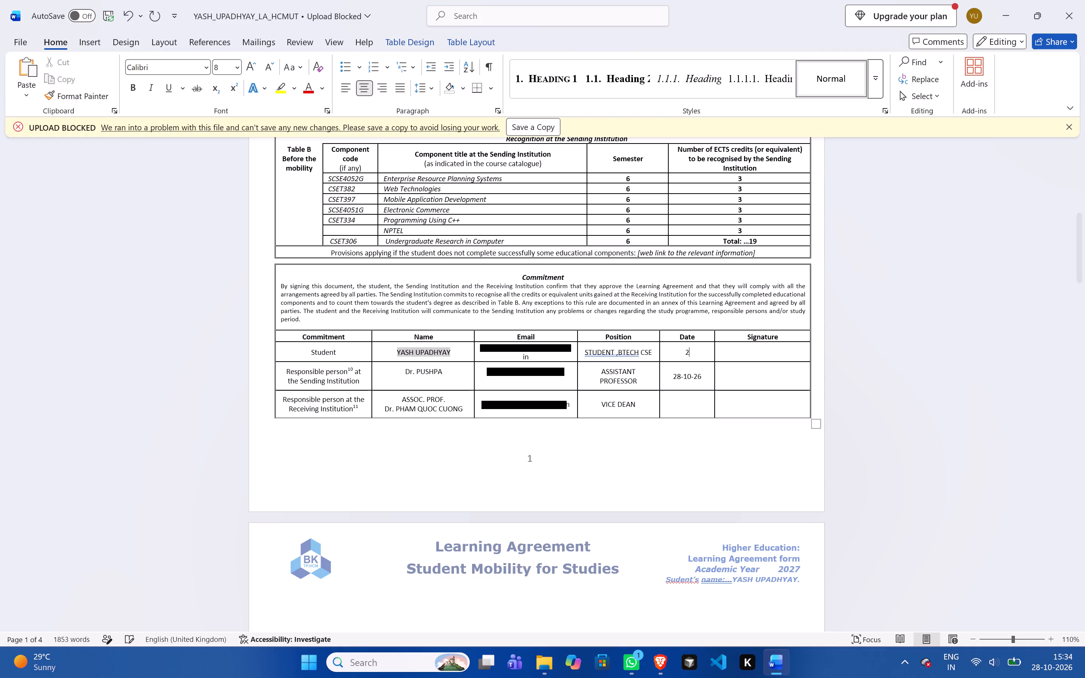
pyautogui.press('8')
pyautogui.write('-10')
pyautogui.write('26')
pyautogui.click(739, 354)
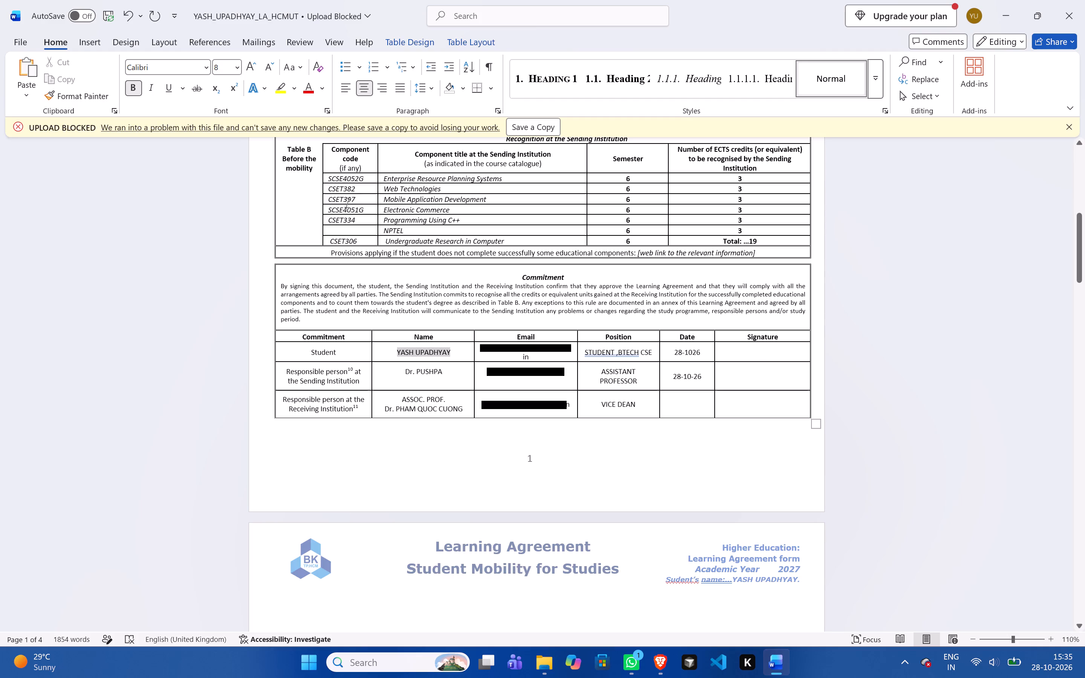
# Review the filled-in first page, from the student and institution details through Tables A and B to the Commitment table.
pyautogui.scroll(2, 374, 242)
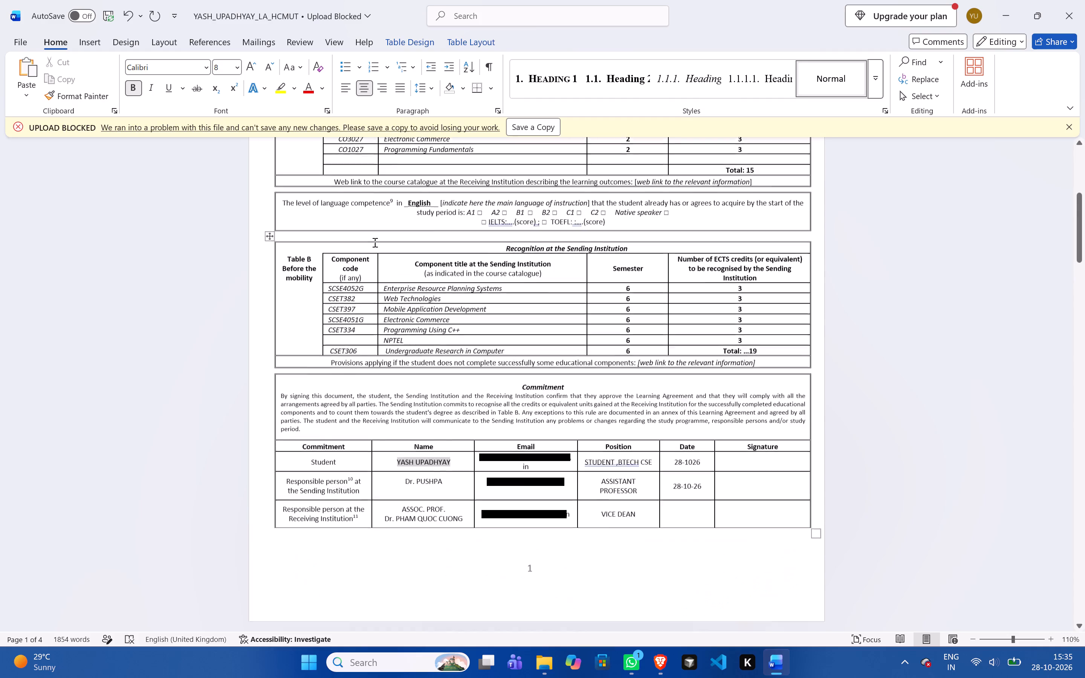
pyautogui.scroll(1, 374, 242)
pyautogui.scroll(-1, 374, 242)
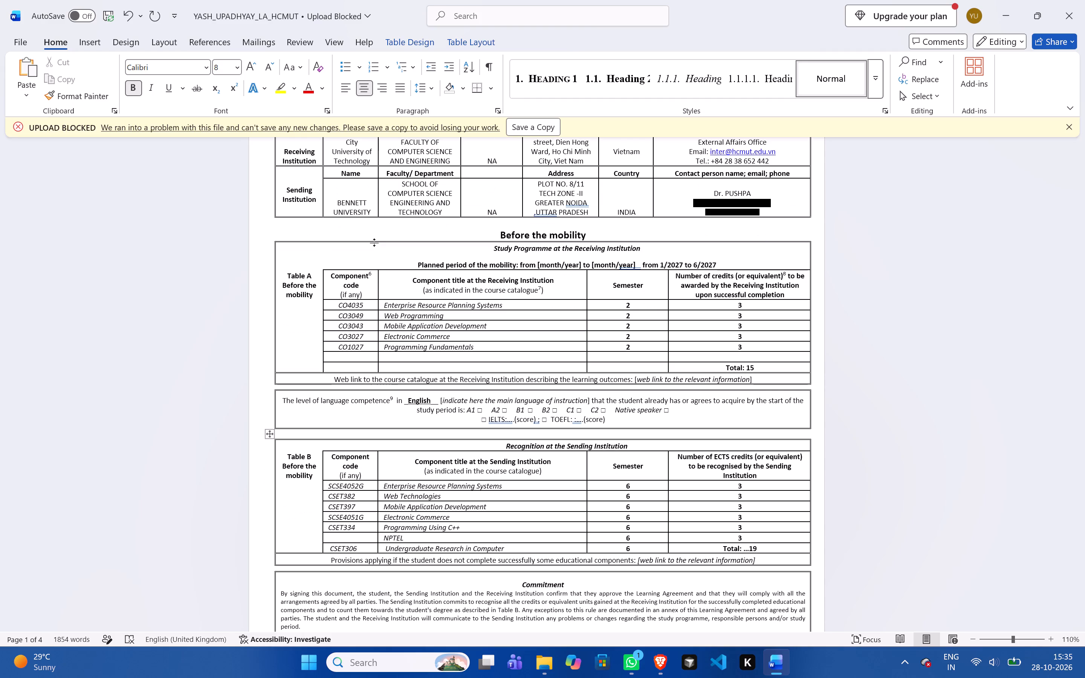
pyautogui.scroll(1, 374, 242)
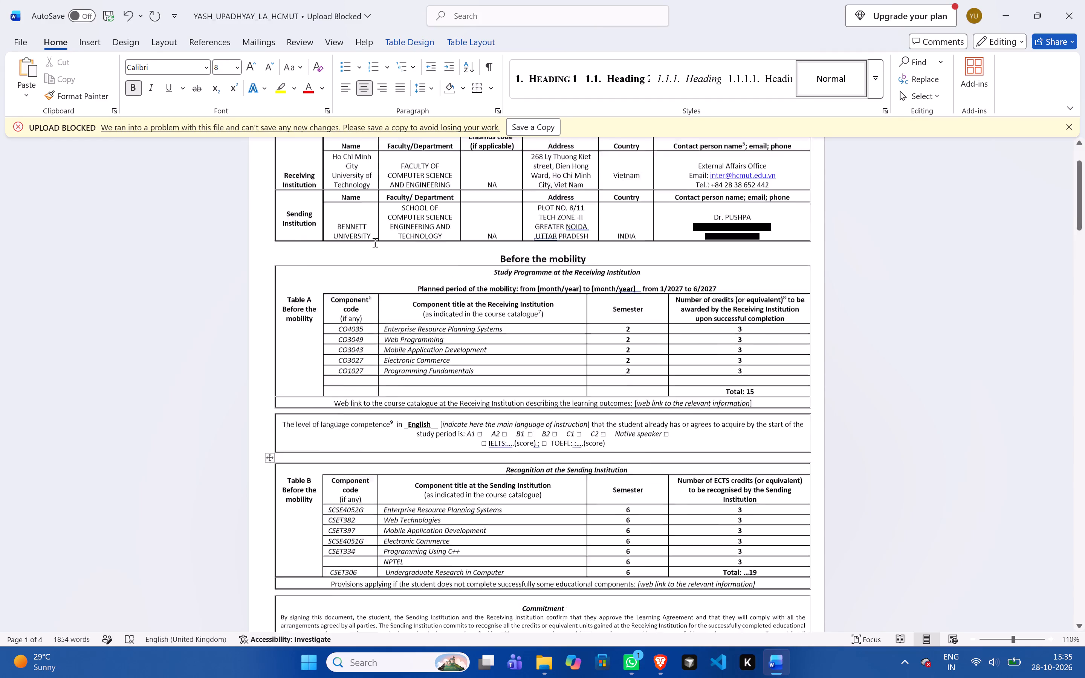
pyautogui.scroll(1, 374, 242)
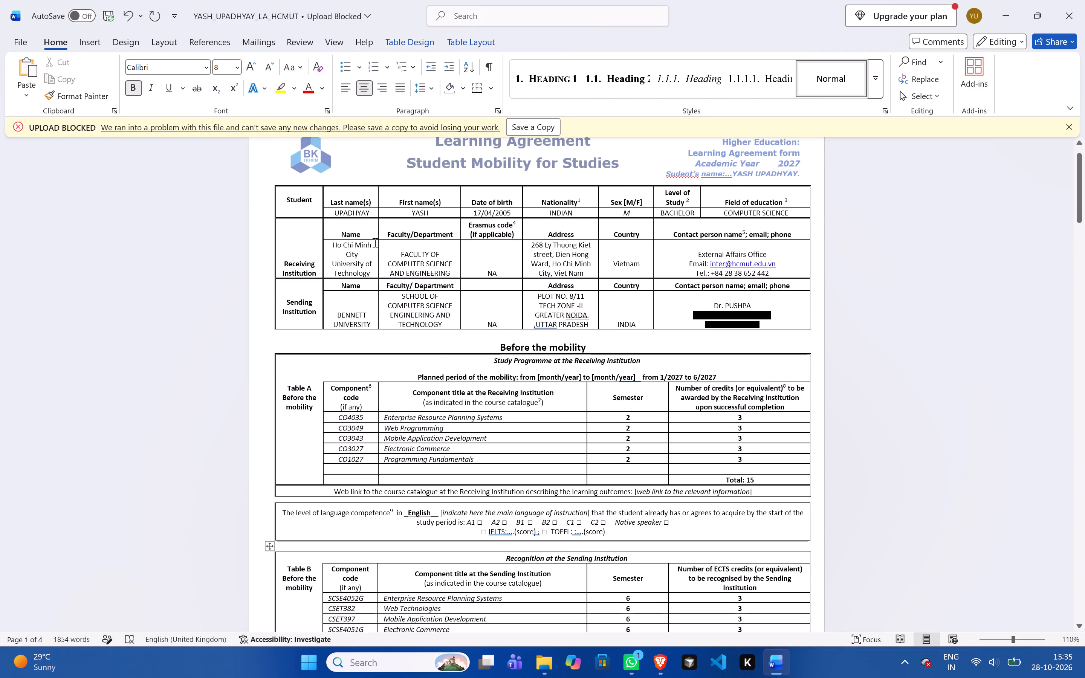
pyautogui.scroll(-4, 374, 242)
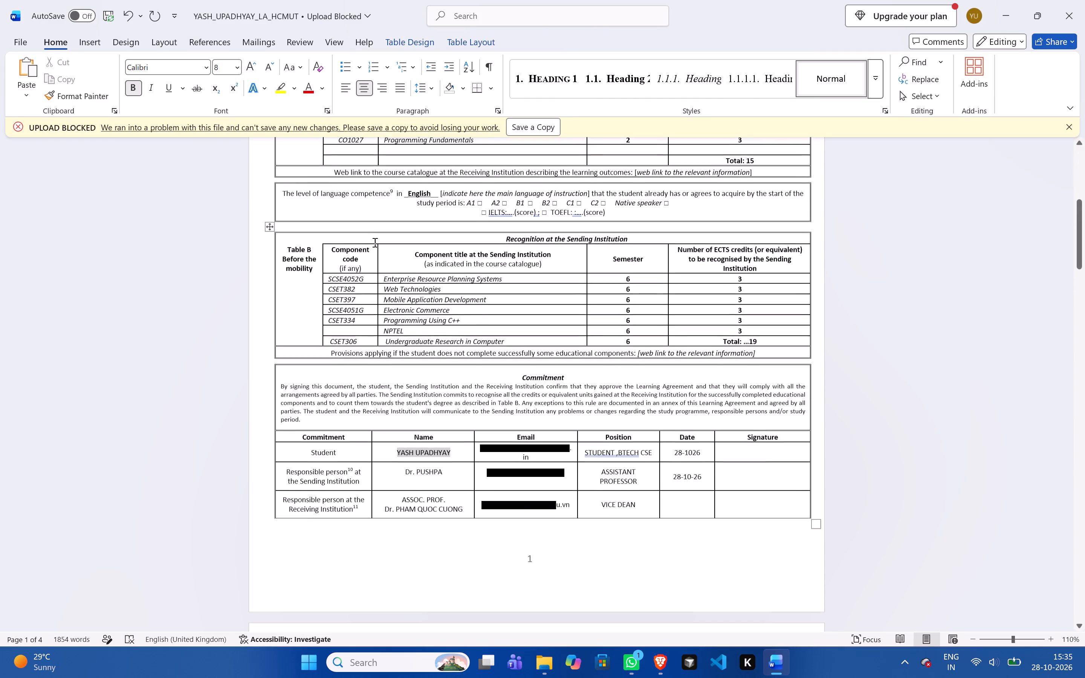
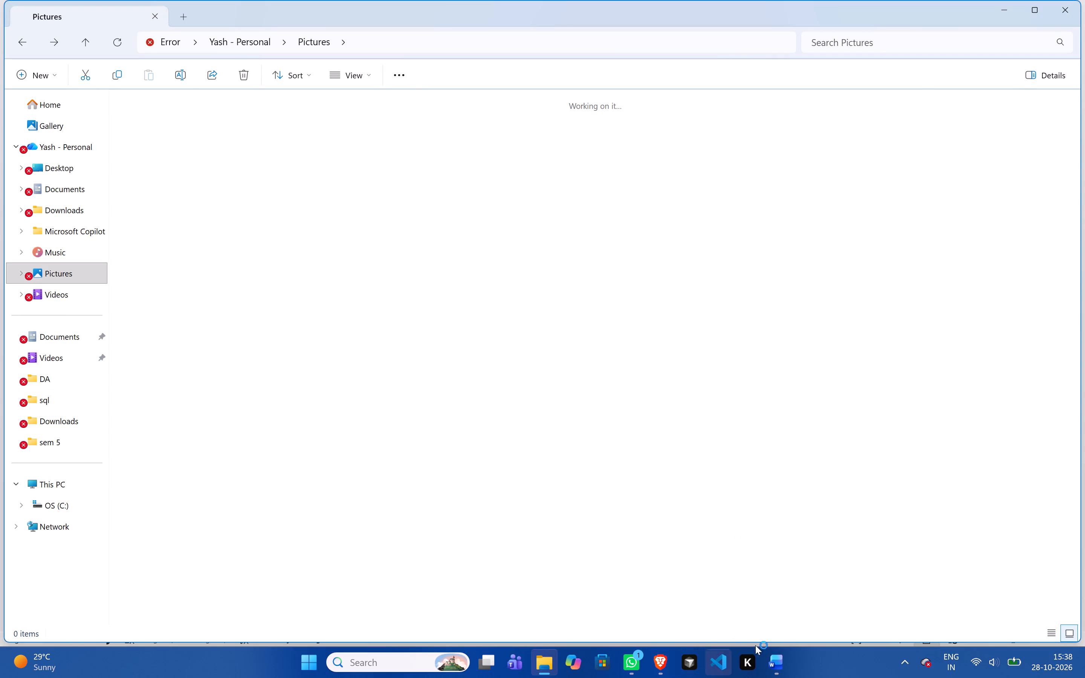
# Return to the Learning Agreement in Word and try to paste the clipboard content into the Signature cell of the Commitment table's Student row.
pyautogui.click(773, 667)
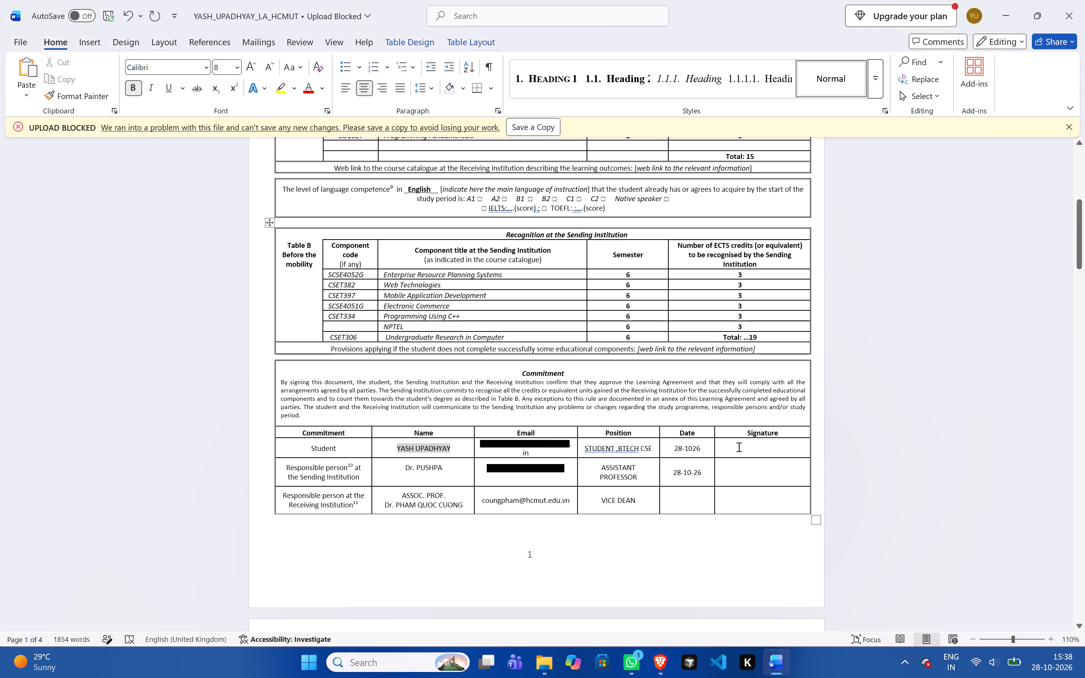
pyautogui.click(738, 447)
pyautogui.hotkey('ctrl', 'v')
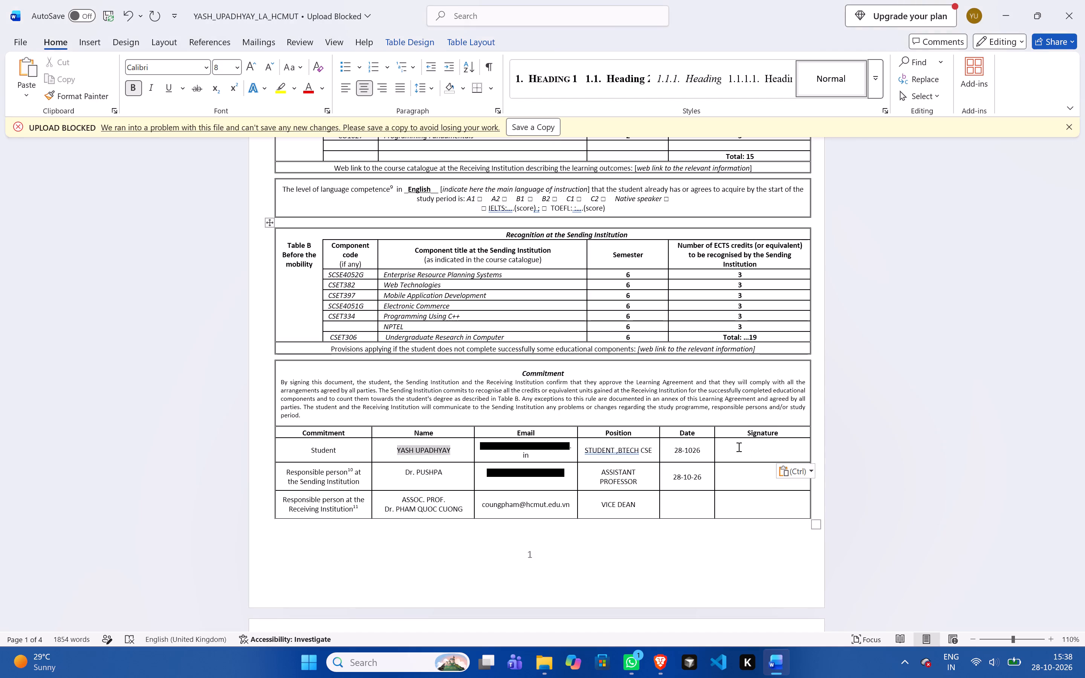
pyautogui.hotkey('ctrl', 'v')
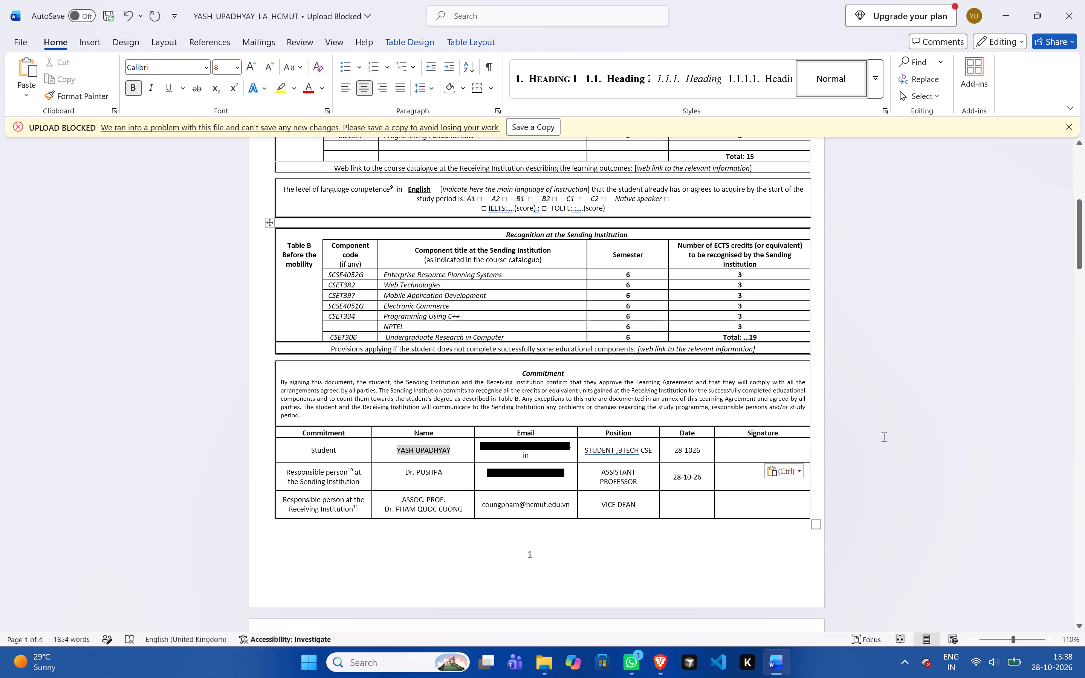
pyautogui.click(892, 435)
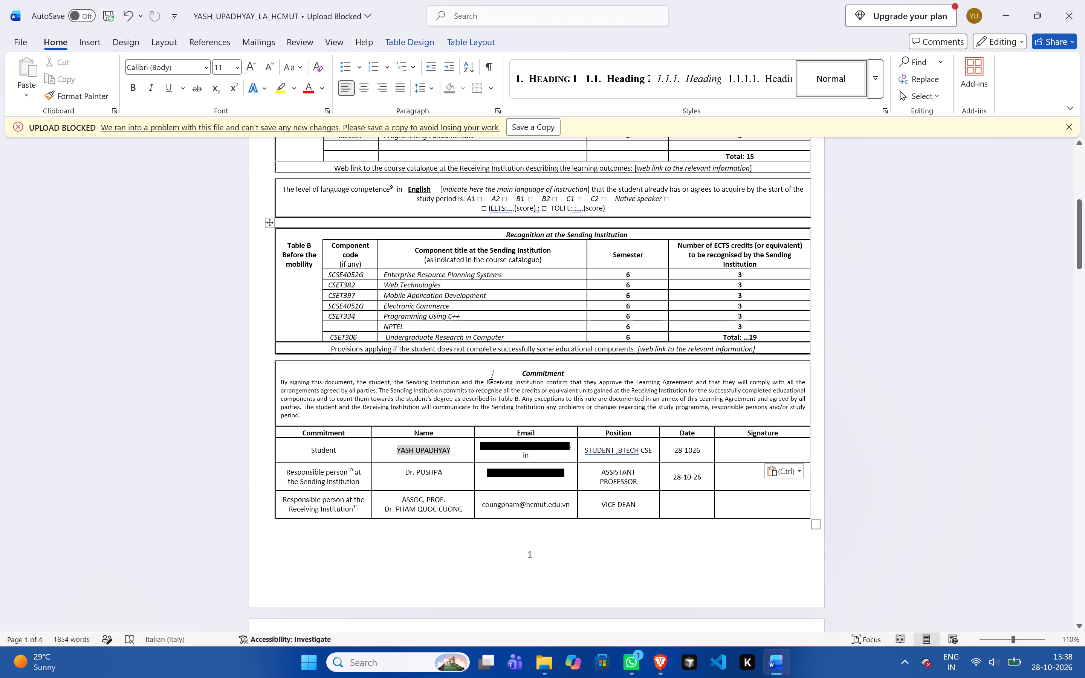
pyautogui.click(897, 502)
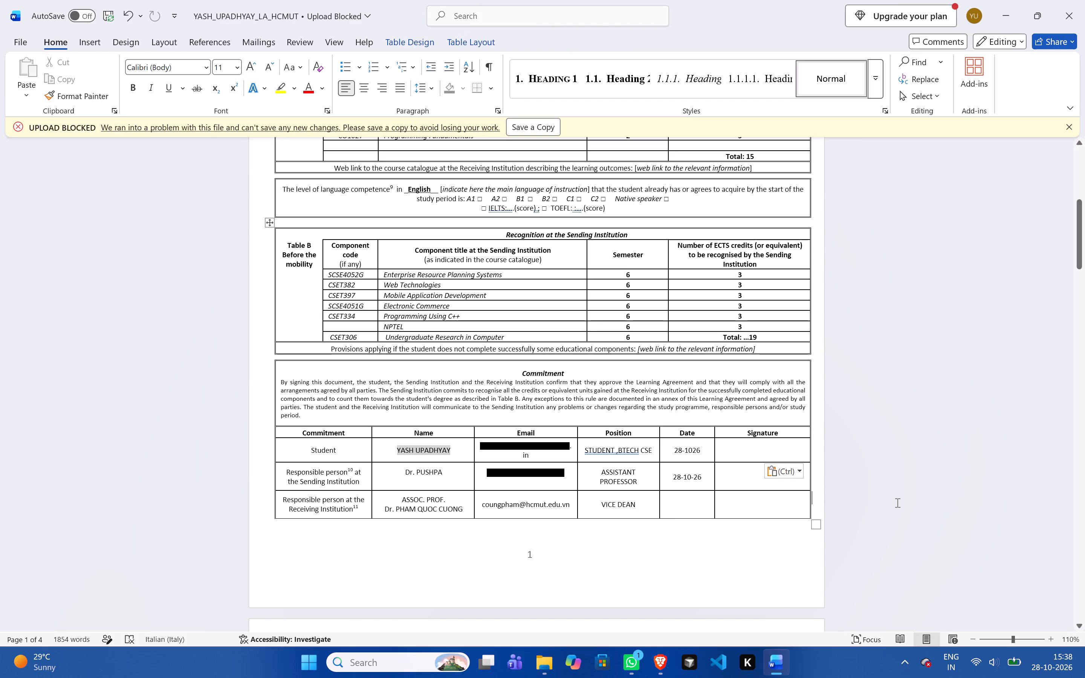
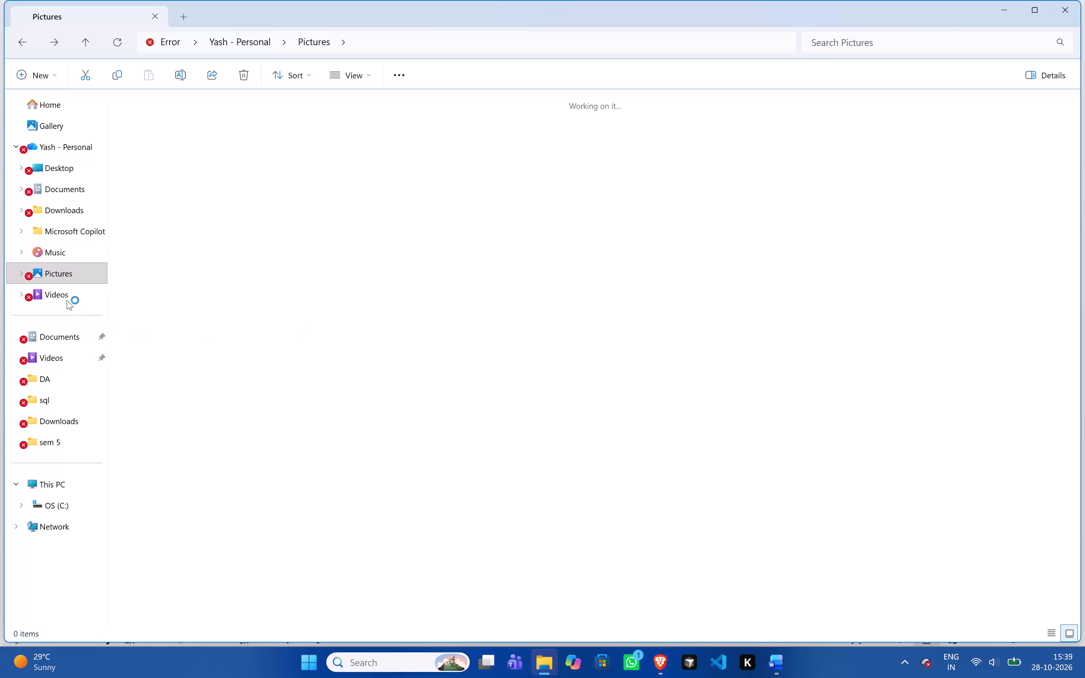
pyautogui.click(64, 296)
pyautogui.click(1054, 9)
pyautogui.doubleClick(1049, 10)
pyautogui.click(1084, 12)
# Return to the Learning Agreement in Word, then switch to WhatsApp.
pyautogui.click(783, 669)
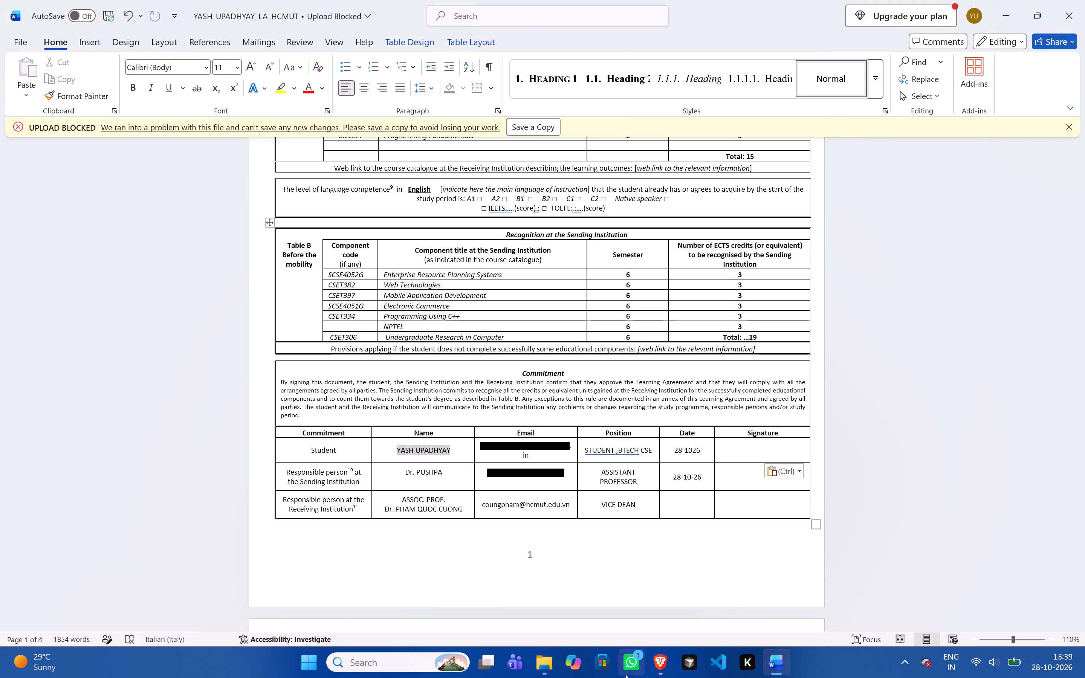
pyautogui.click(630, 673)
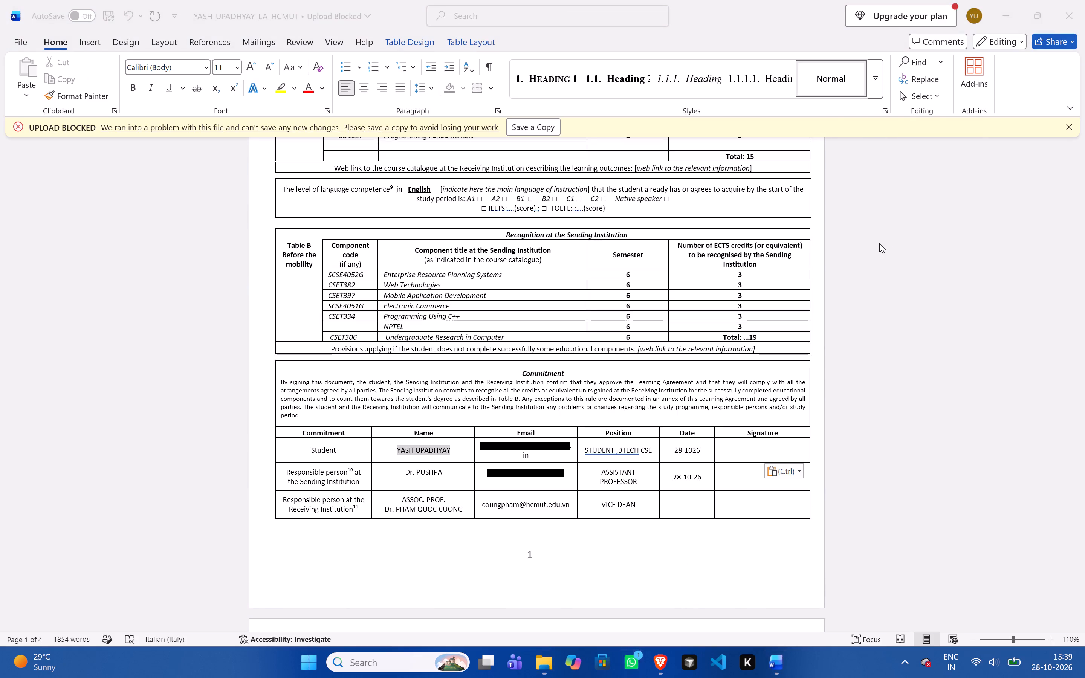
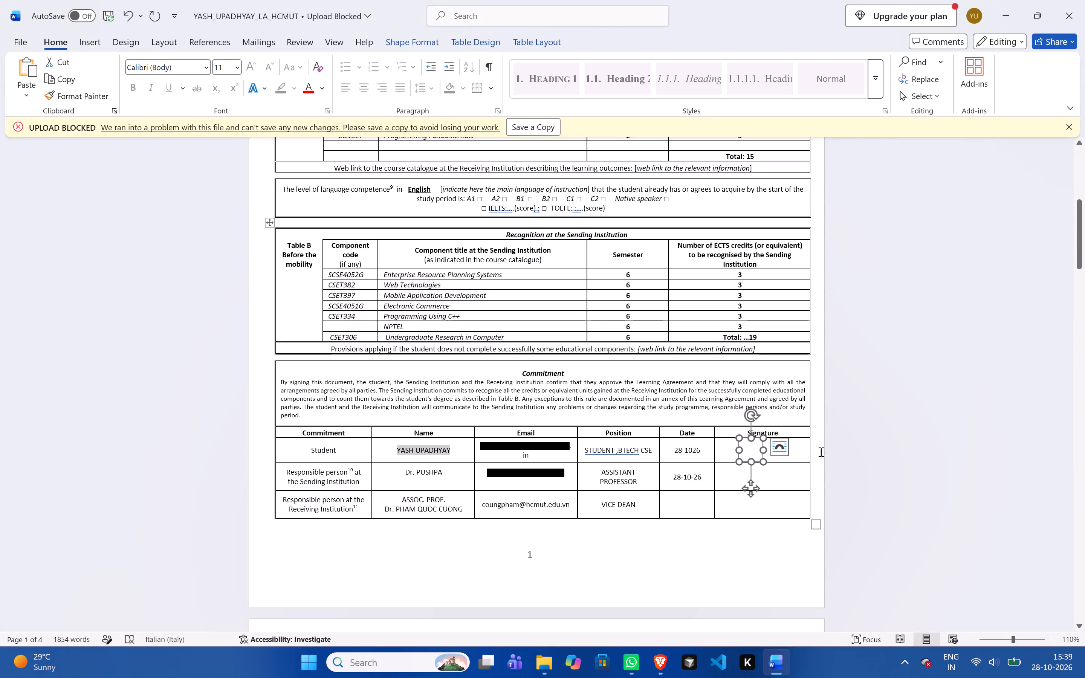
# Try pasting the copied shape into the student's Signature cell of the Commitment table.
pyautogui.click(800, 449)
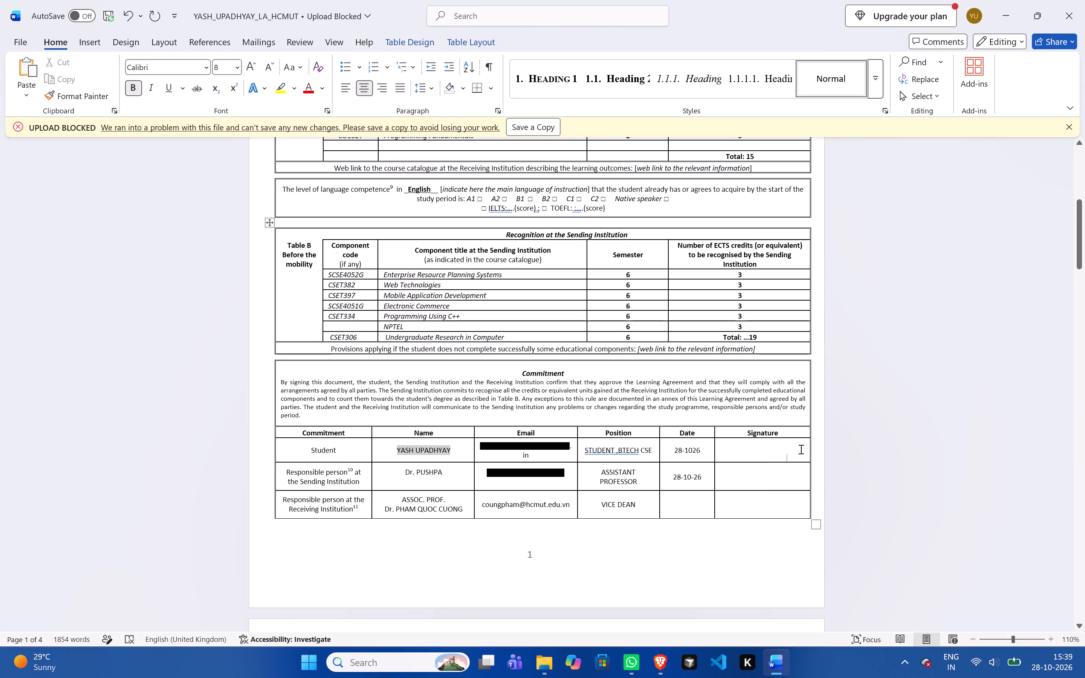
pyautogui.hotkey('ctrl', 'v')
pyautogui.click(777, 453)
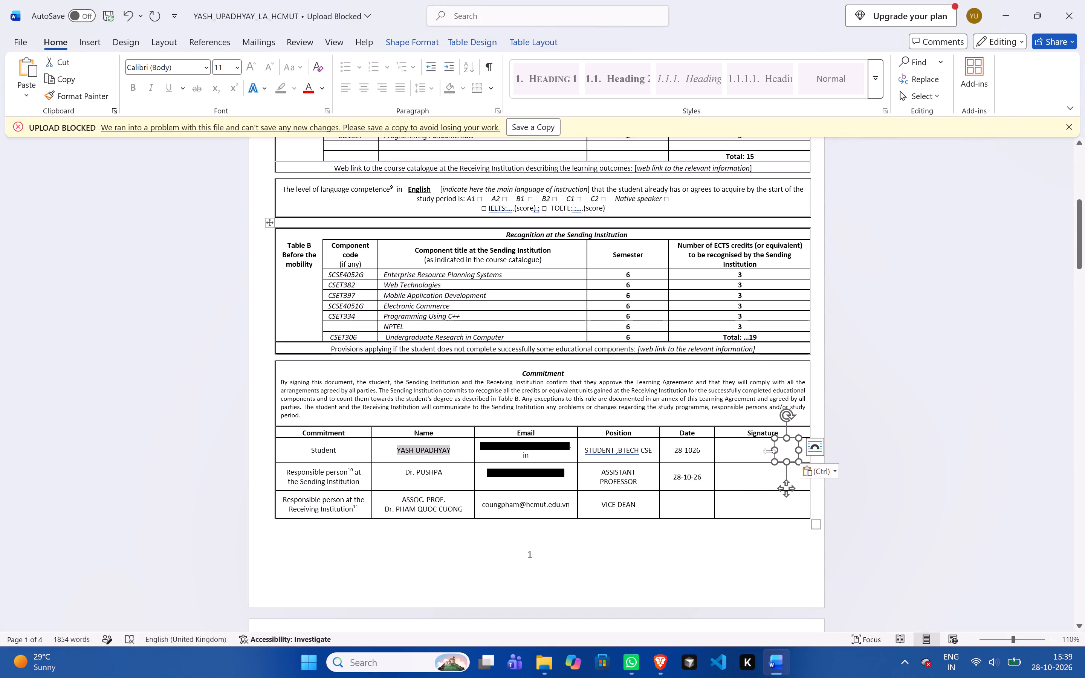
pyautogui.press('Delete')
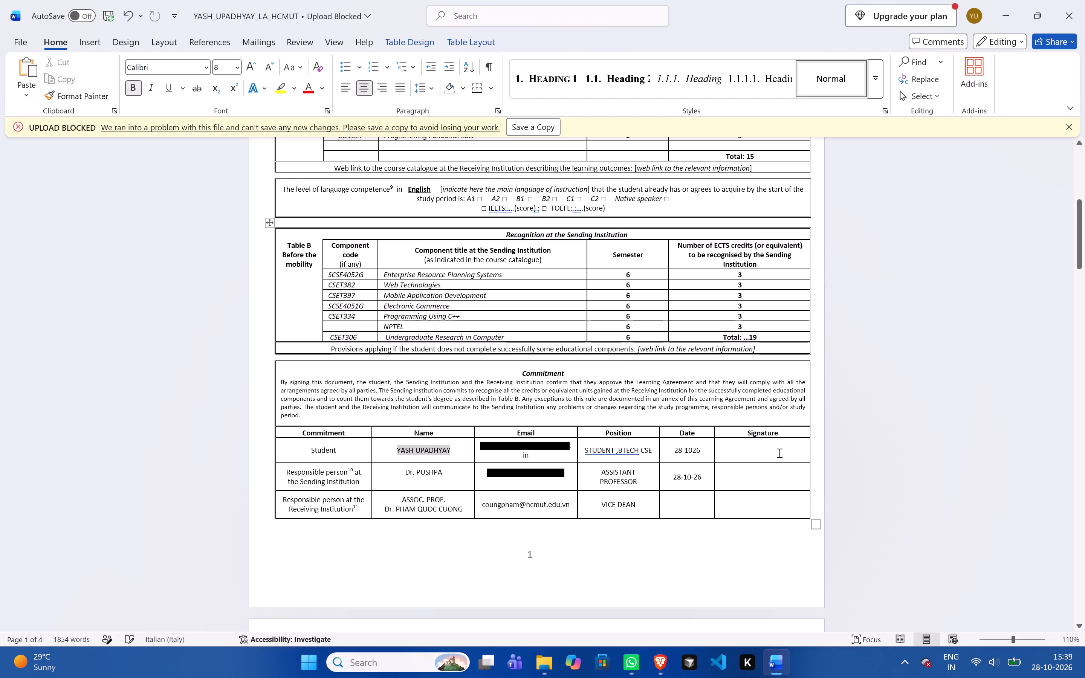
# Delete the leftover empty shapes from the student's Signature cell in the Commitment table.
pyautogui.click(755, 451)
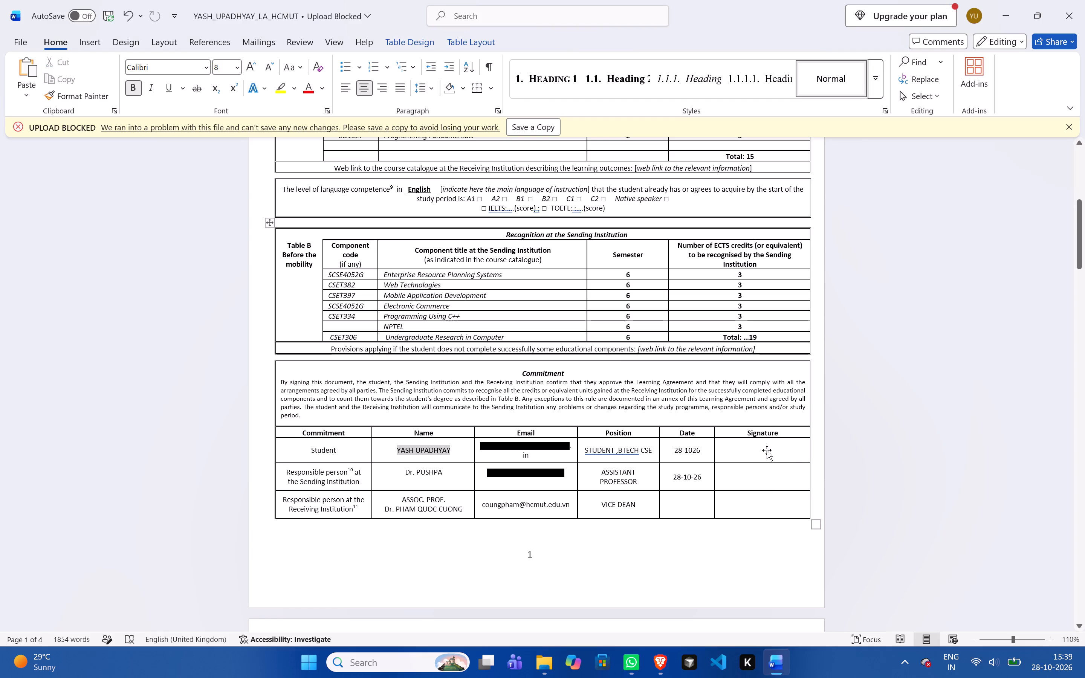
pyautogui.click(767, 451)
pyautogui.press('Delete')
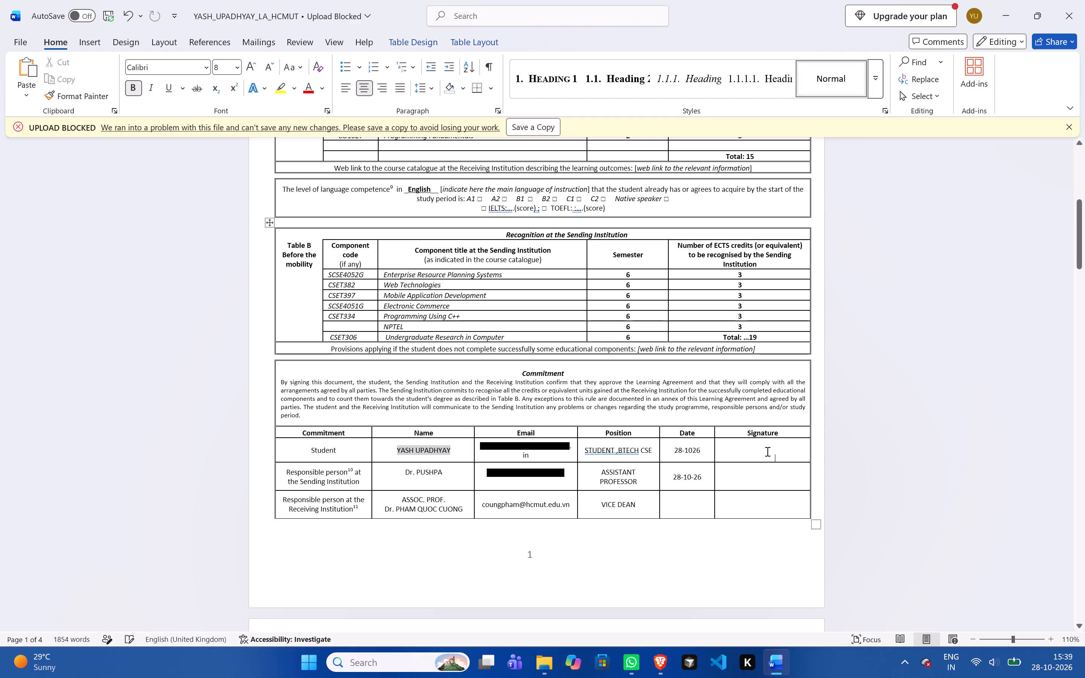
pyautogui.click(750, 452)
pyautogui.click(755, 447)
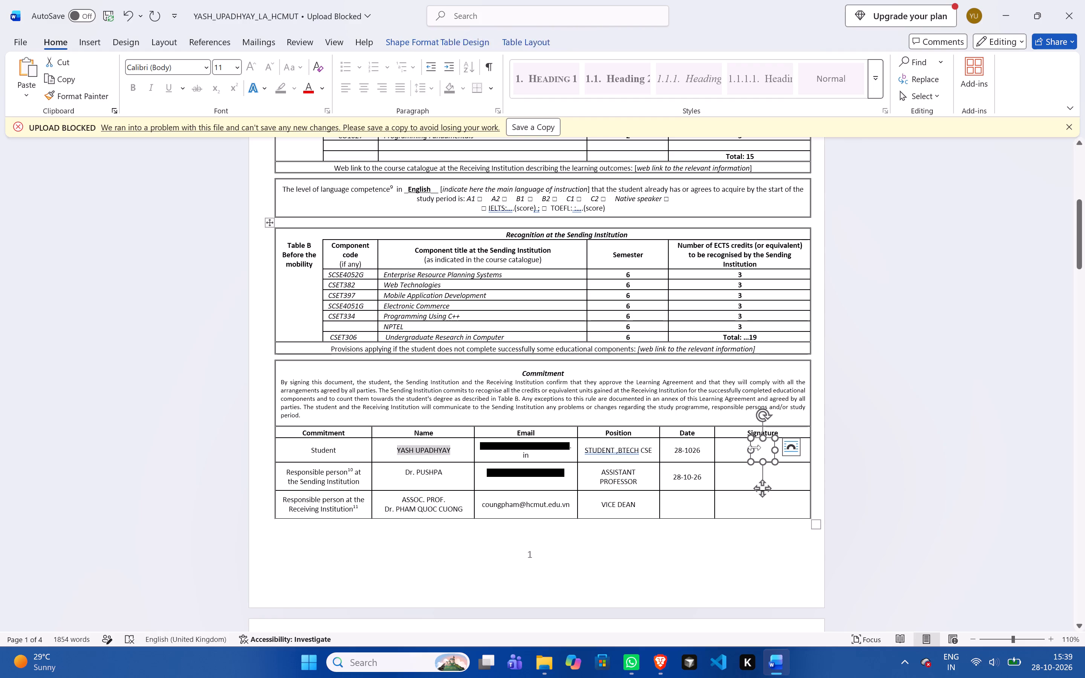
pyautogui.press('Delete')
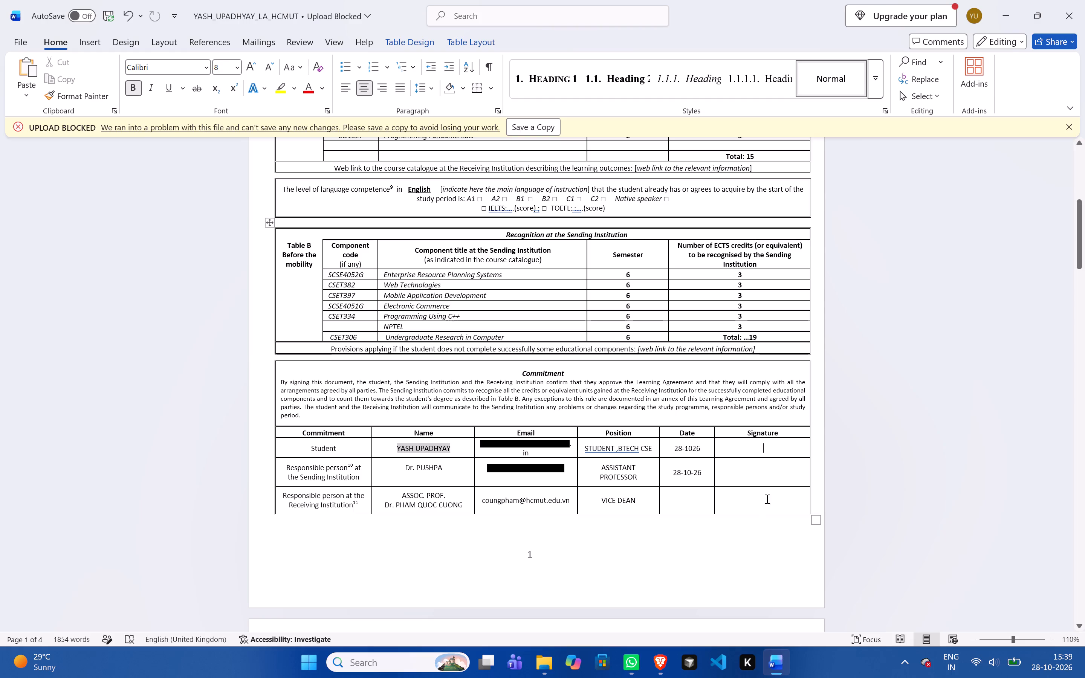
pyautogui.click(889, 482)
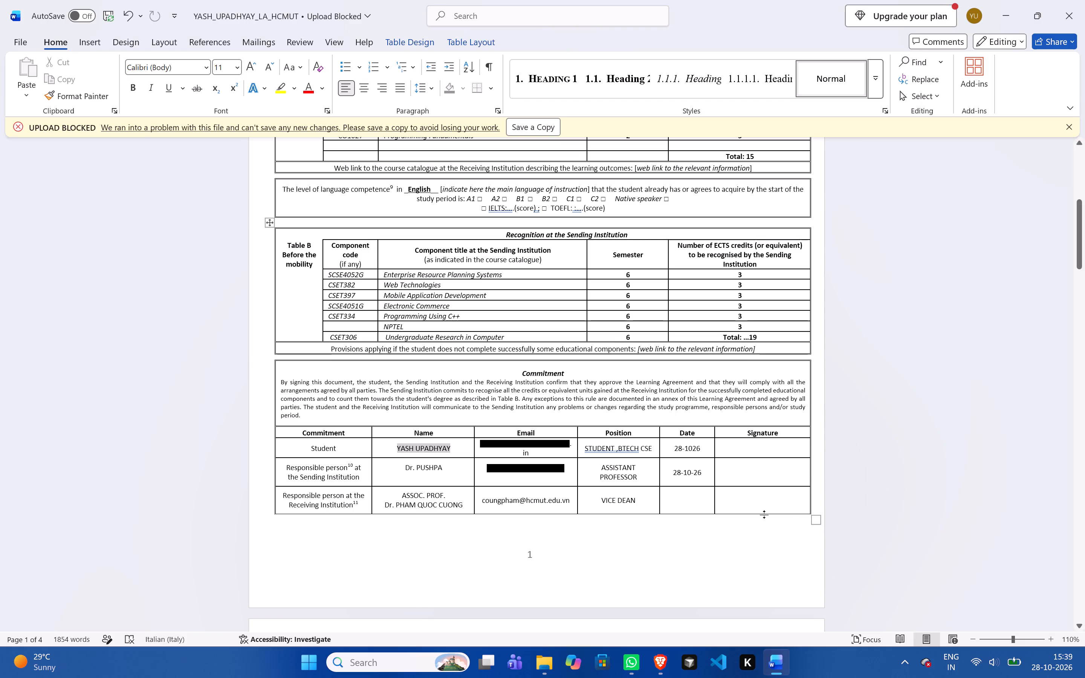
# Make the Receiving Institution row of the Commitment table slightly taller while keeping it on page 1.
pyautogui.moveTo(764, 514); pyautogui.dragTo(764, 553)
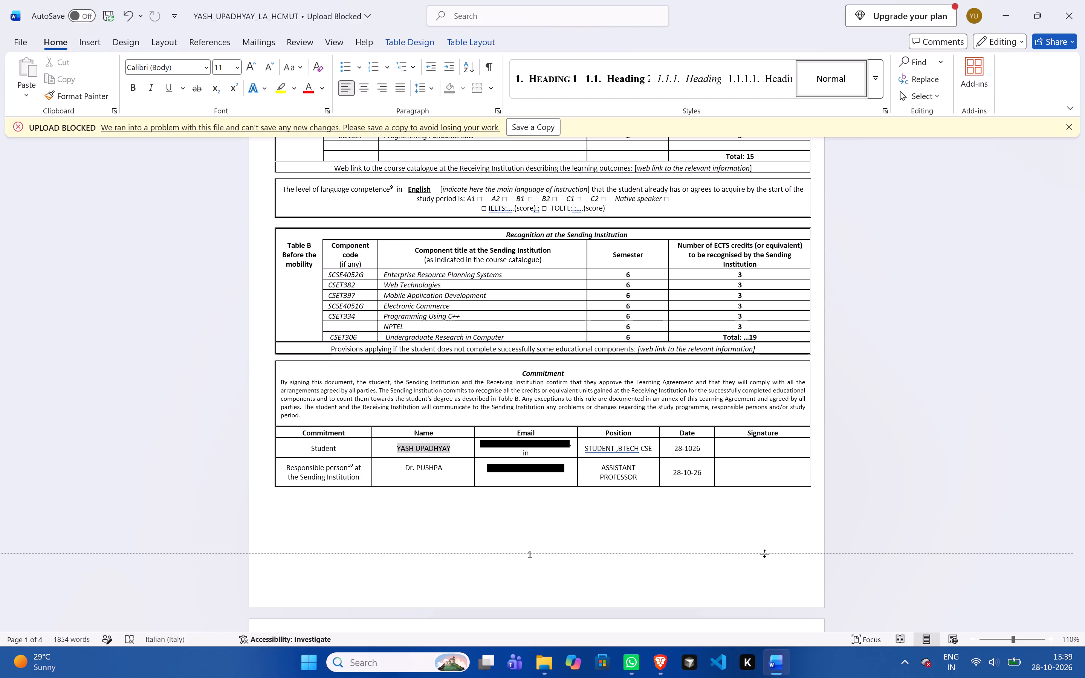
pyautogui.moveTo(764, 553); pyautogui.dragTo(758, 525)
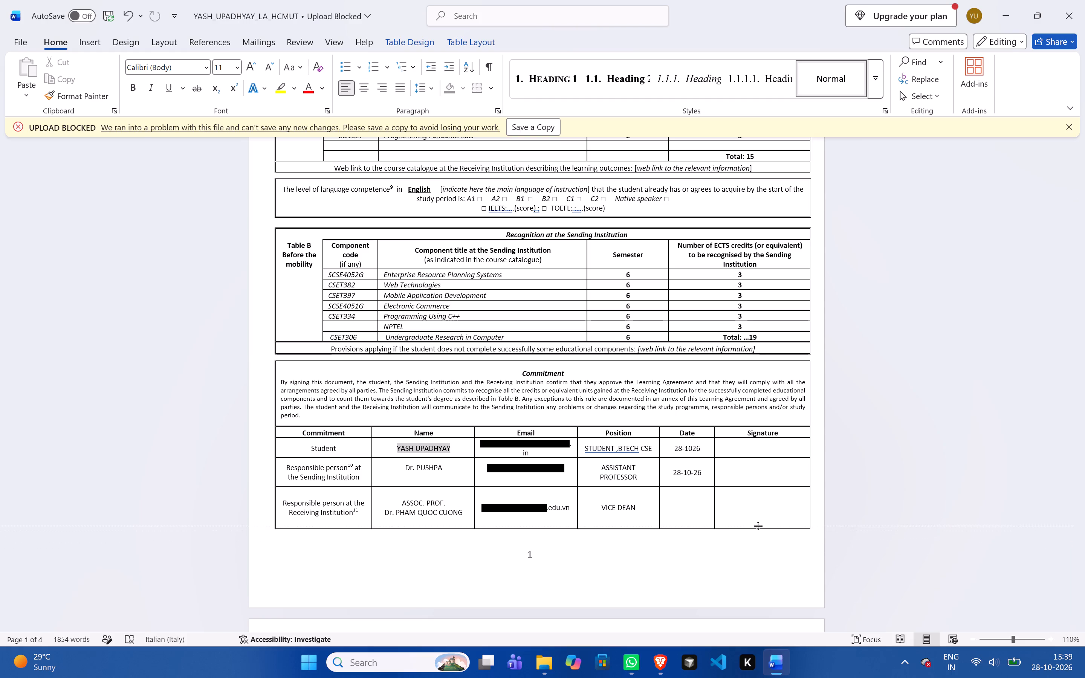
pyautogui.moveTo(758, 525); pyautogui.dragTo(756, 518)
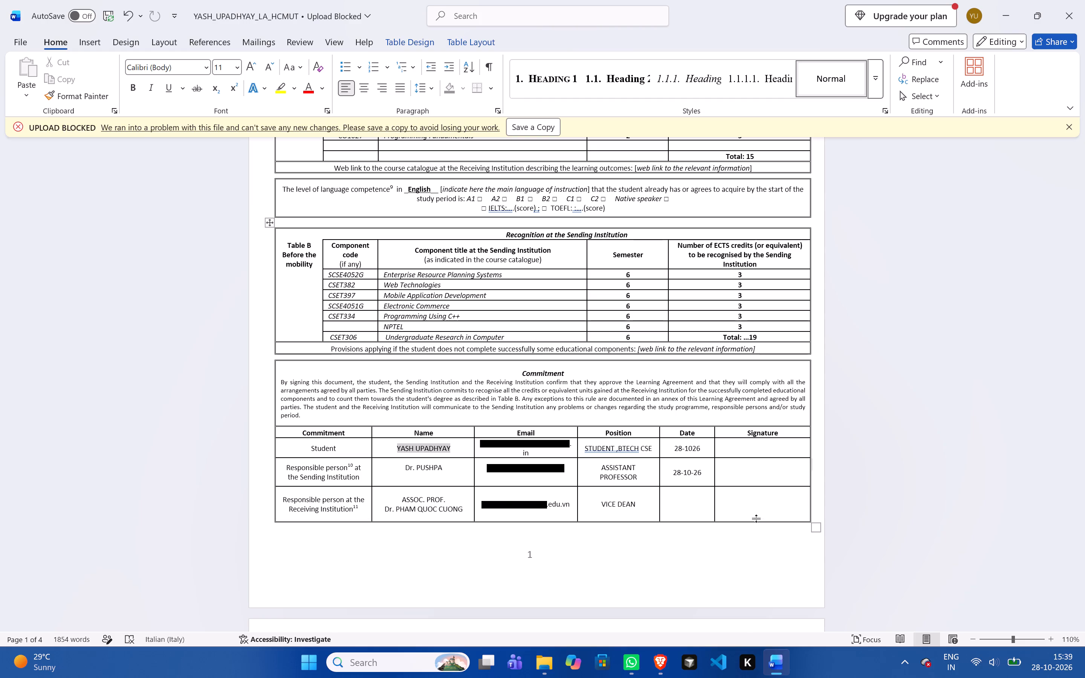
pyautogui.click(753, 457)
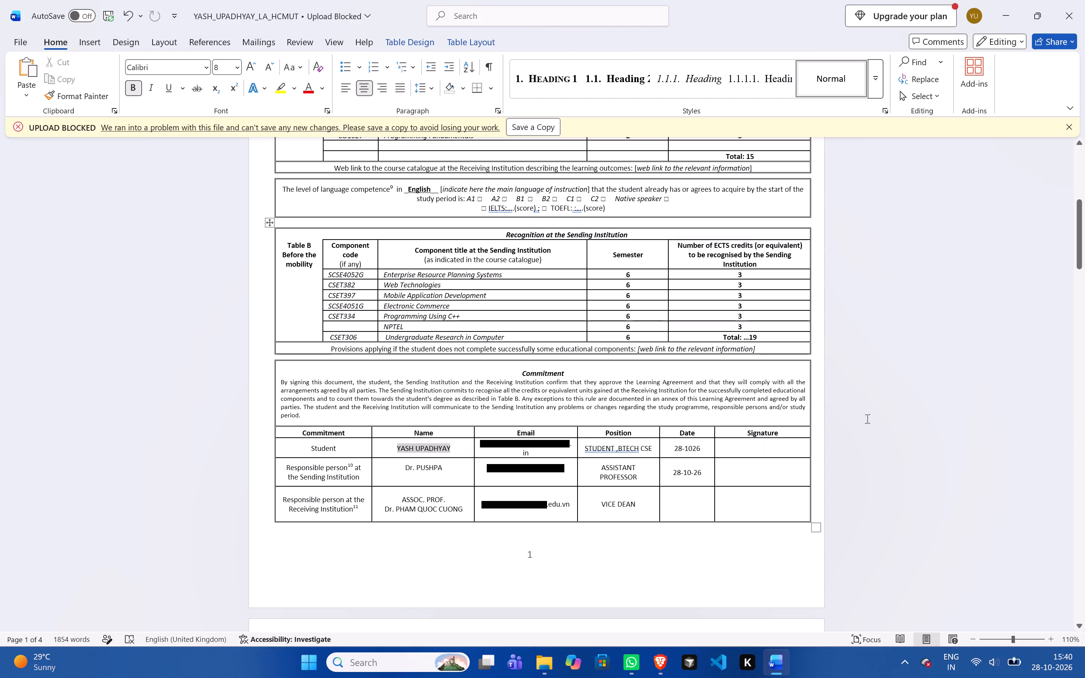
# Remove the blank spacing in front of the Total entry in the last row of Table B.
pyautogui.scroll(4, 866, 418)
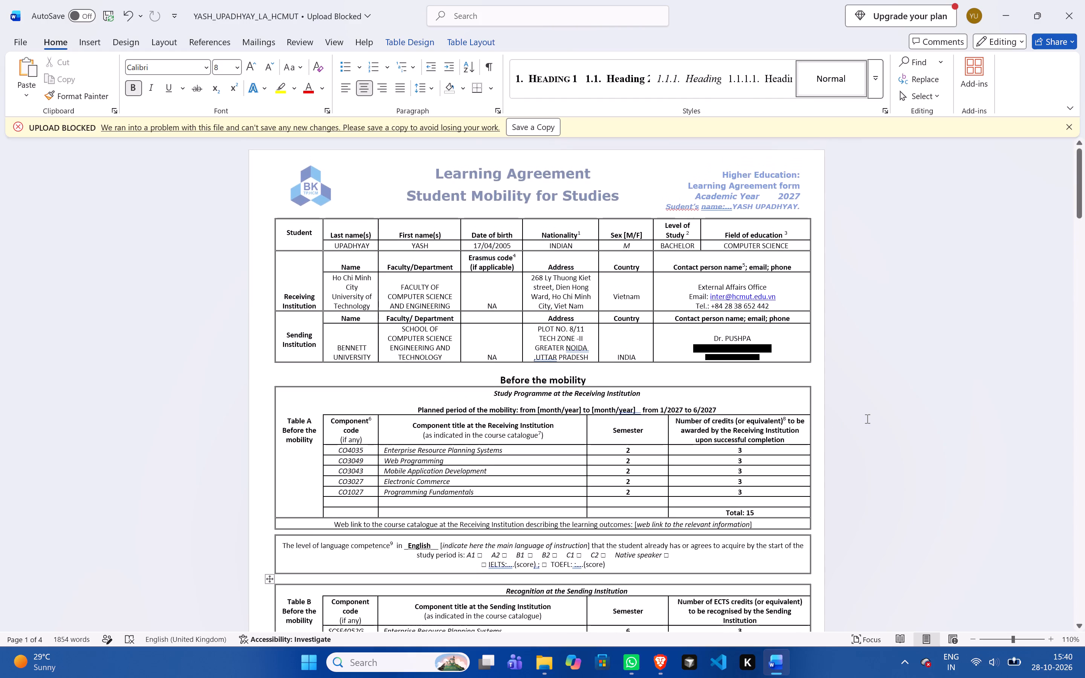
pyautogui.scroll(1, 866, 418)
pyautogui.scroll(-2, 866, 418)
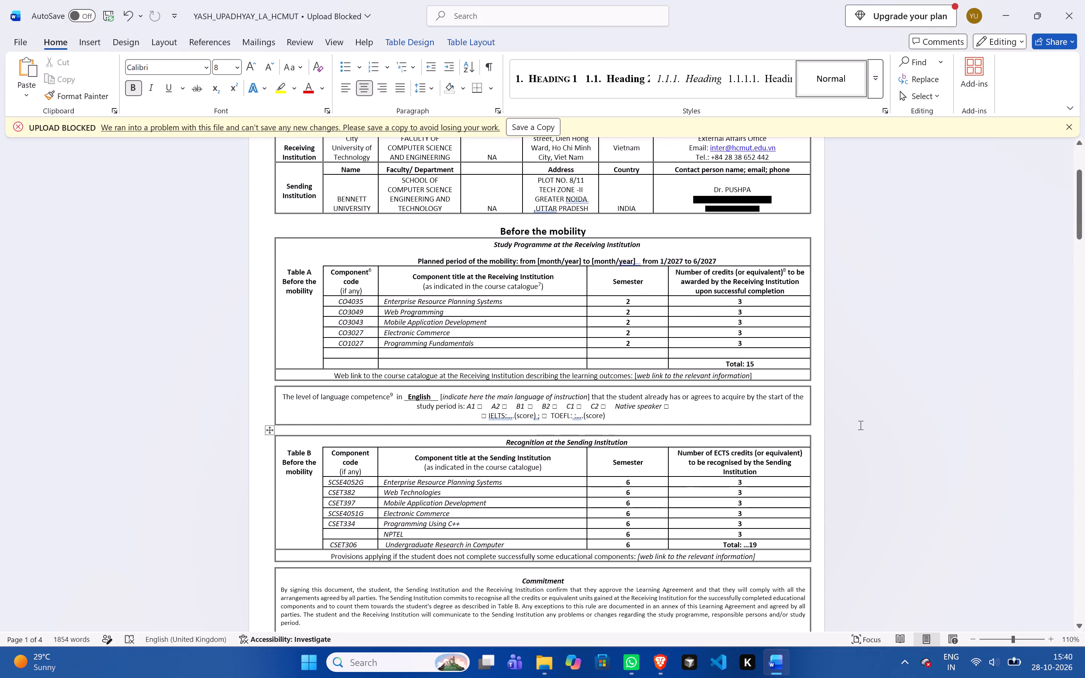
pyautogui.click(721, 544)
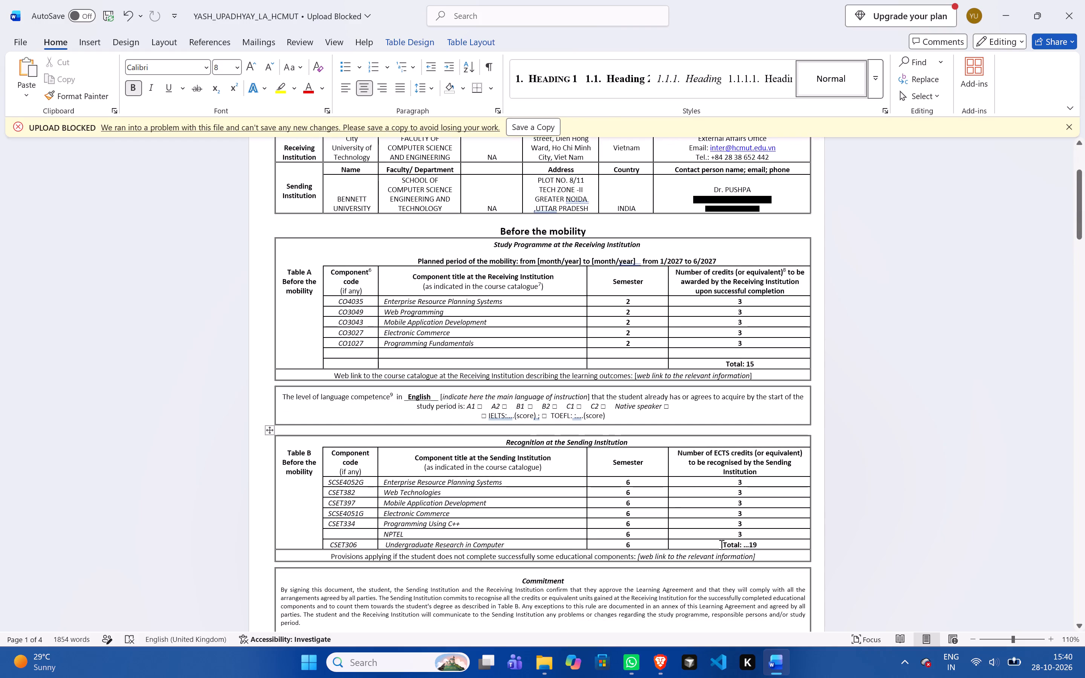
pyautogui.press('Return')
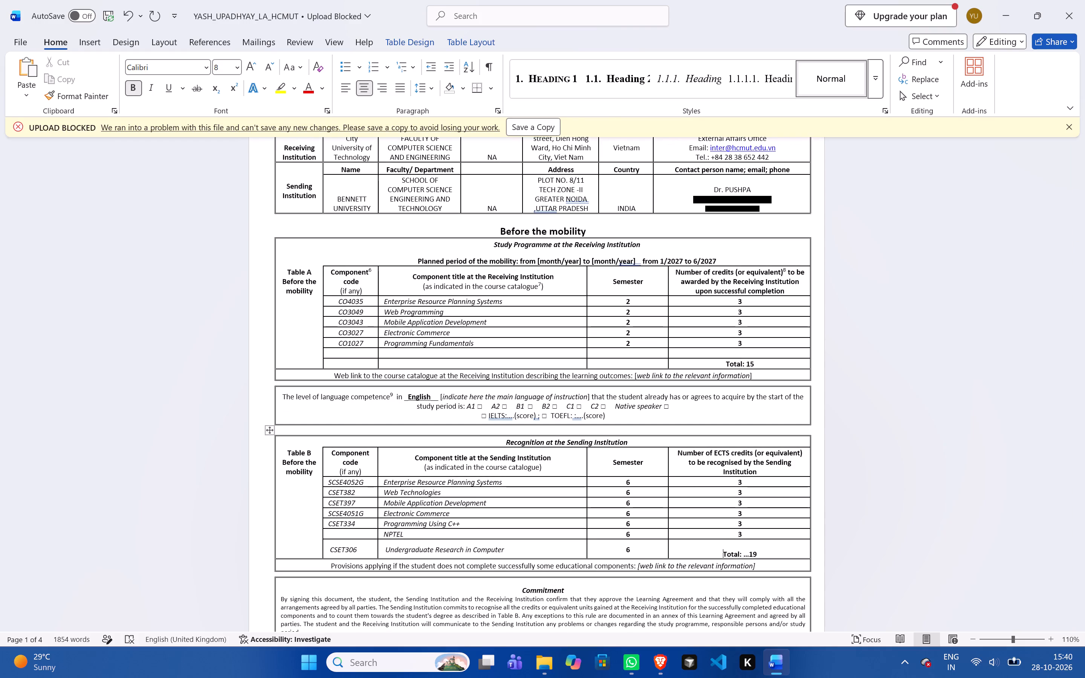
pyautogui.press('BackSpace')
pyautogui.press('BackSpace')
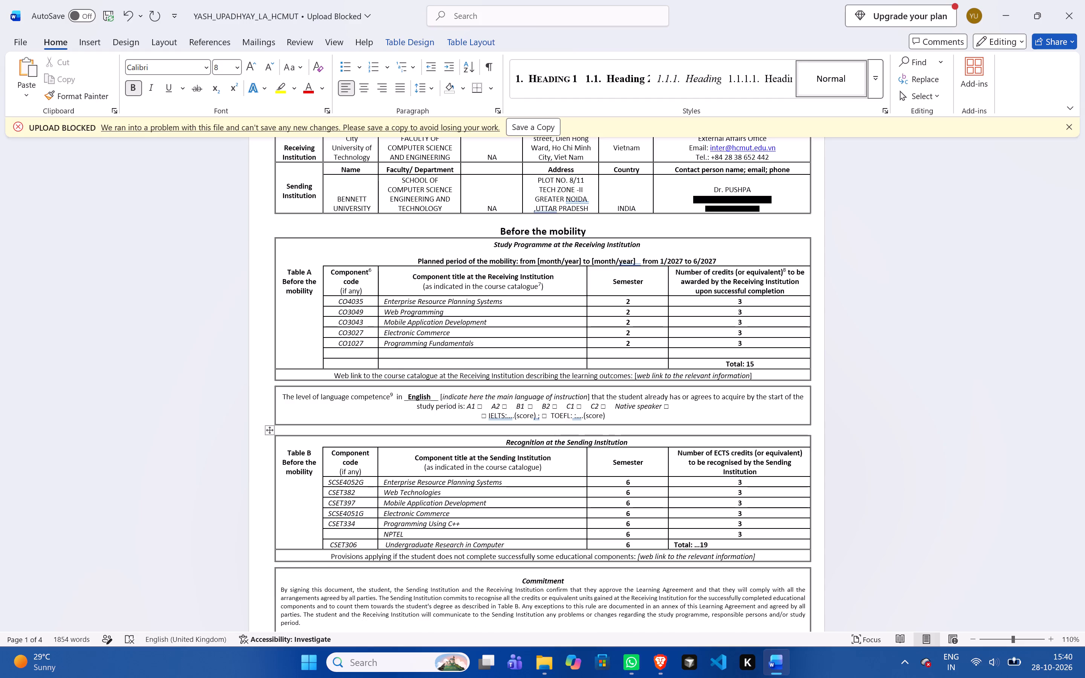
pyautogui.press('Tab')
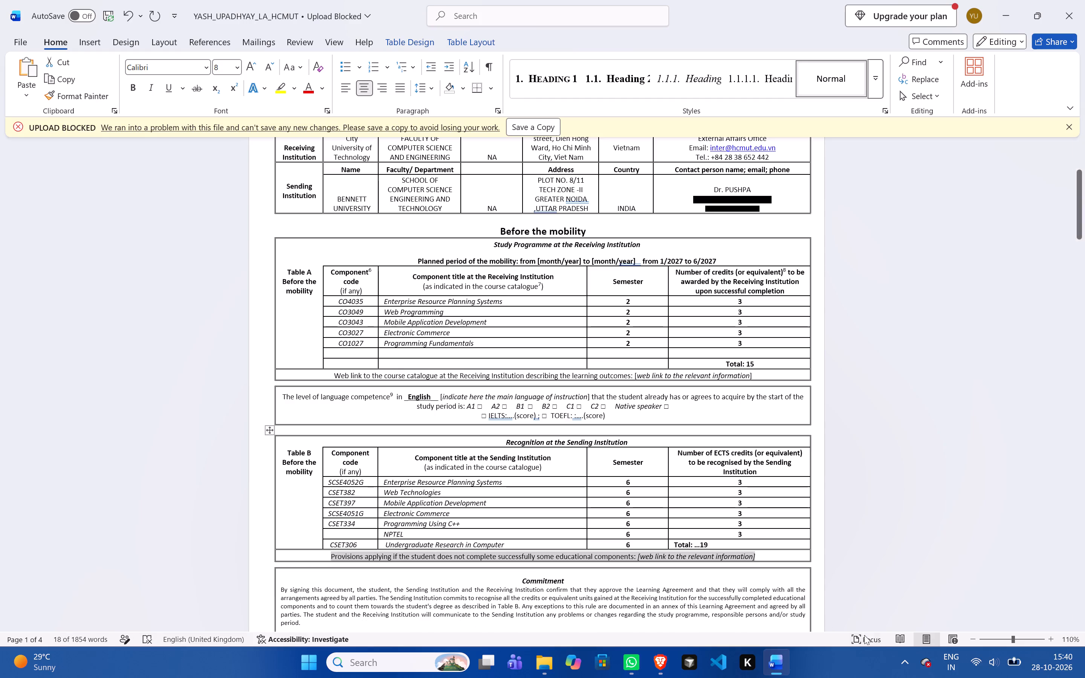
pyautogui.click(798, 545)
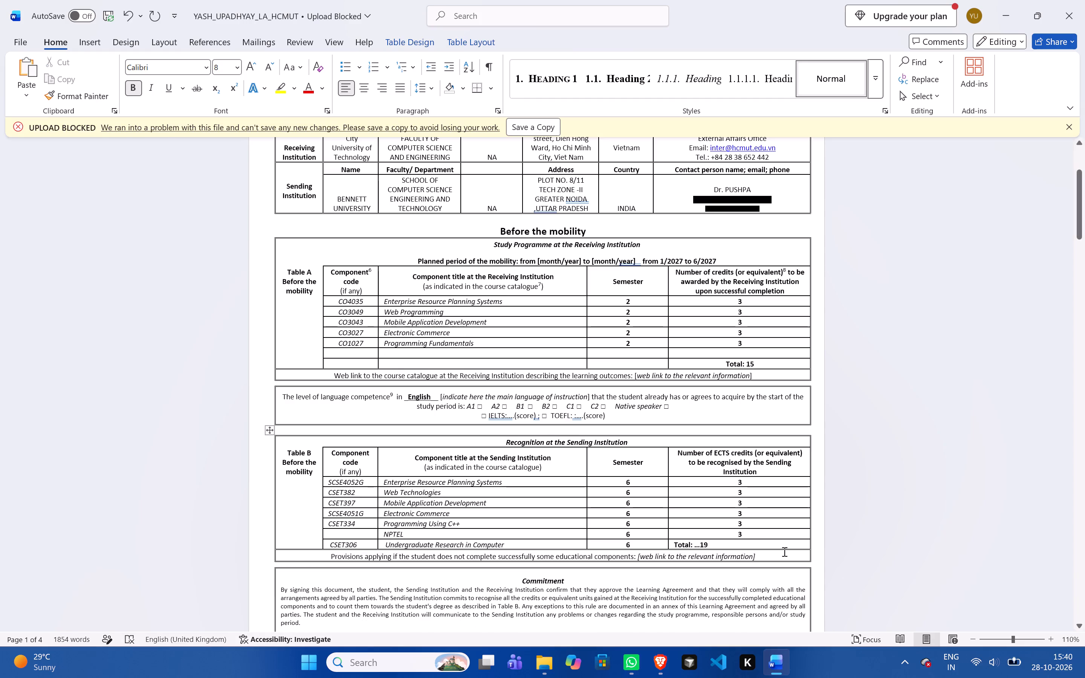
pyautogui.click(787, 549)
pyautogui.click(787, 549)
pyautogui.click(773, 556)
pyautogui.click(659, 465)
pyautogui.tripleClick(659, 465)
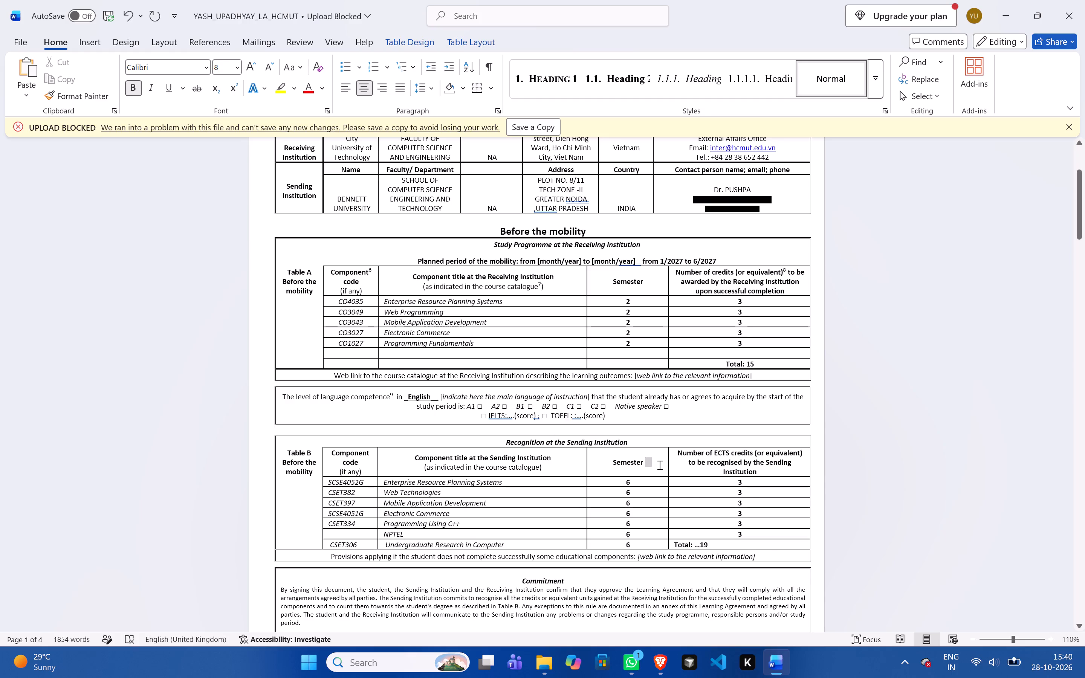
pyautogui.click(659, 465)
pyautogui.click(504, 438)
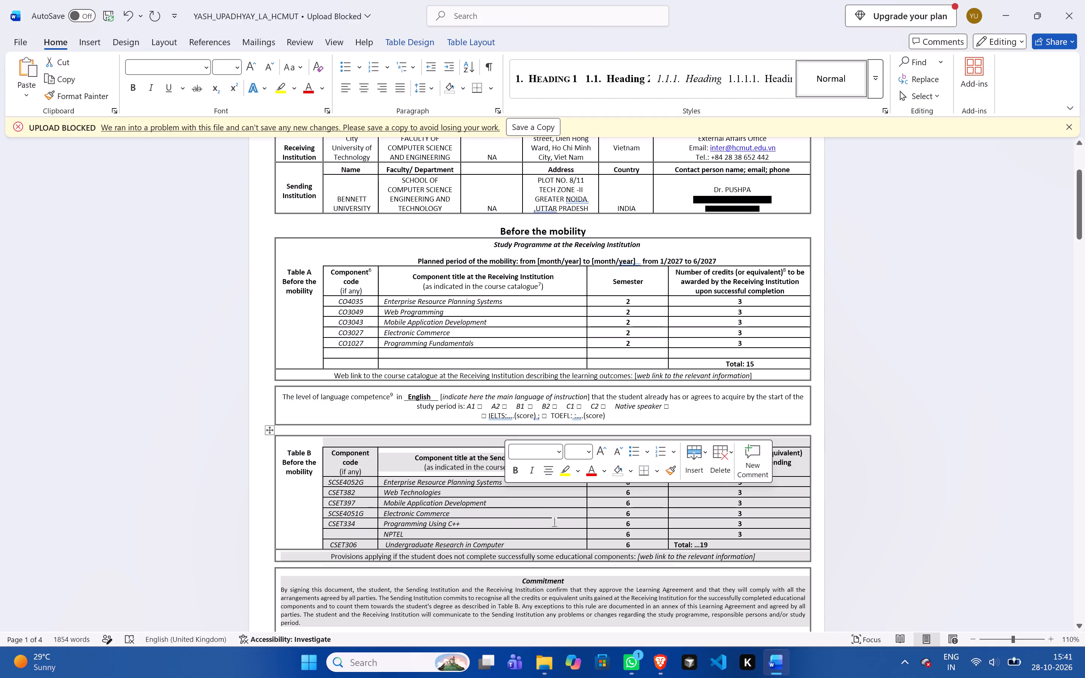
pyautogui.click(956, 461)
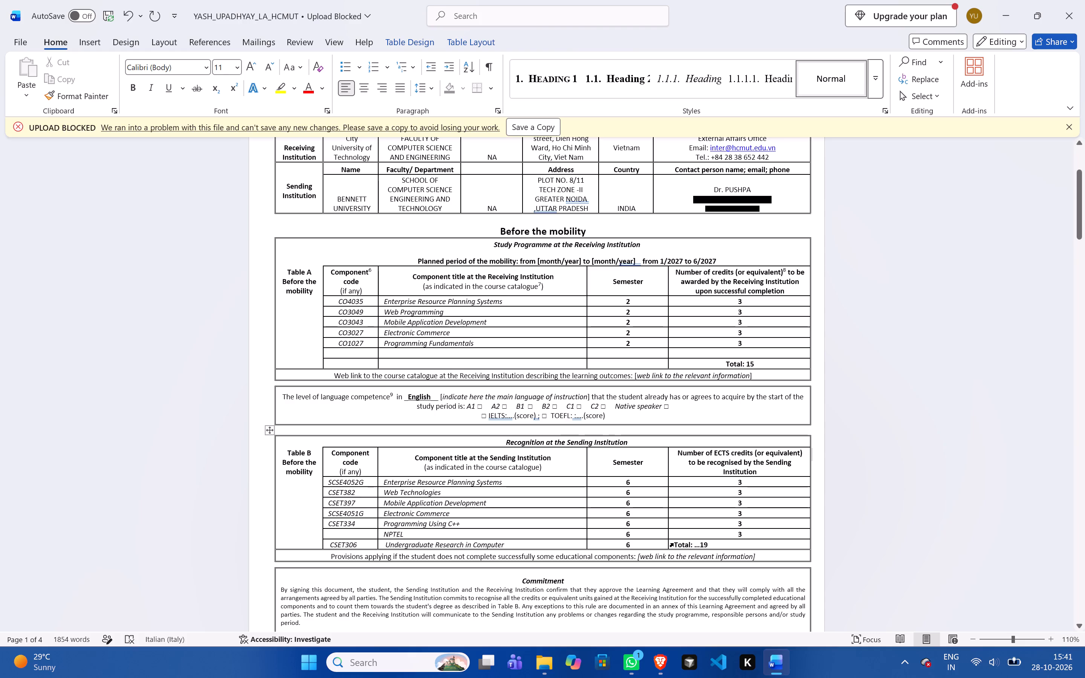
# Indent Table B's Total entry with spaces so it sits roughly centred in the credits column.
pyautogui.click(682, 548)
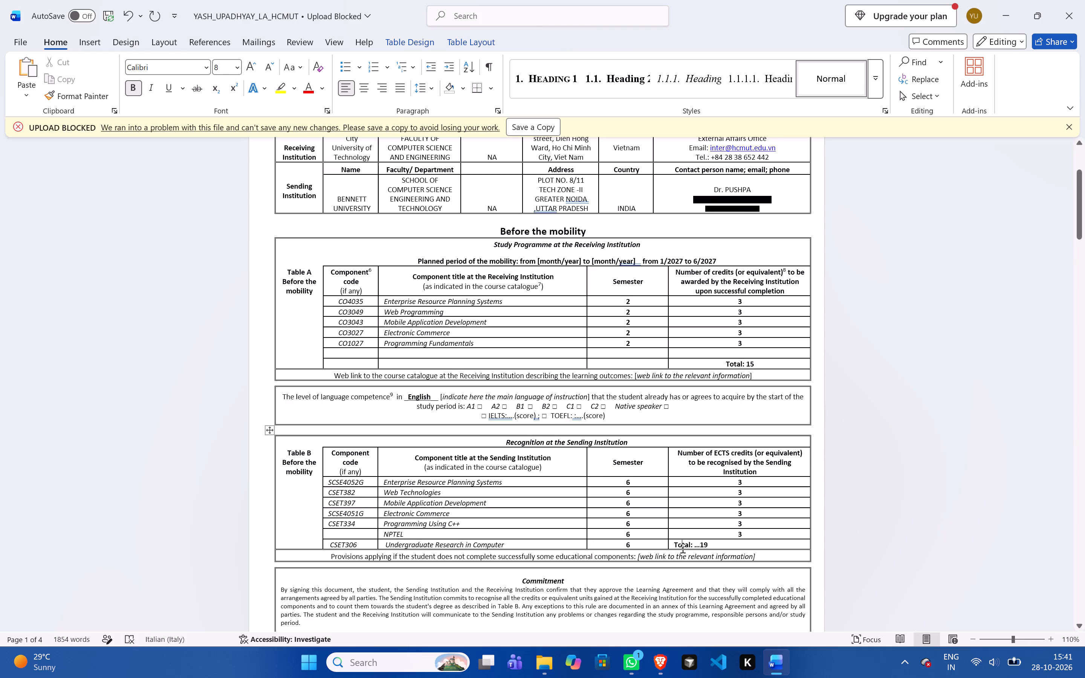
pyautogui.press('Left')
pyautogui.press('Left')
pyautogui.press('space')
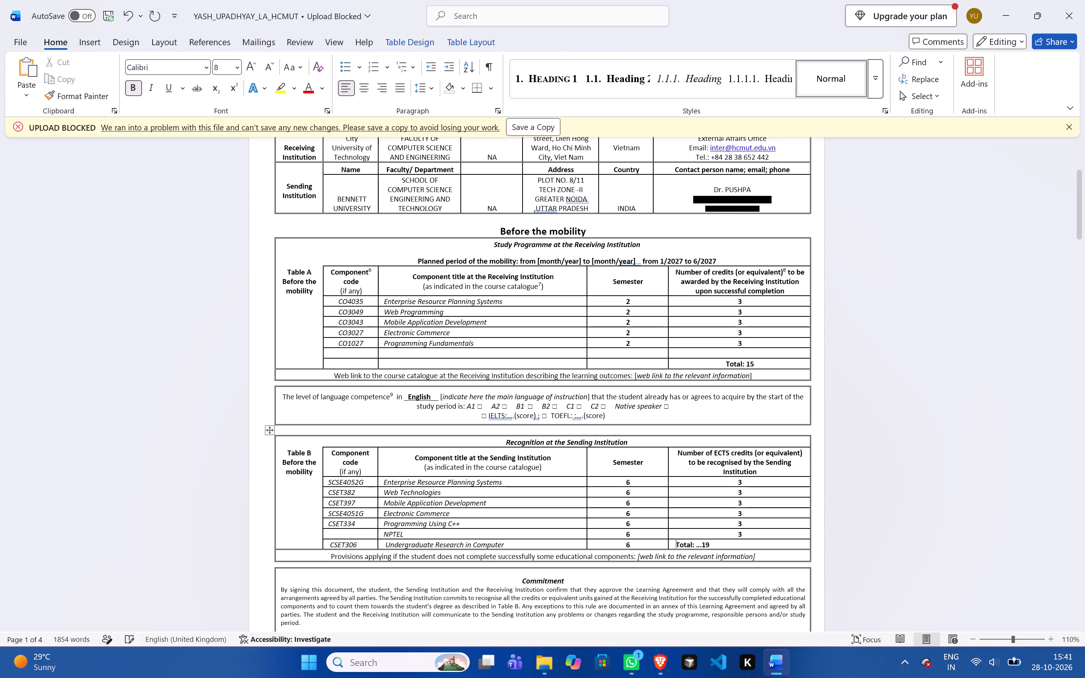
pyautogui.press('space')
pyautogui.press('space')
pyautogui.press('space')
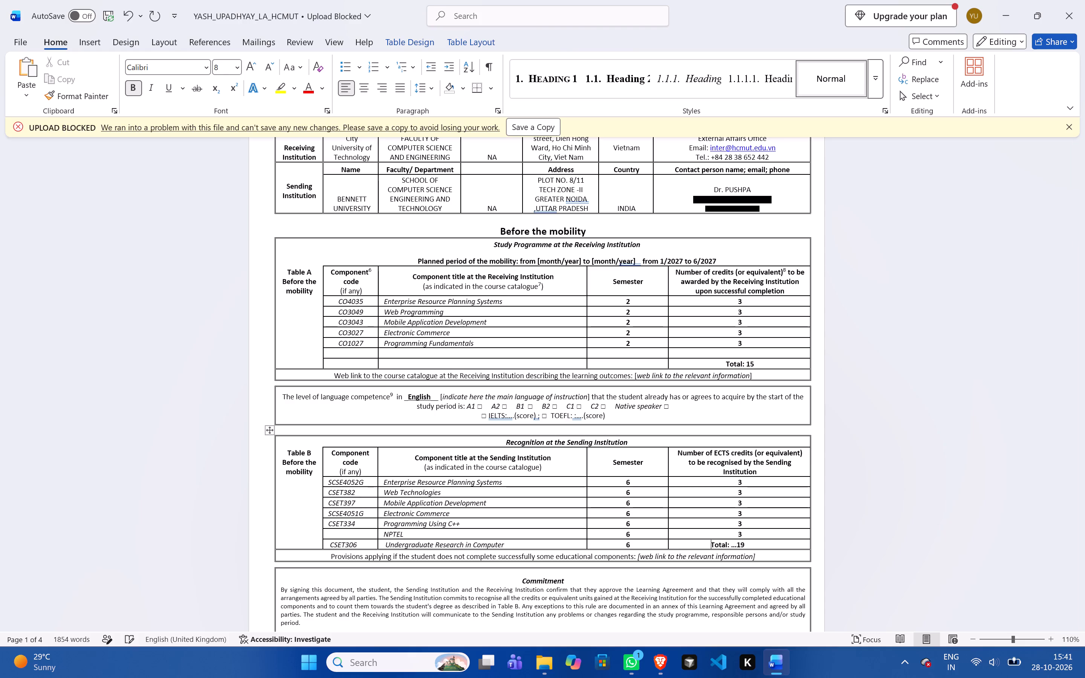
pyautogui.press('space')
pyautogui.press('space')
pyautogui.press('space')
pyautogui.press('space')
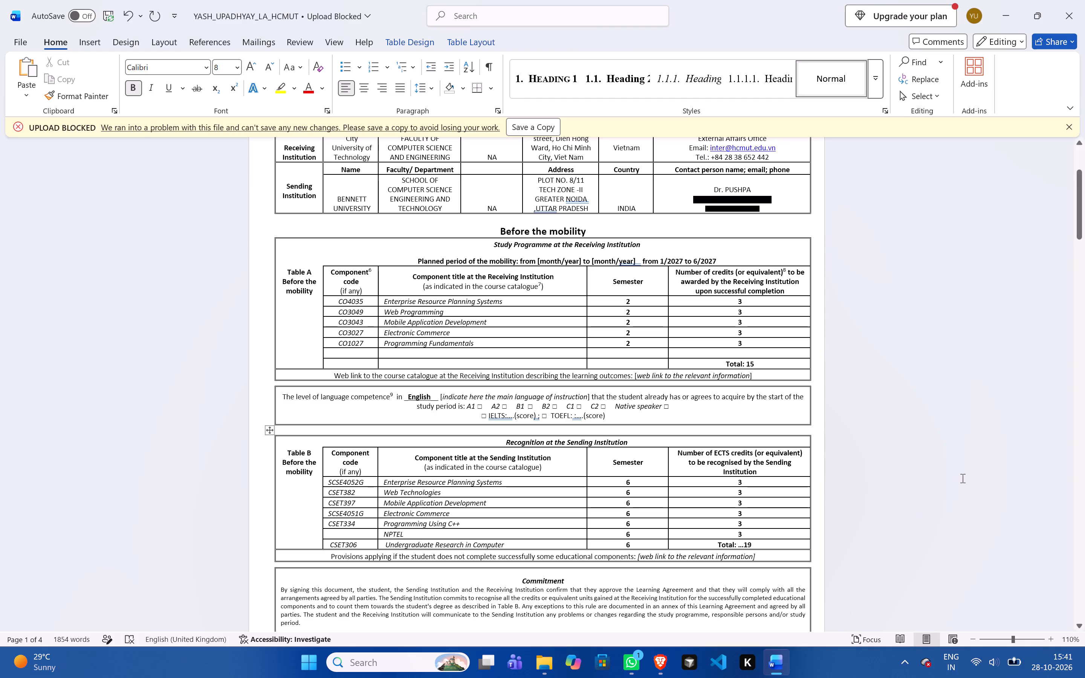
pyautogui.click(963, 478)
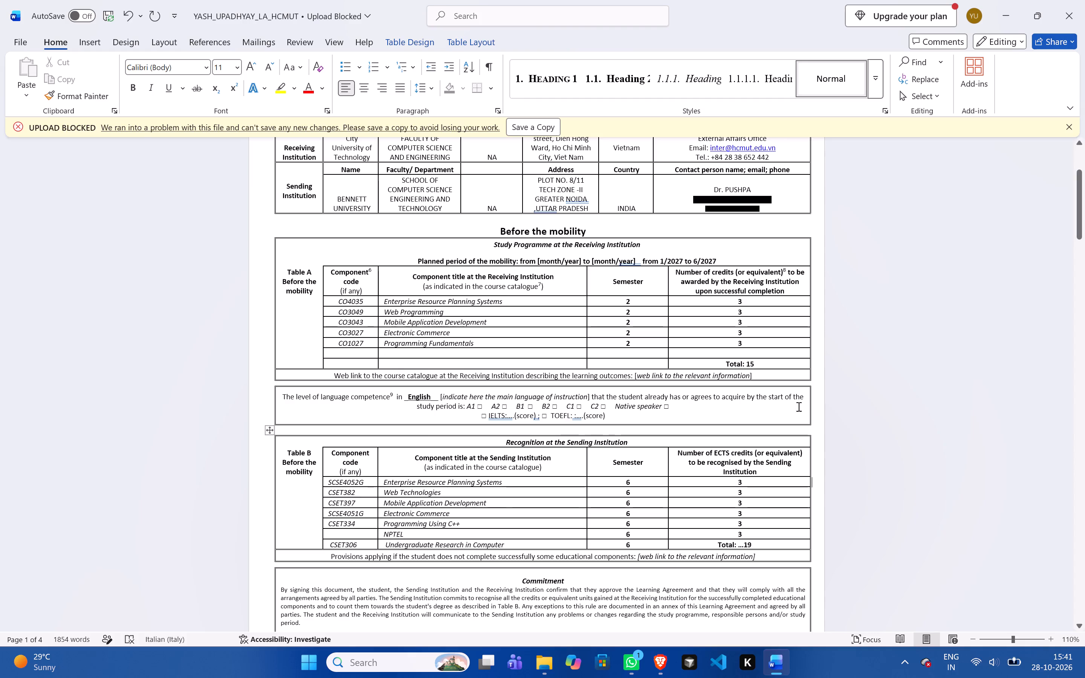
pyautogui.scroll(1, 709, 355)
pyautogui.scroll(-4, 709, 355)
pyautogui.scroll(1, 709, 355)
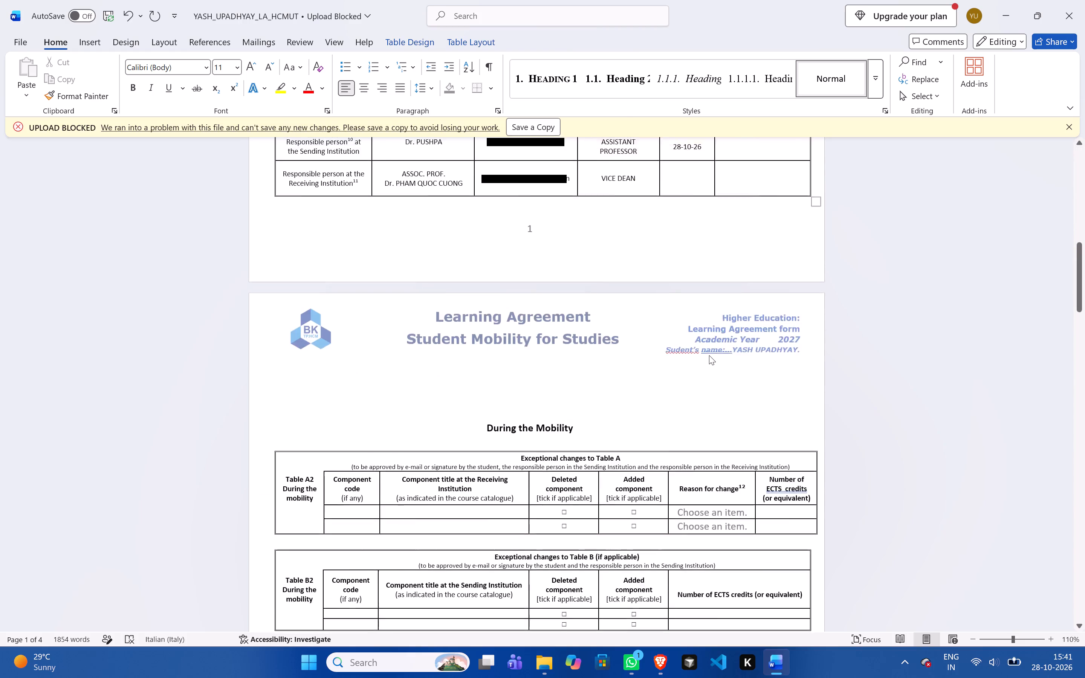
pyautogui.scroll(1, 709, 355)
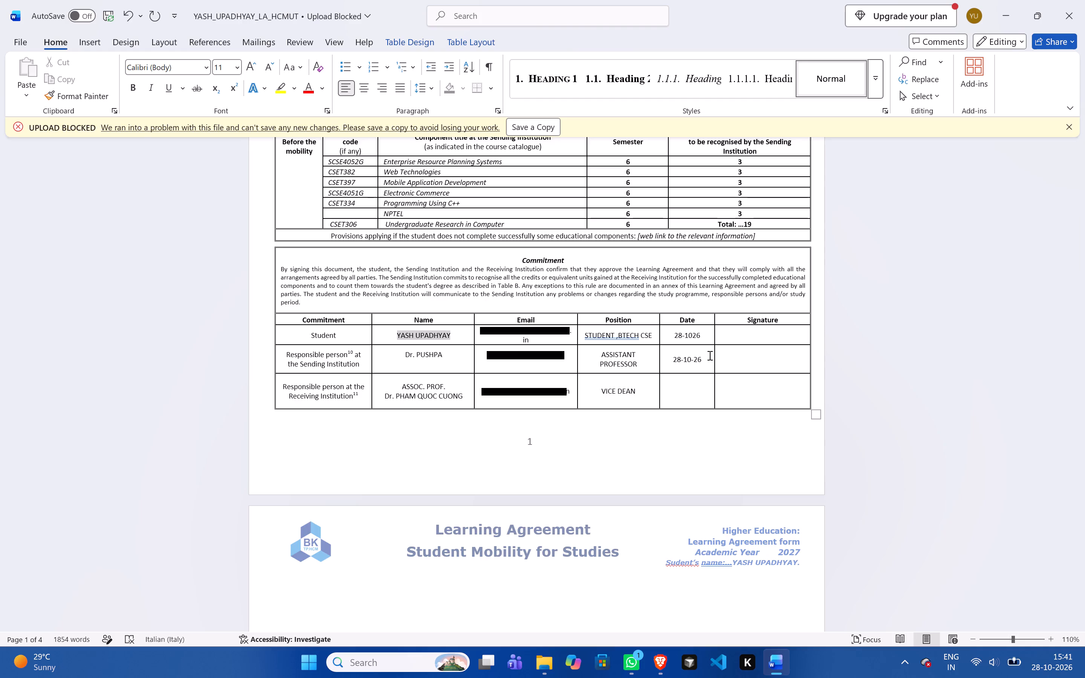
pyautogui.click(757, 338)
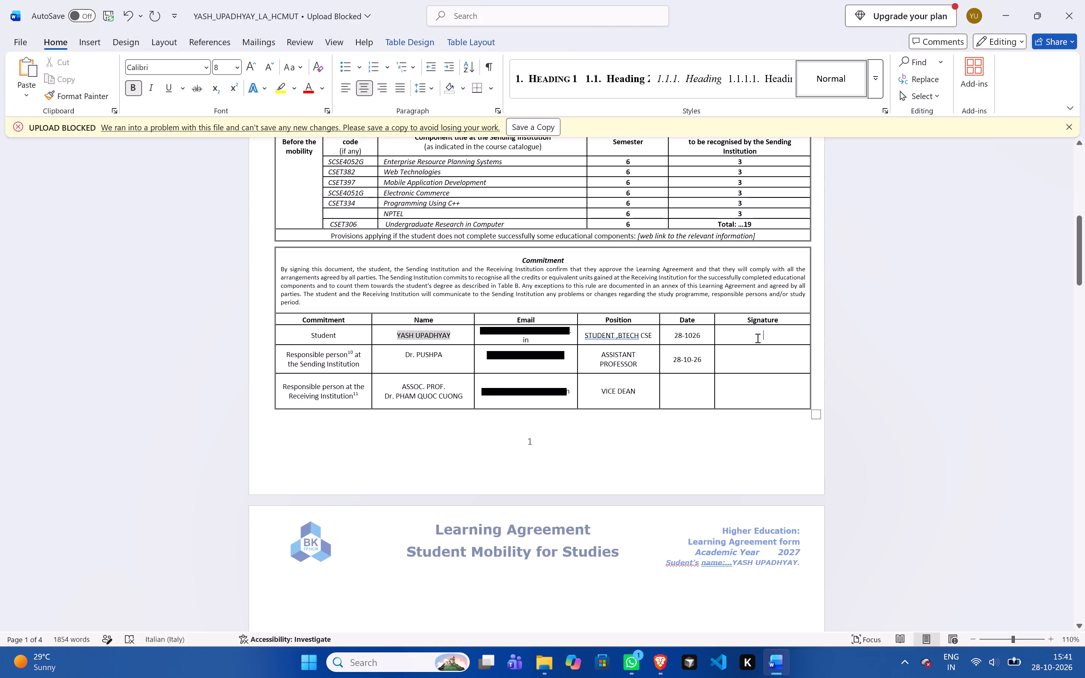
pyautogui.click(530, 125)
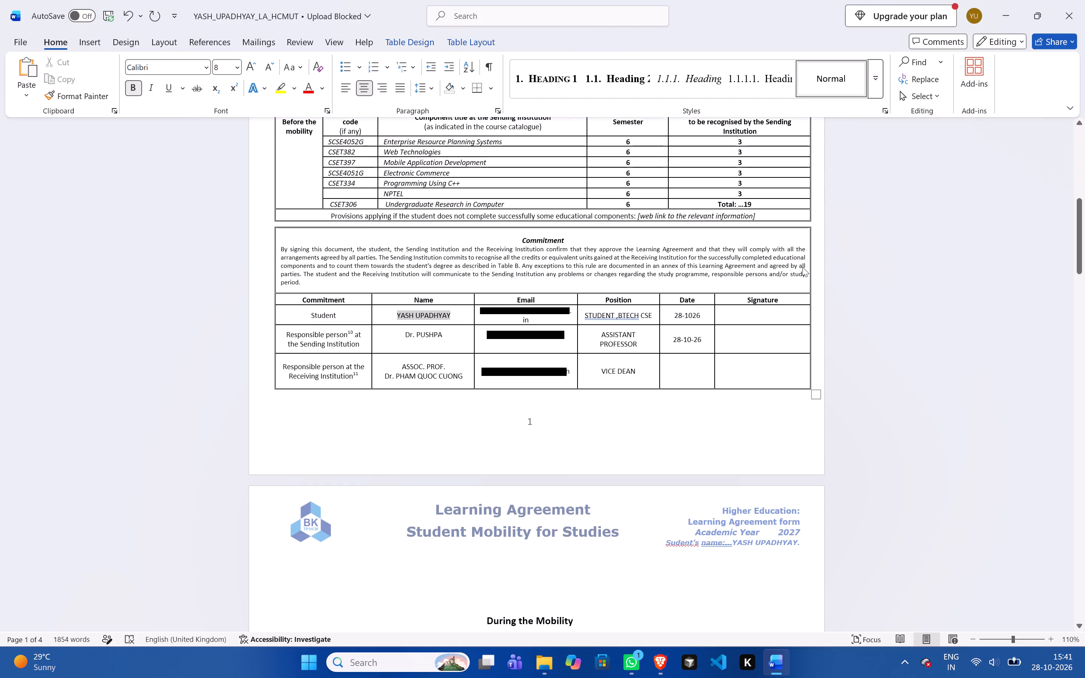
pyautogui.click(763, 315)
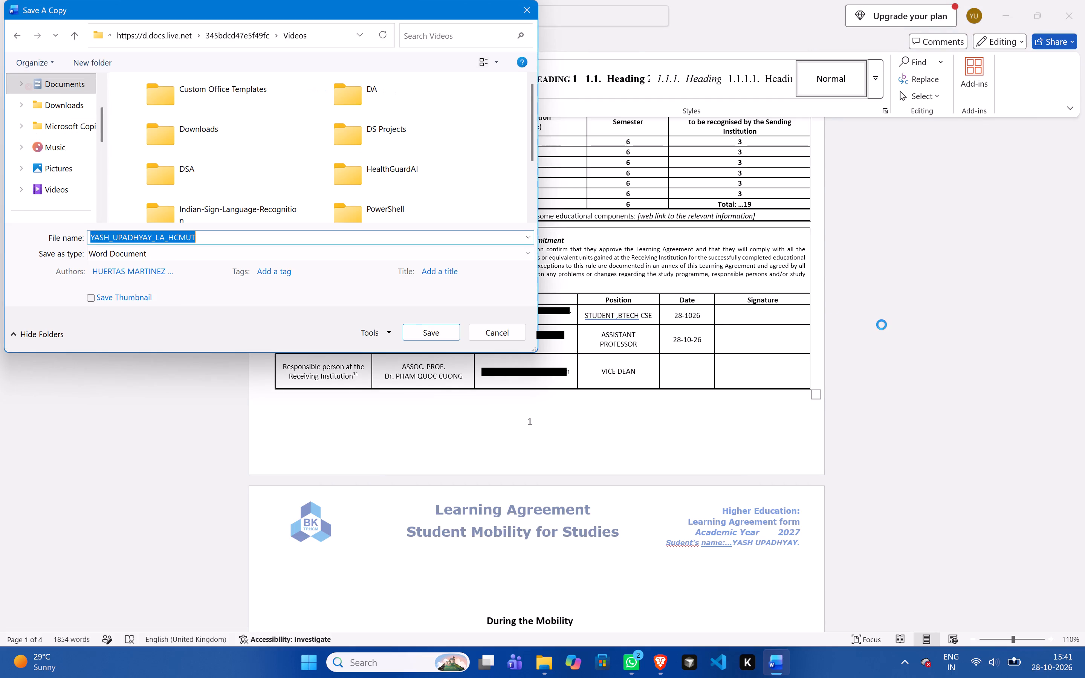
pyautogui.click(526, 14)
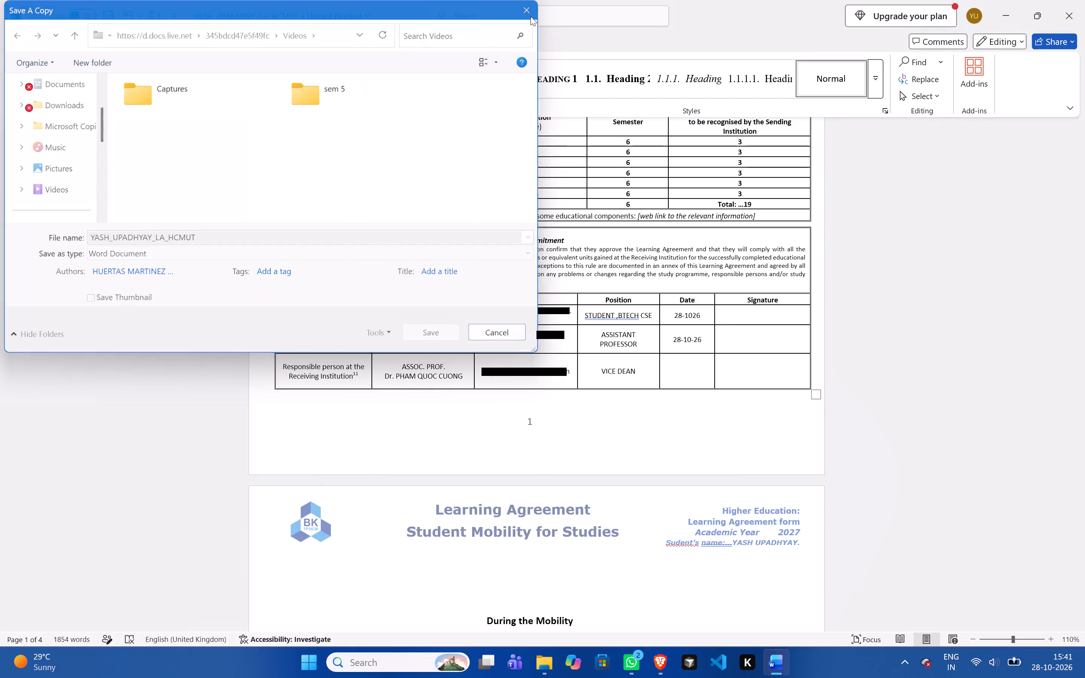
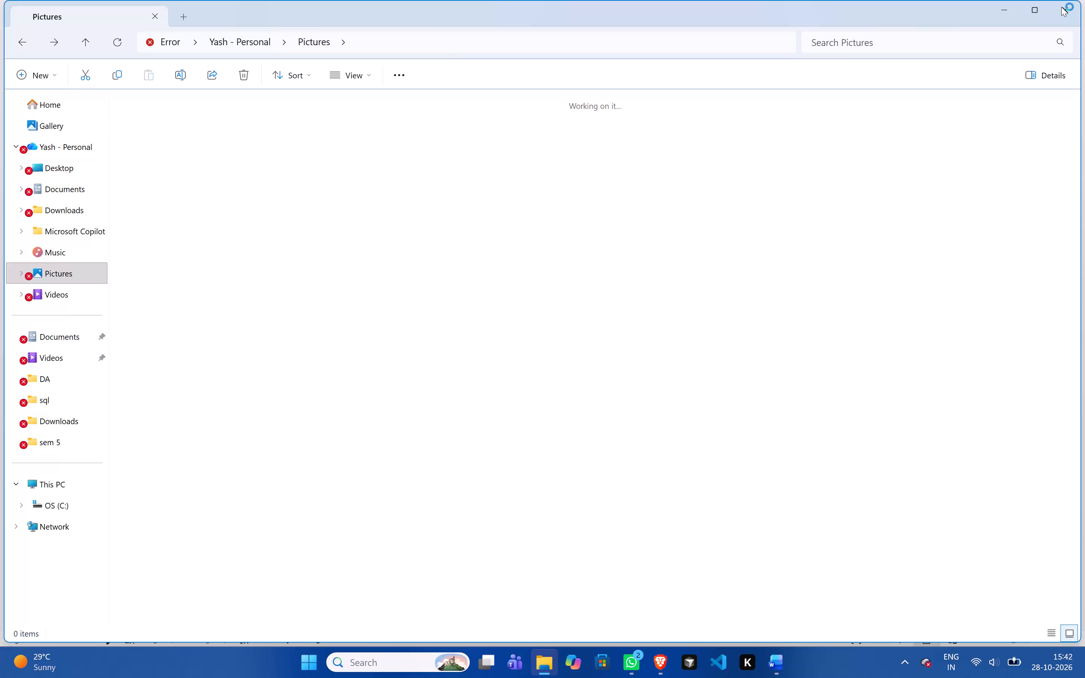
# Close the Pictures folder window that is stuck loading.
pyautogui.doubleClick(546, 674)
pyautogui.rightClick(546, 674)
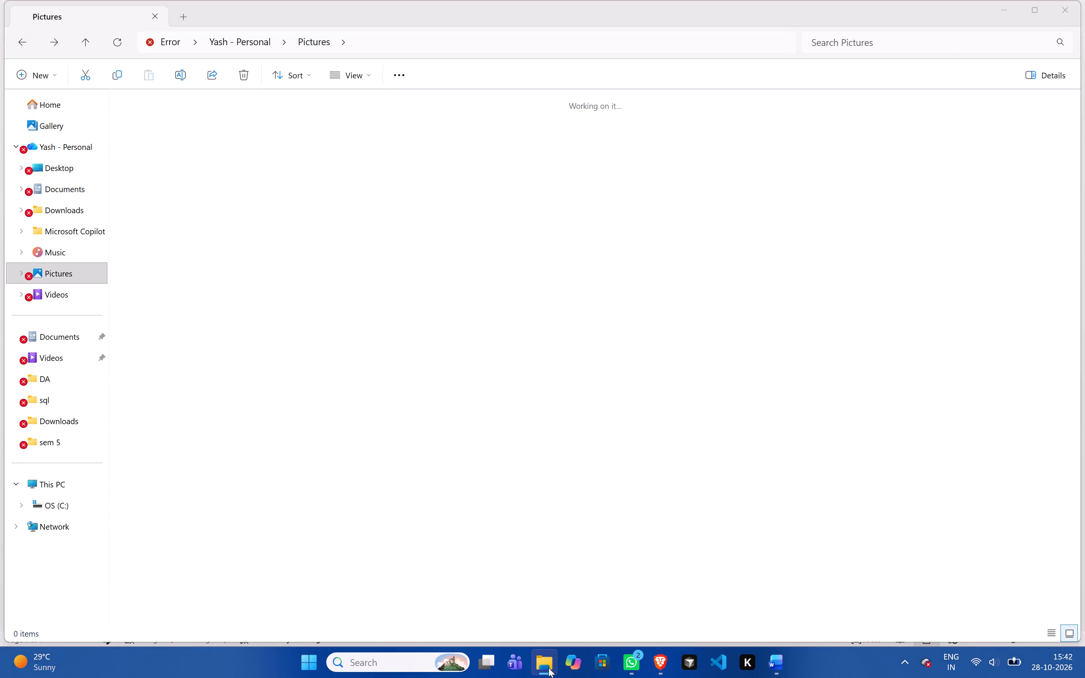
pyautogui.rightClick(546, 669)
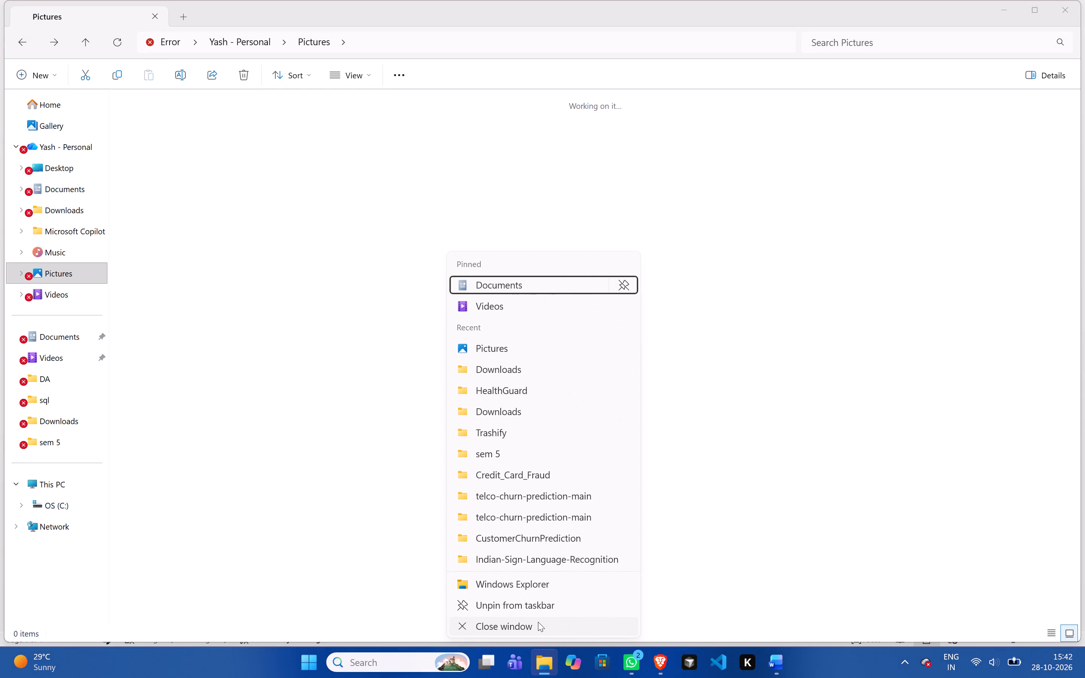
pyautogui.click(535, 622)
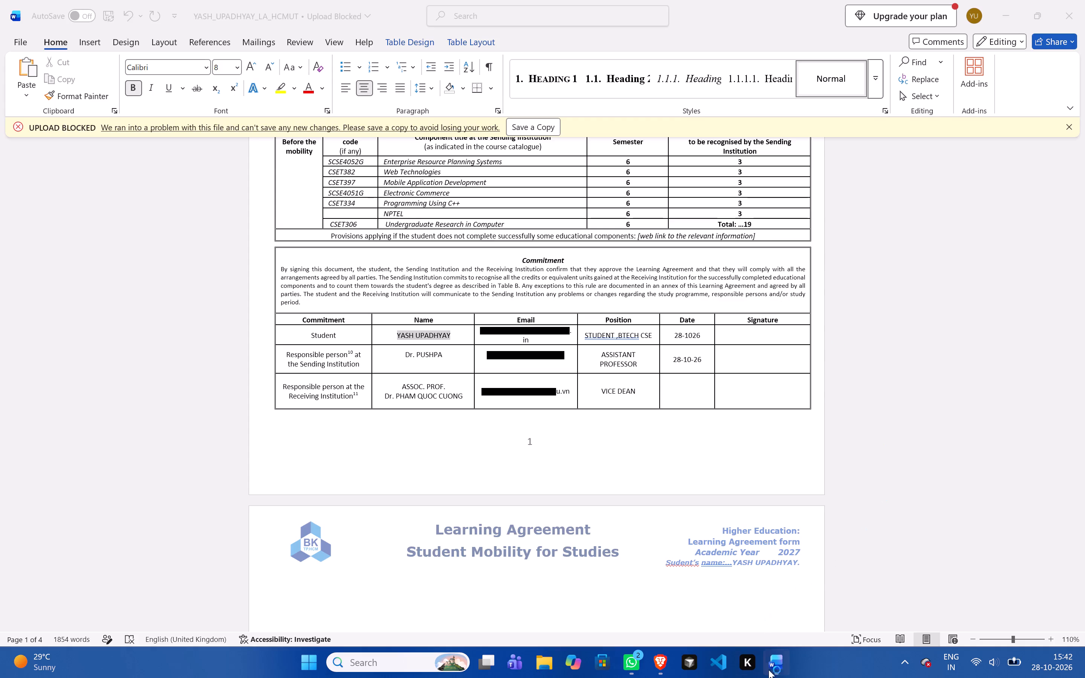
# Switch to Word and paste the copied signature as a picture into the student's Signature cell on page 1.
pyautogui.click(774, 671)
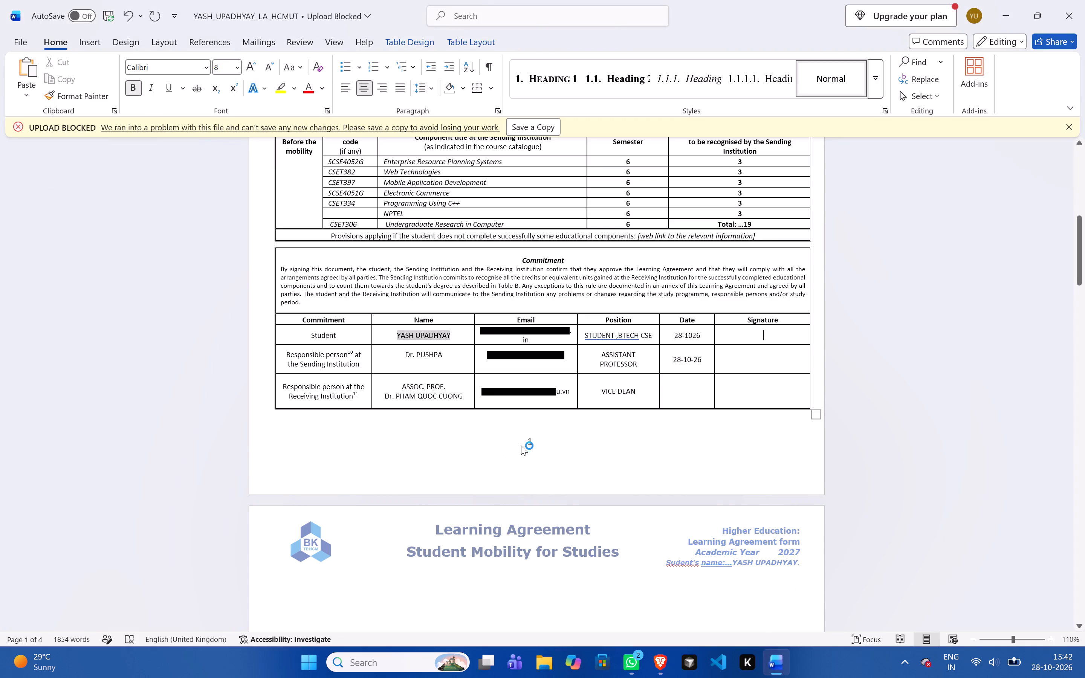
pyautogui.rightClick(769, 335)
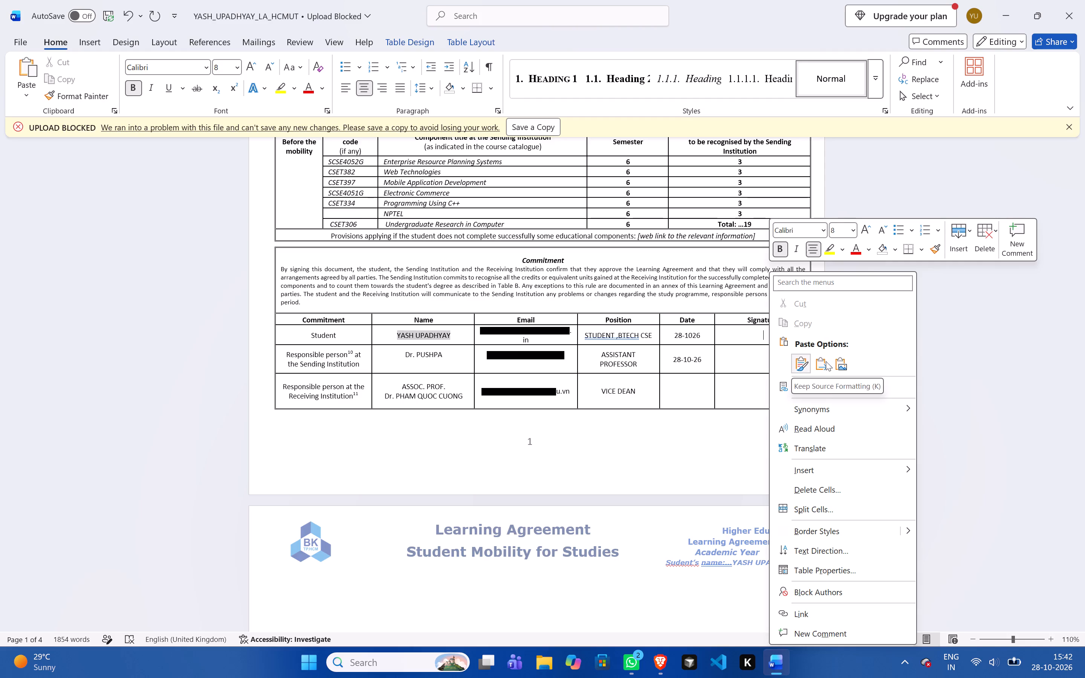
pyautogui.click(842, 367)
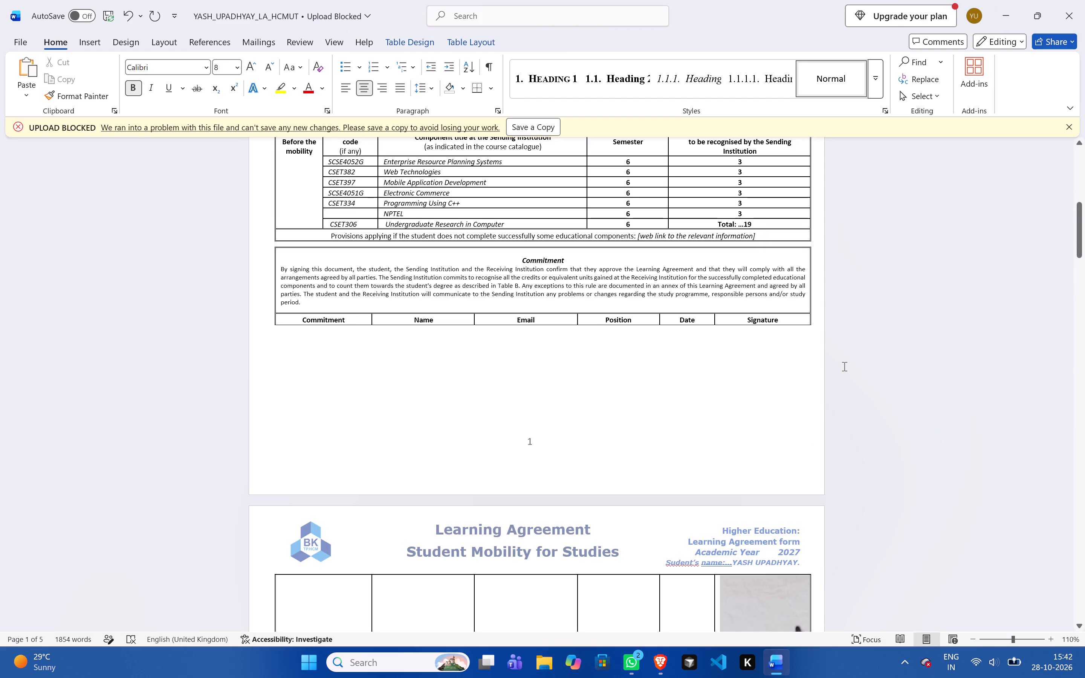
# Shrink the signature picture to fit inside the student's Signature cell, so the Commitment rows sit on page 1.
pyautogui.scroll(-1, 844, 366)
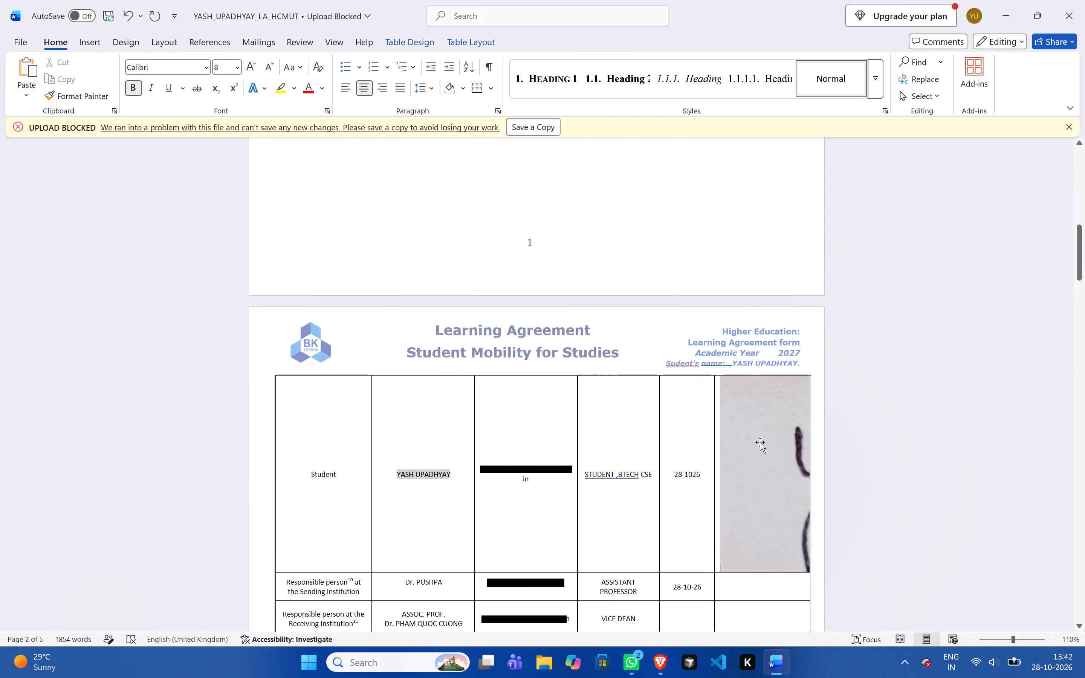
pyautogui.click(760, 442)
pyautogui.rightClick(760, 442)
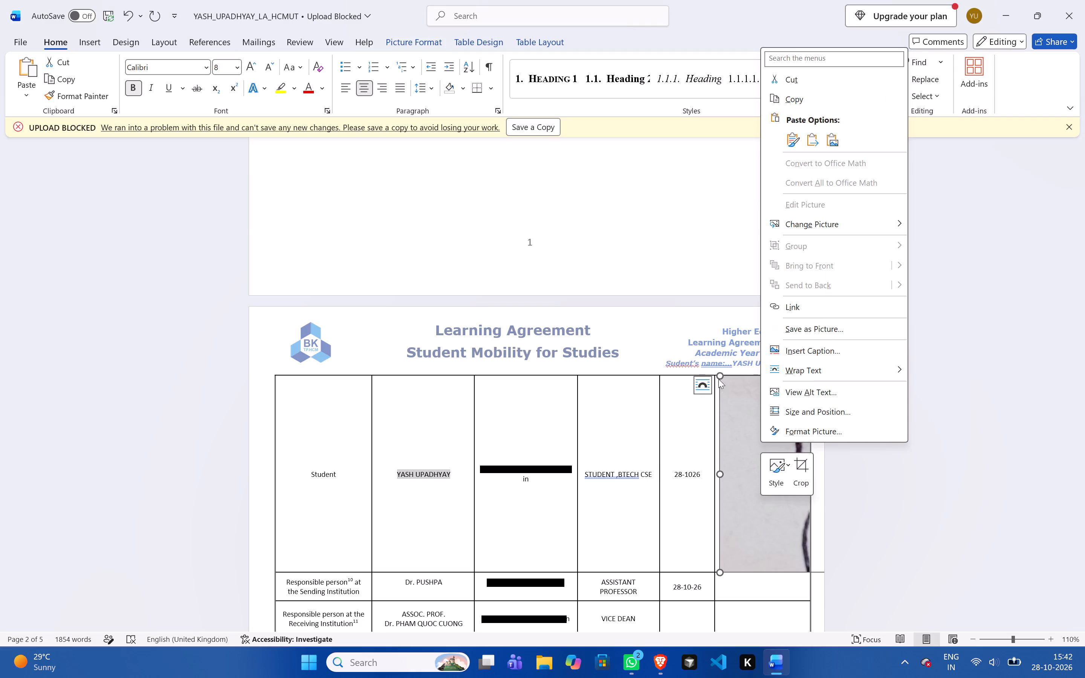
pyautogui.click(724, 380)
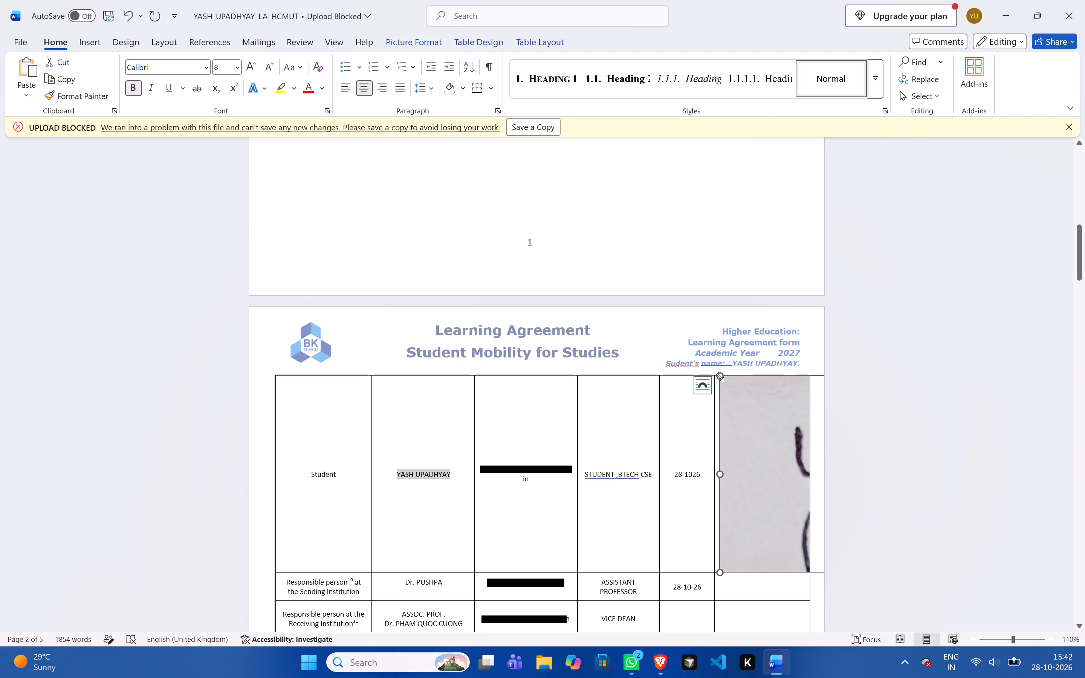
pyautogui.moveTo(720, 376); pyautogui.dragTo(804, 600)
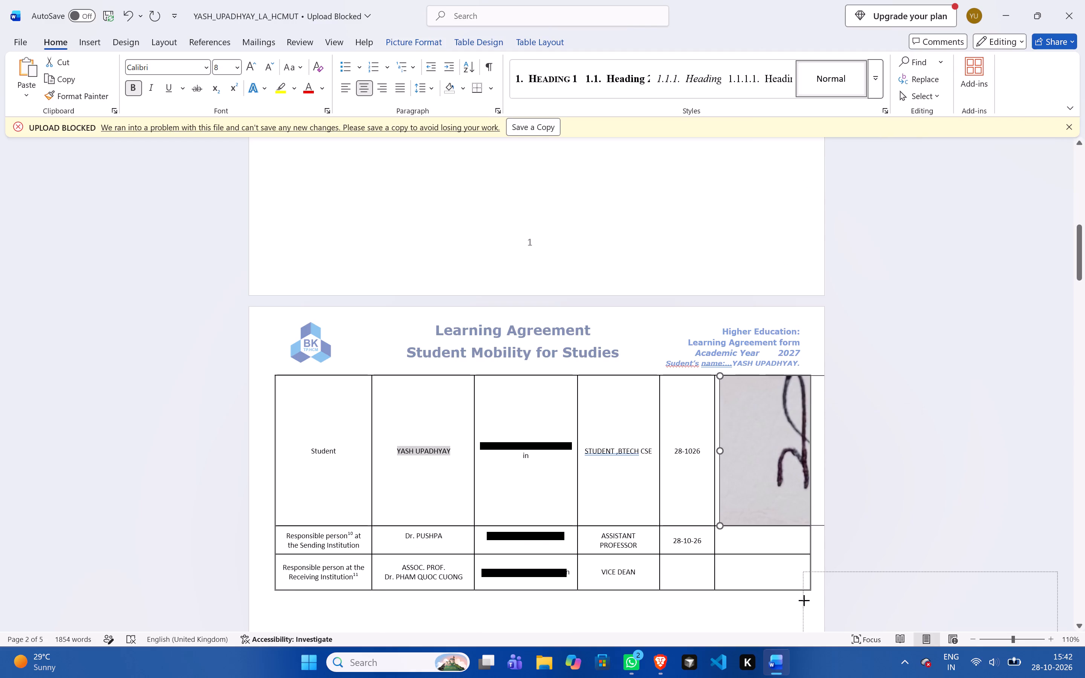
pyautogui.moveTo(804, 600); pyautogui.dragTo(887, 467)
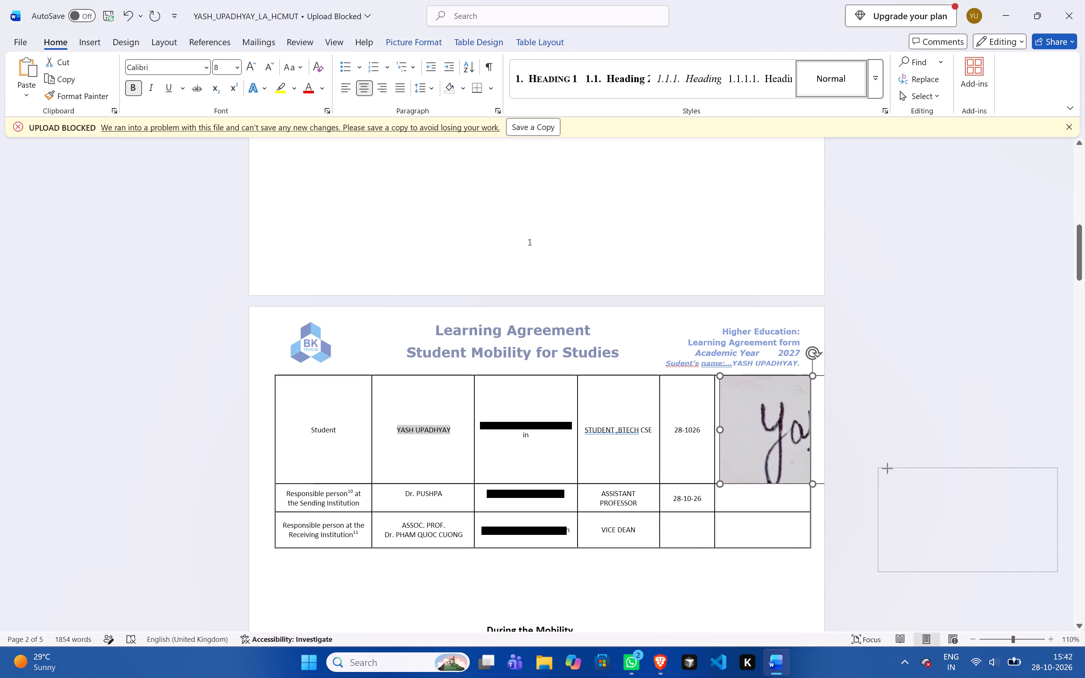
pyautogui.moveTo(887, 467); pyautogui.dragTo(946, 579)
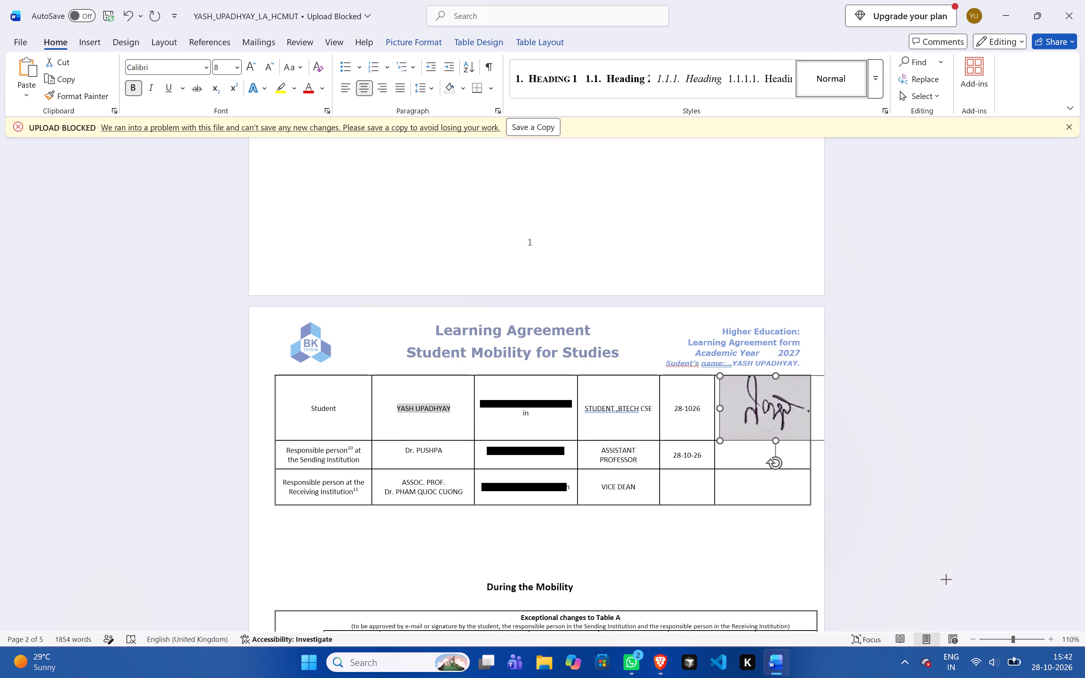
pyautogui.moveTo(946, 579); pyautogui.dragTo(961, 554)
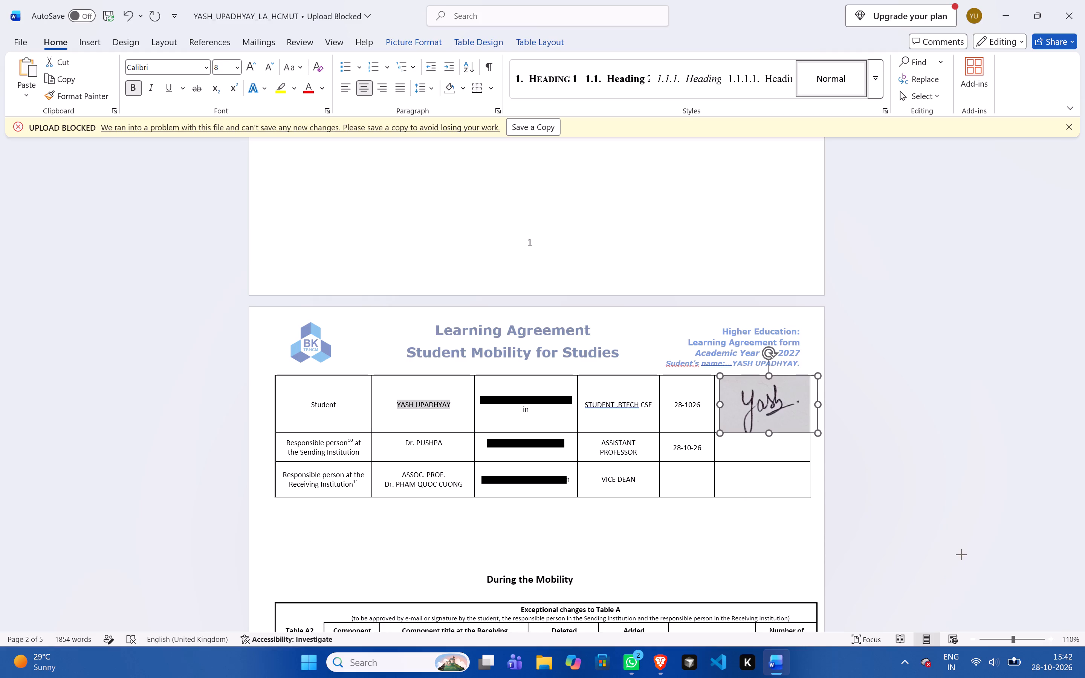
pyautogui.moveTo(961, 554); pyautogui.dragTo(1007, 536)
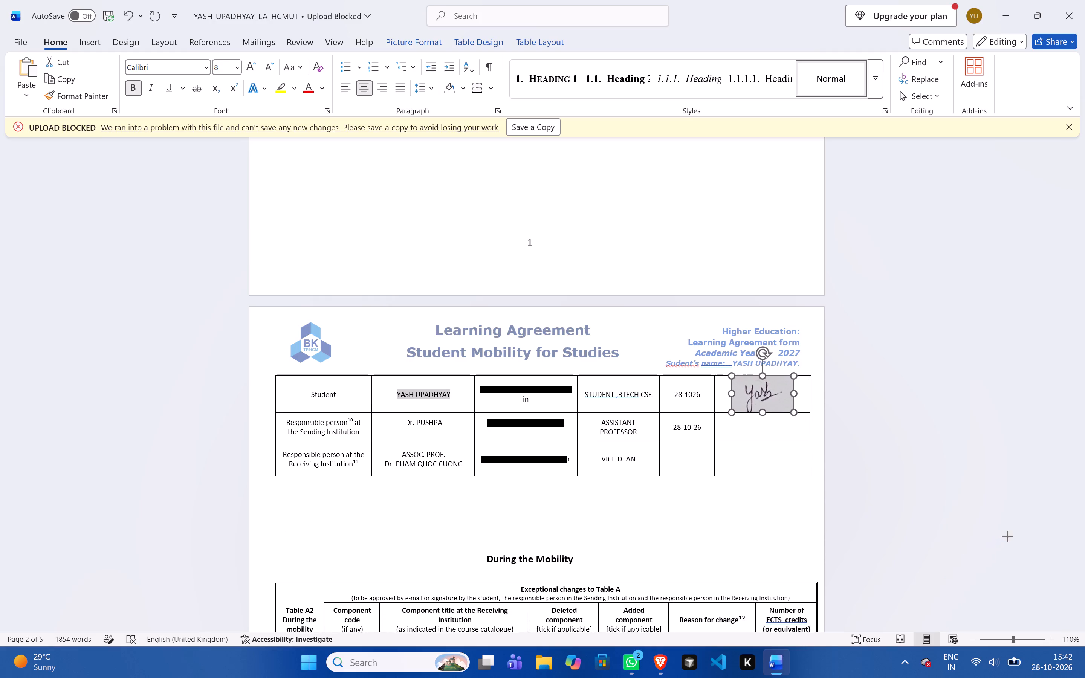
pyautogui.moveTo(1007, 536); pyautogui.dragTo(996, 538)
pyautogui.click(955, 461)
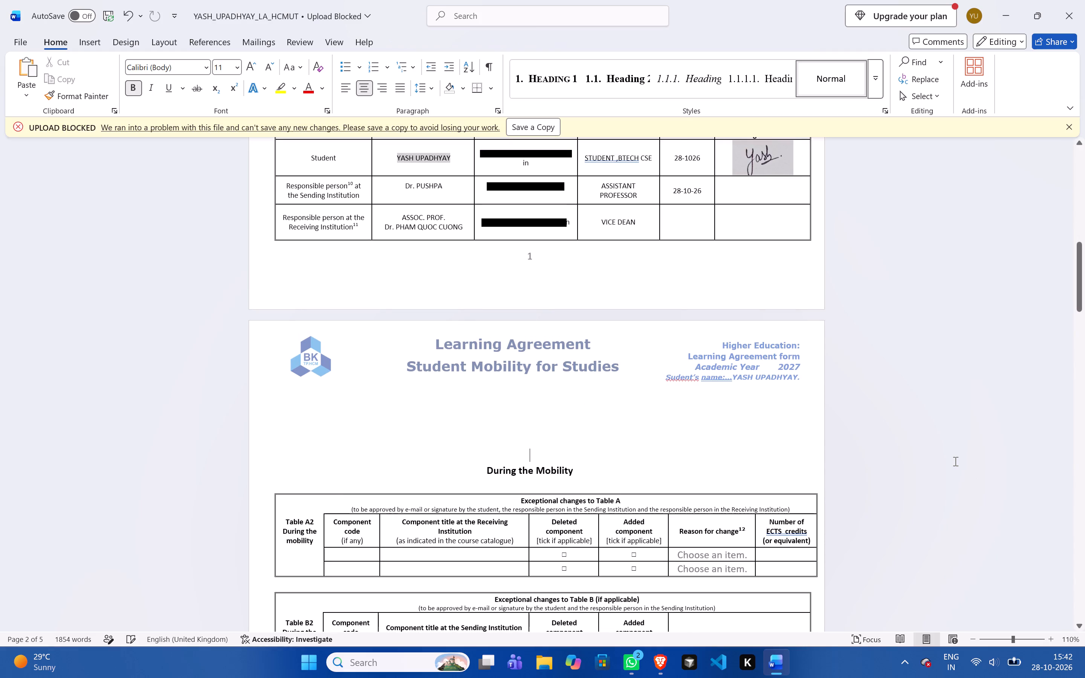
pyautogui.scroll(1, 955, 461)
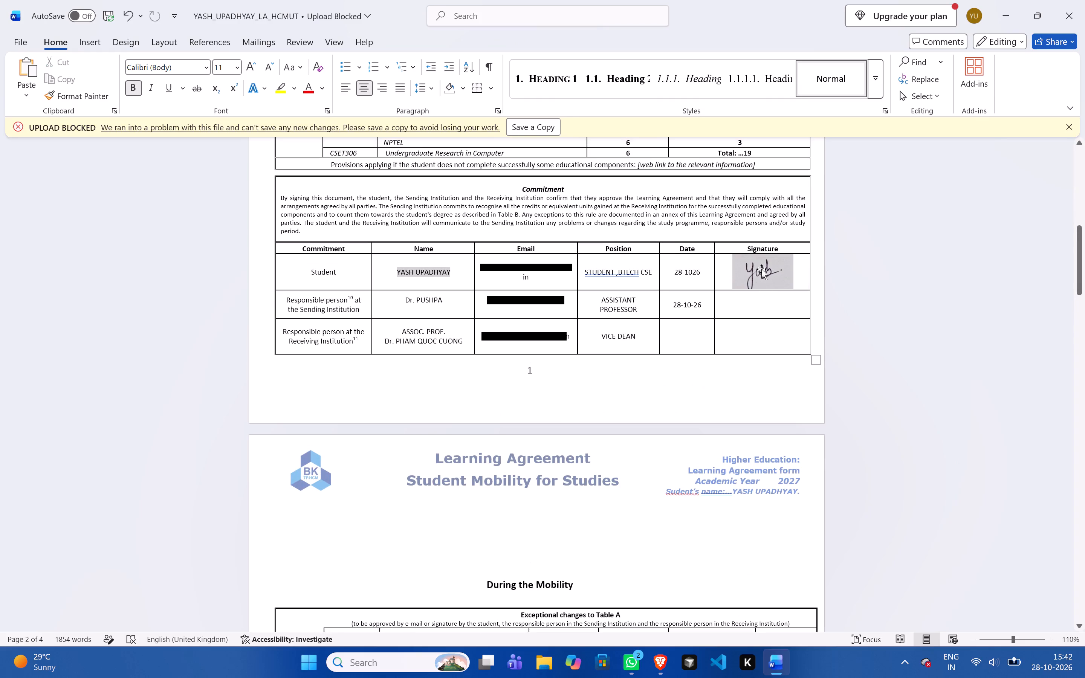
pyautogui.click(905, 295)
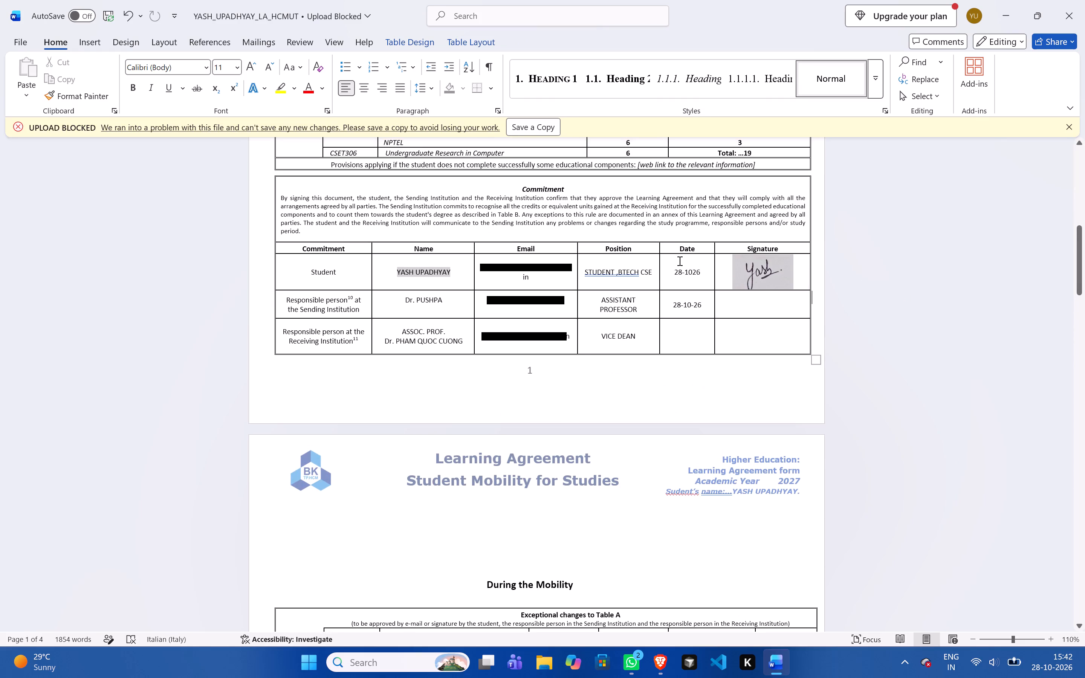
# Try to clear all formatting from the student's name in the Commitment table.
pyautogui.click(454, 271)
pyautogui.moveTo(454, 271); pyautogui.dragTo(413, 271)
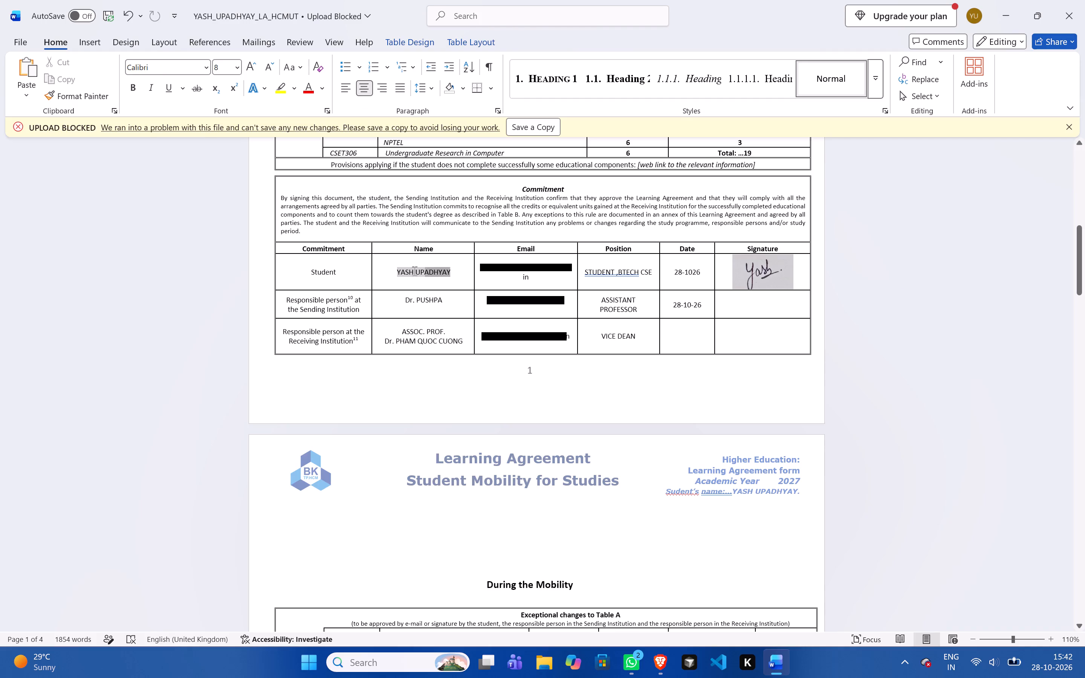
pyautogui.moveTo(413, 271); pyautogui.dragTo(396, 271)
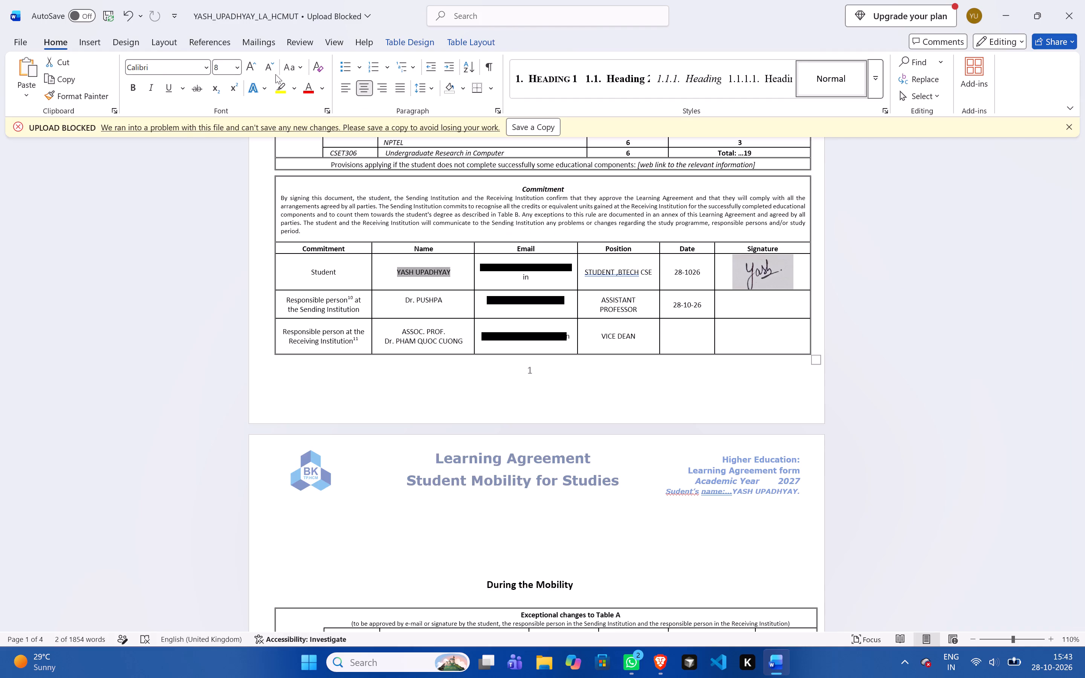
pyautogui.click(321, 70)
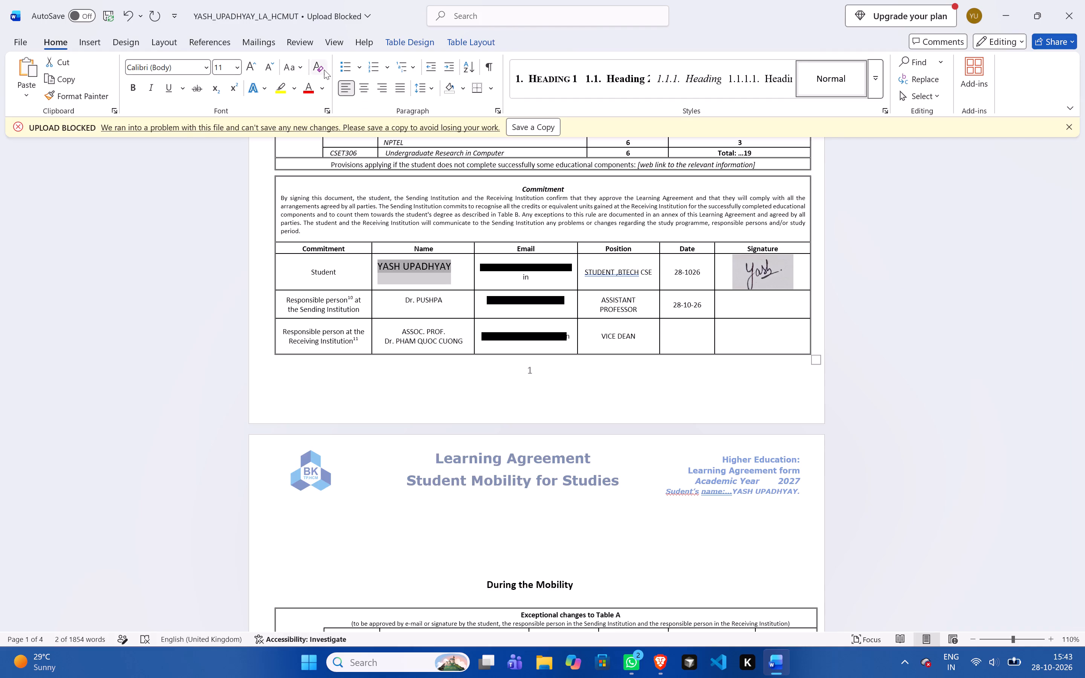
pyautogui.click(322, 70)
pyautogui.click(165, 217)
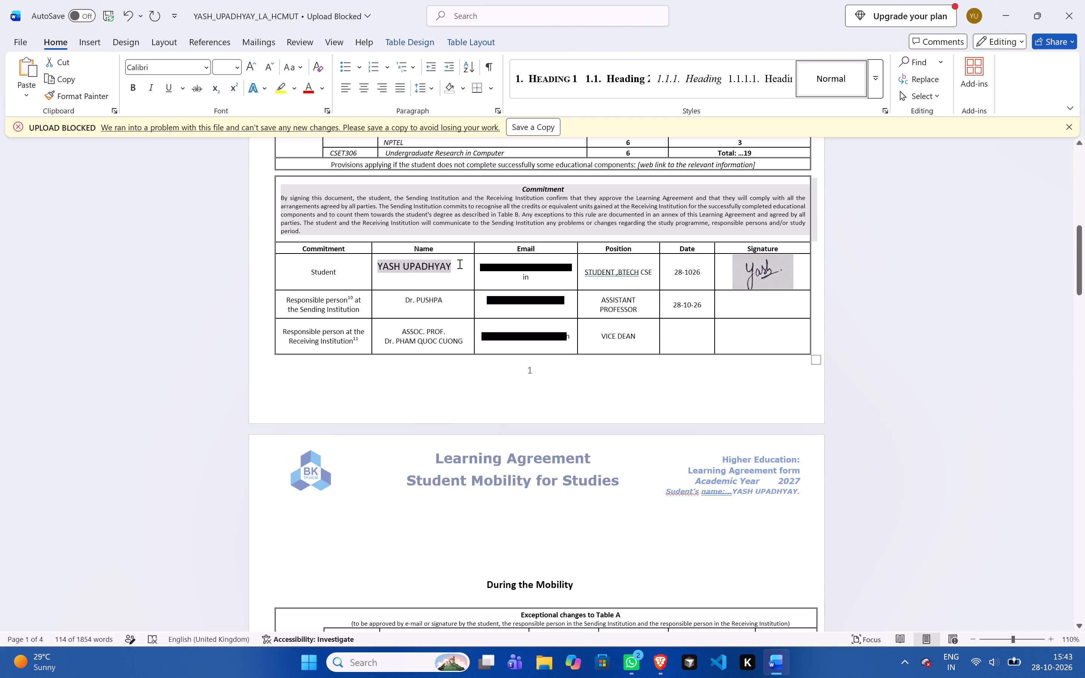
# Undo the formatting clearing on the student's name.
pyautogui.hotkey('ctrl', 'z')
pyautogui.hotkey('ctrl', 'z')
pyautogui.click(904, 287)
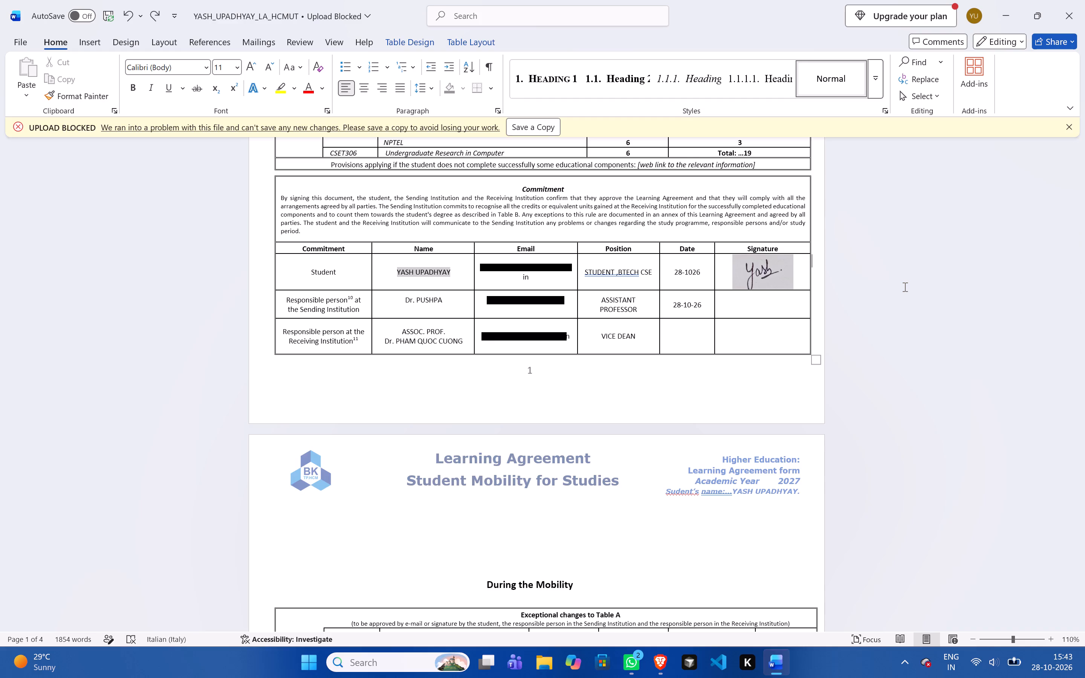
# Save the Learning Agreement document.
pyautogui.hotkey('ctrl', 's')
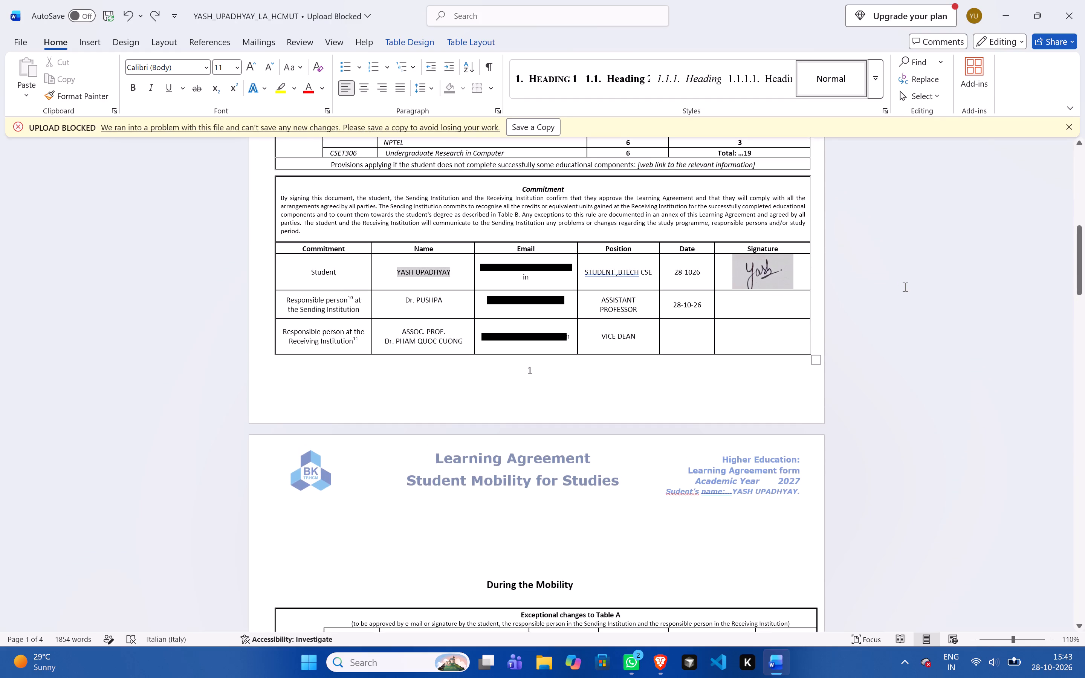
# Review the remaining pages of the agreement, including the later Commitment tables and the endnotes.
pyautogui.scroll(6, 904, 287)
pyautogui.scroll(-6, 904, 287)
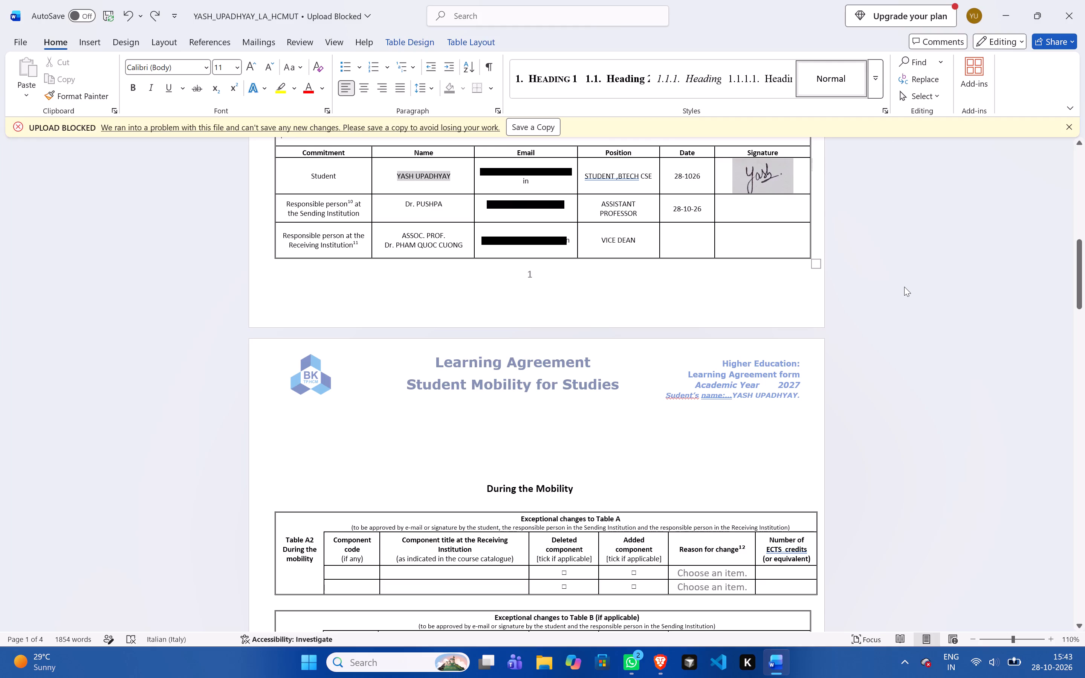
pyautogui.scroll(-6, 904, 287)
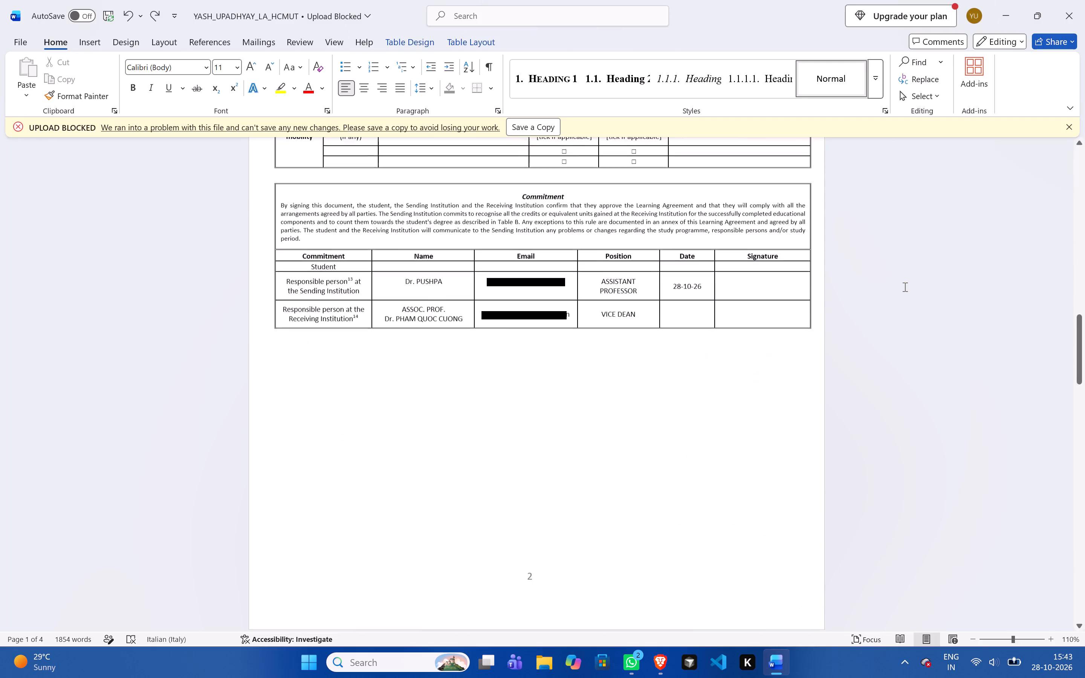
pyautogui.scroll(-8, 904, 287)
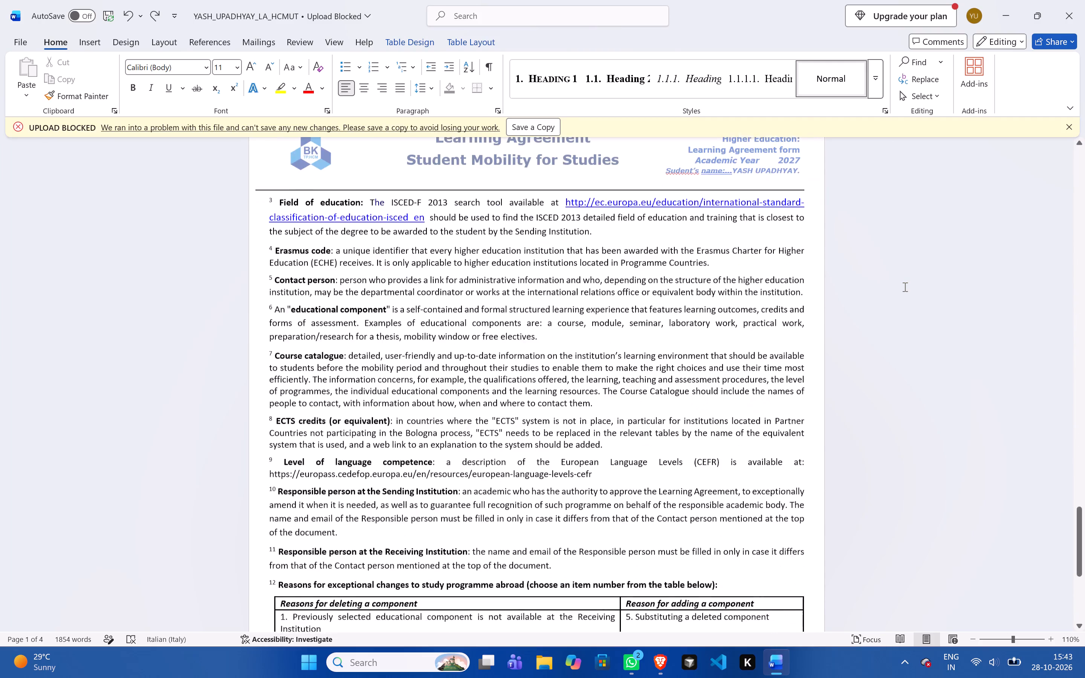
pyautogui.scroll(-9, 904, 287)
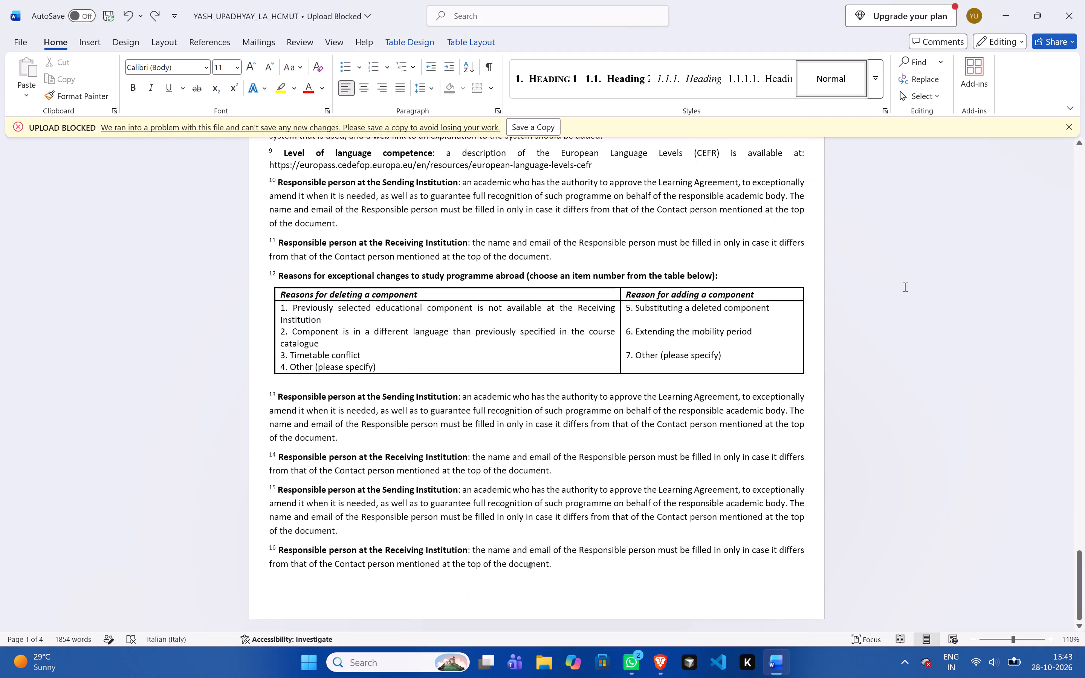
pyautogui.scroll(8, 904, 287)
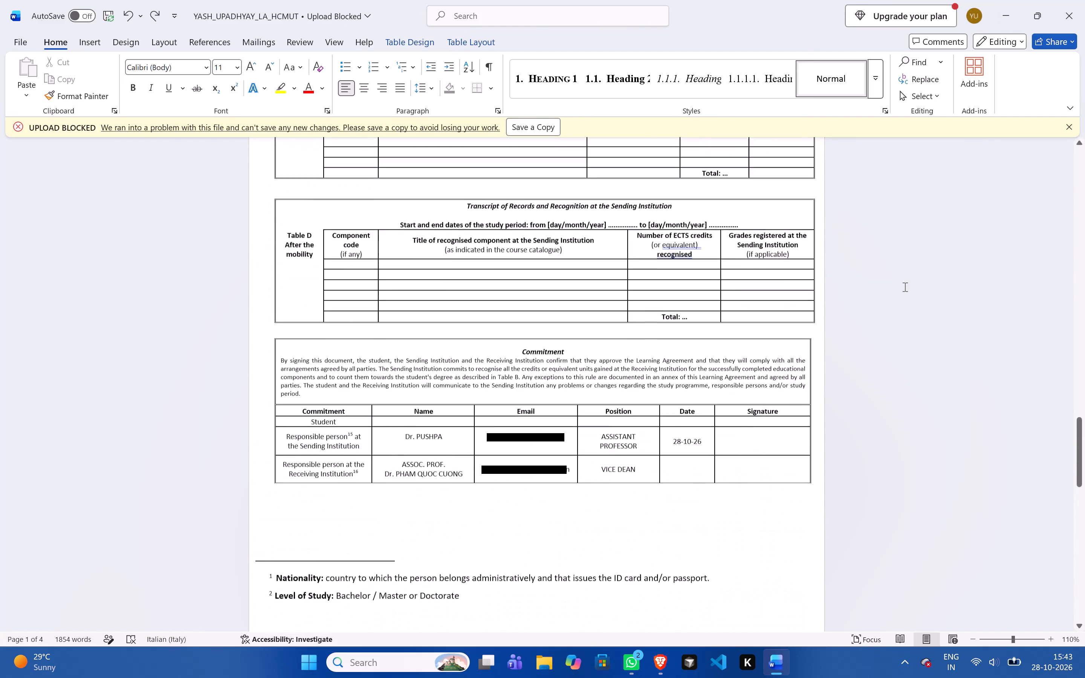
# Clear the name, email, position and date from the Sending Institution row of page 3's Commitment table.
pyautogui.scroll(1, 904, 287)
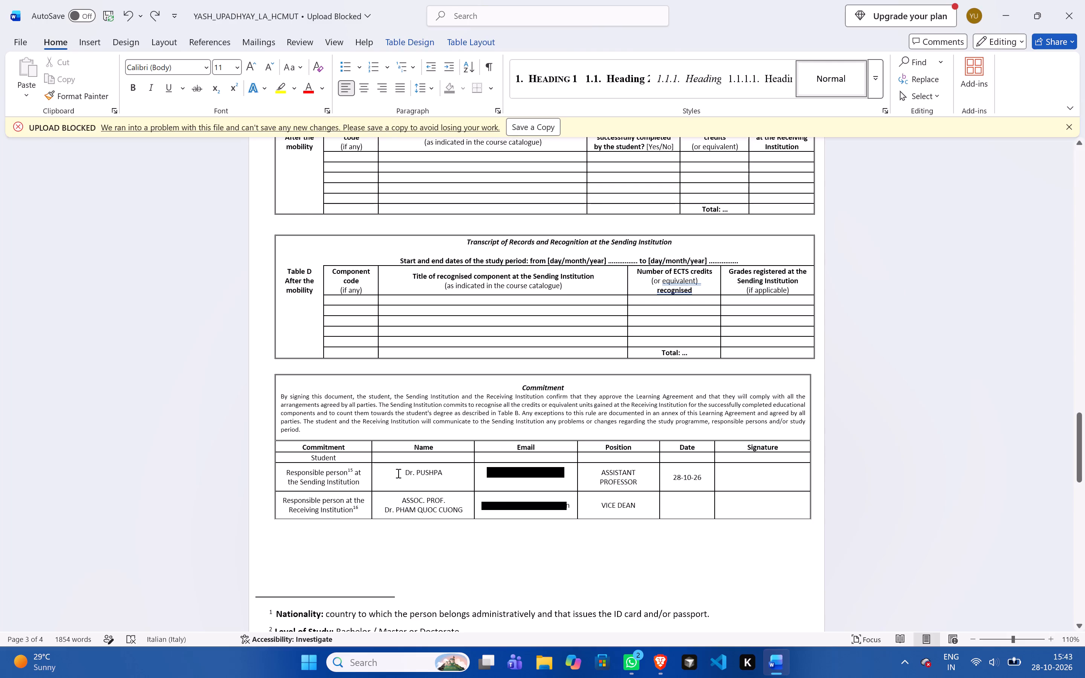
pyautogui.moveTo(398, 473); pyautogui.dragTo(455, 474)
pyautogui.press('BackSpace')
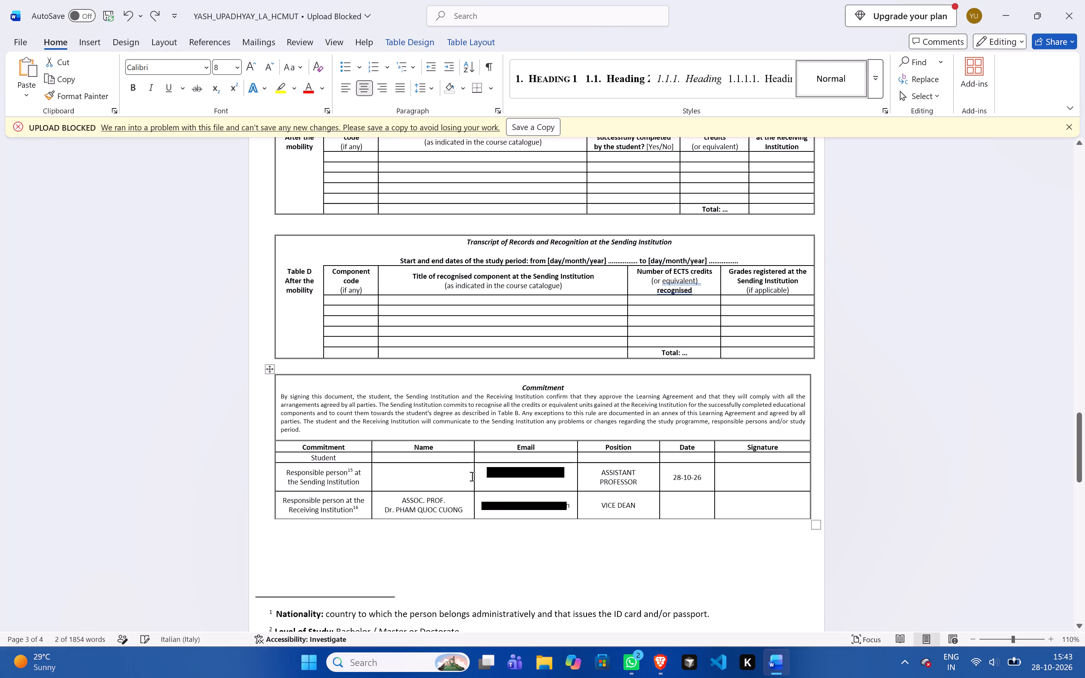
pyautogui.moveTo(486, 471); pyautogui.dragTo(575, 476)
pyautogui.press('BackSpace')
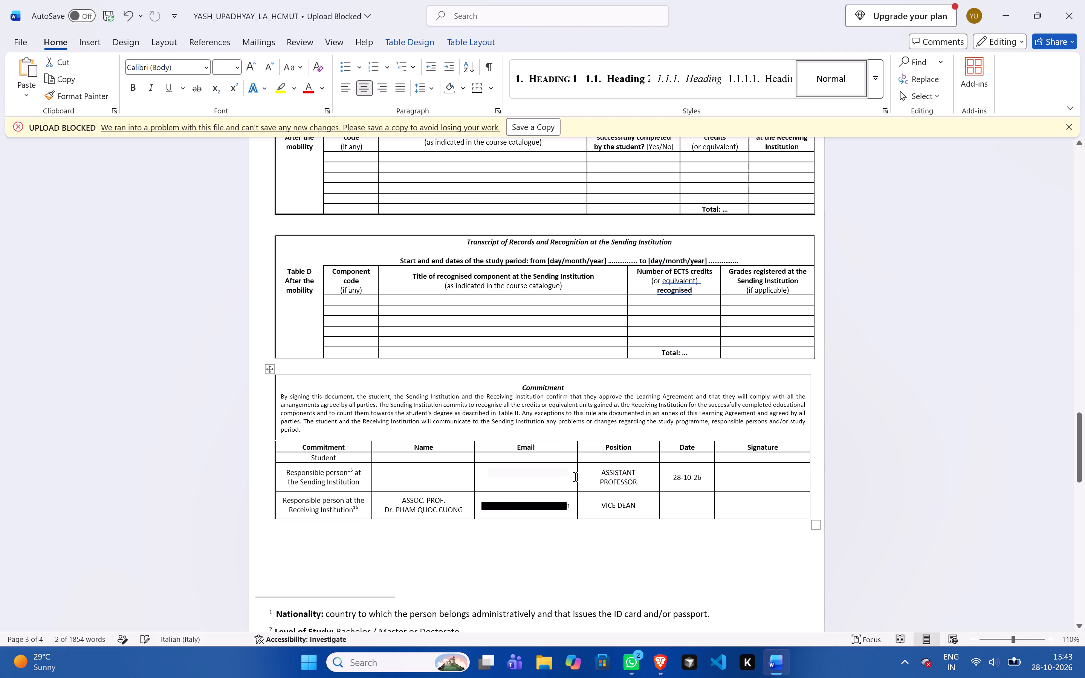
pyautogui.moveTo(597, 474); pyautogui.dragTo(642, 484)
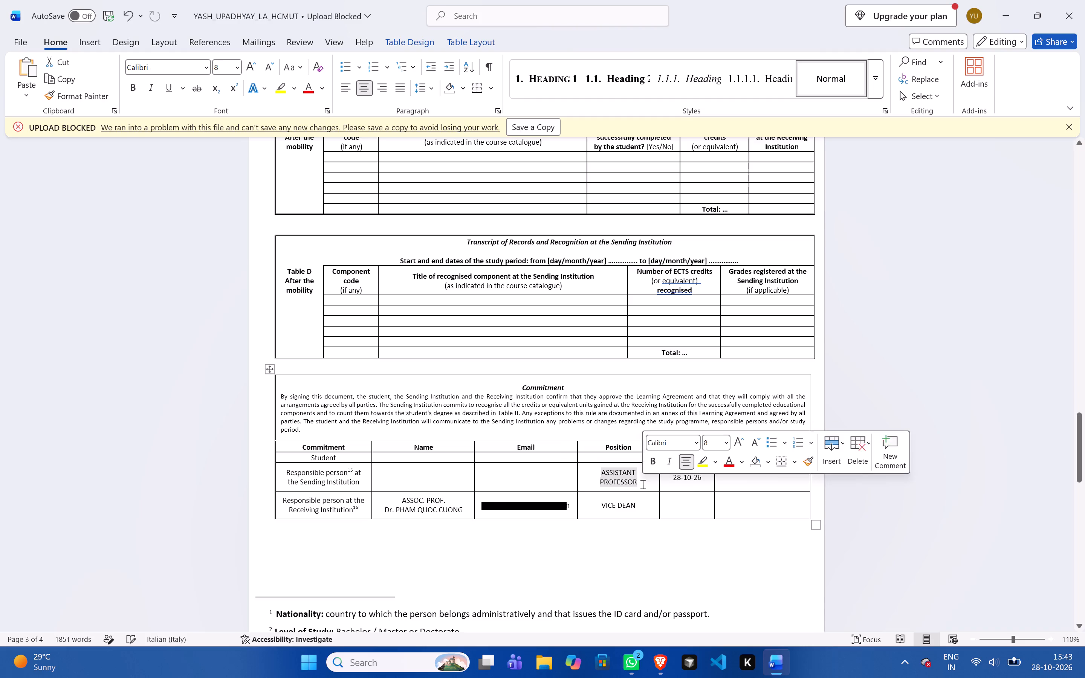
pyautogui.press('BackSpace')
pyautogui.moveTo(672, 474); pyautogui.dragTo(706, 481)
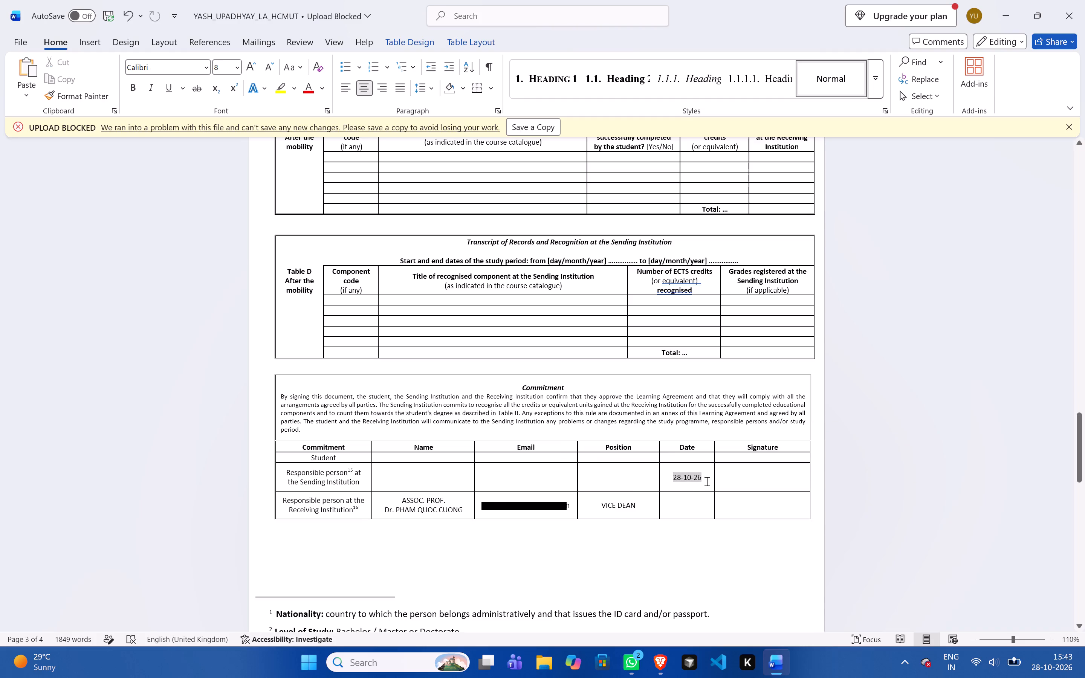
pyautogui.moveTo(706, 481); pyautogui.dragTo(708, 482)
pyautogui.press('BackSpace')
# Clear the position, email and name from the Receiving Institution row of page 3's Commitment table.
pyautogui.moveTo(645, 509); pyautogui.dragTo(599, 504)
pyautogui.press('BackSpace')
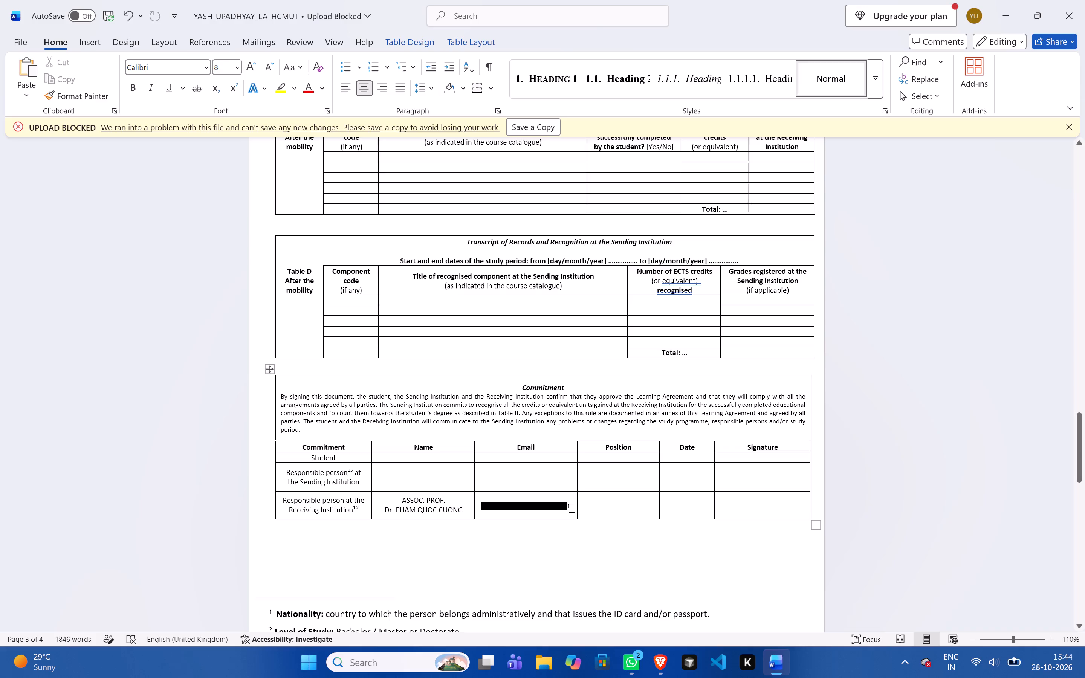
pyautogui.moveTo(570, 507); pyautogui.dragTo(492, 504)
pyautogui.press('BackSpace')
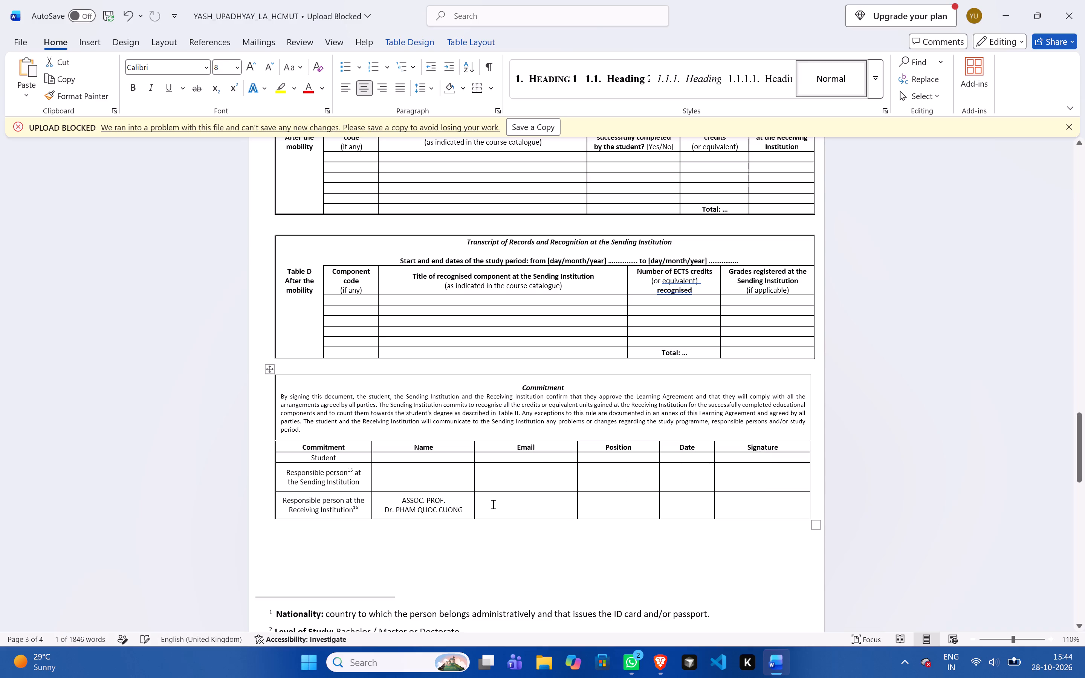
pyautogui.moveTo(465, 510); pyautogui.dragTo(405, 499)
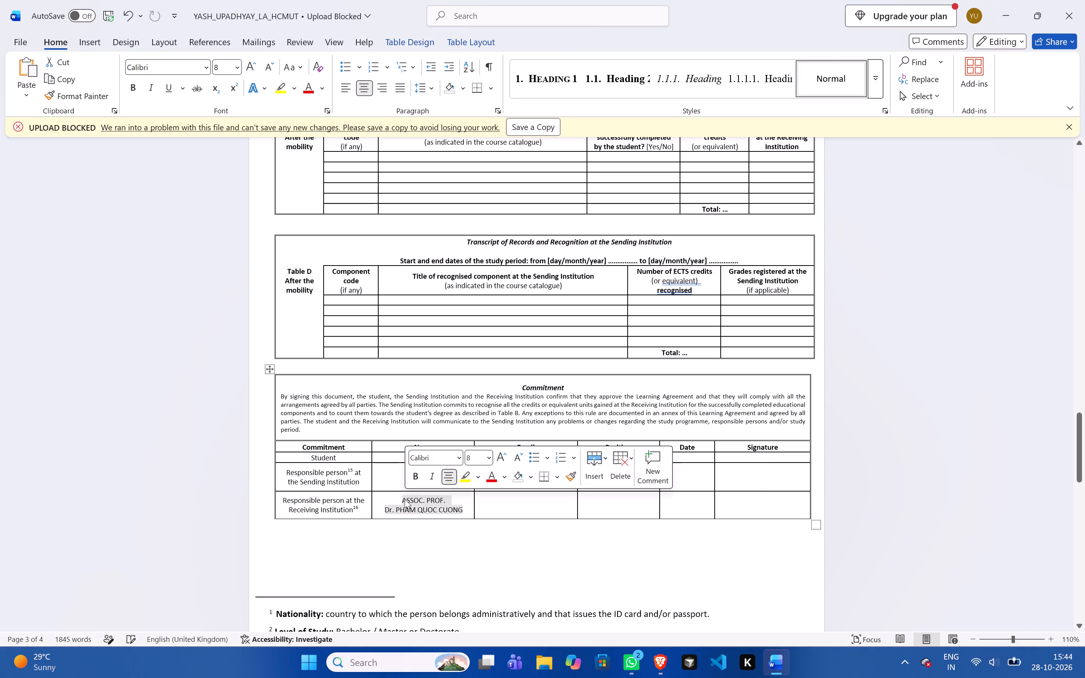
pyautogui.press('BackSpace')
# Clear the email and position from the Sending Institution row of page 2's Commitment table.
pyautogui.scroll(4, 555, 345)
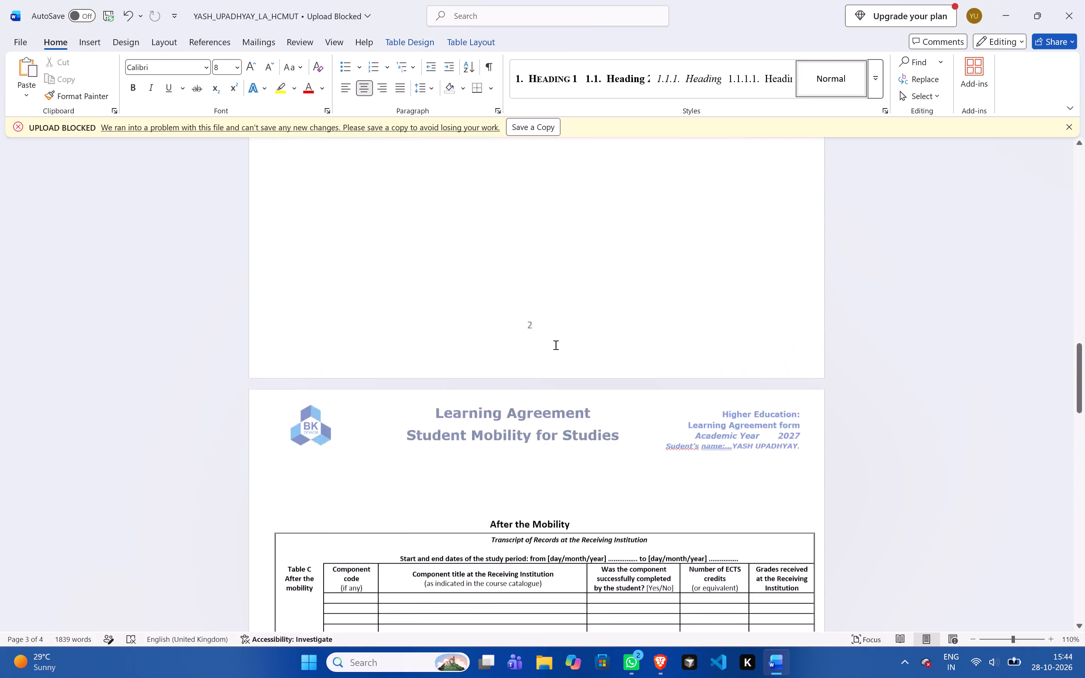
pyautogui.scroll(3, 555, 345)
pyautogui.moveTo(570, 329); pyautogui.dragTo(566, 328)
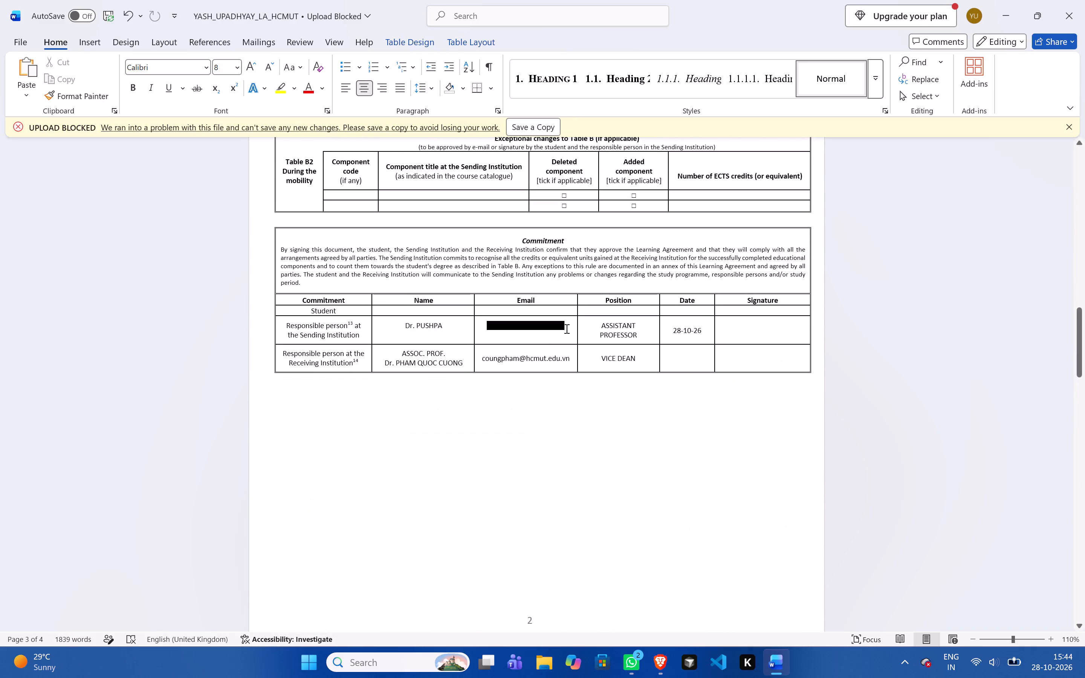
pyautogui.moveTo(566, 328); pyautogui.dragTo(484, 327)
pyautogui.press('BackSpace')
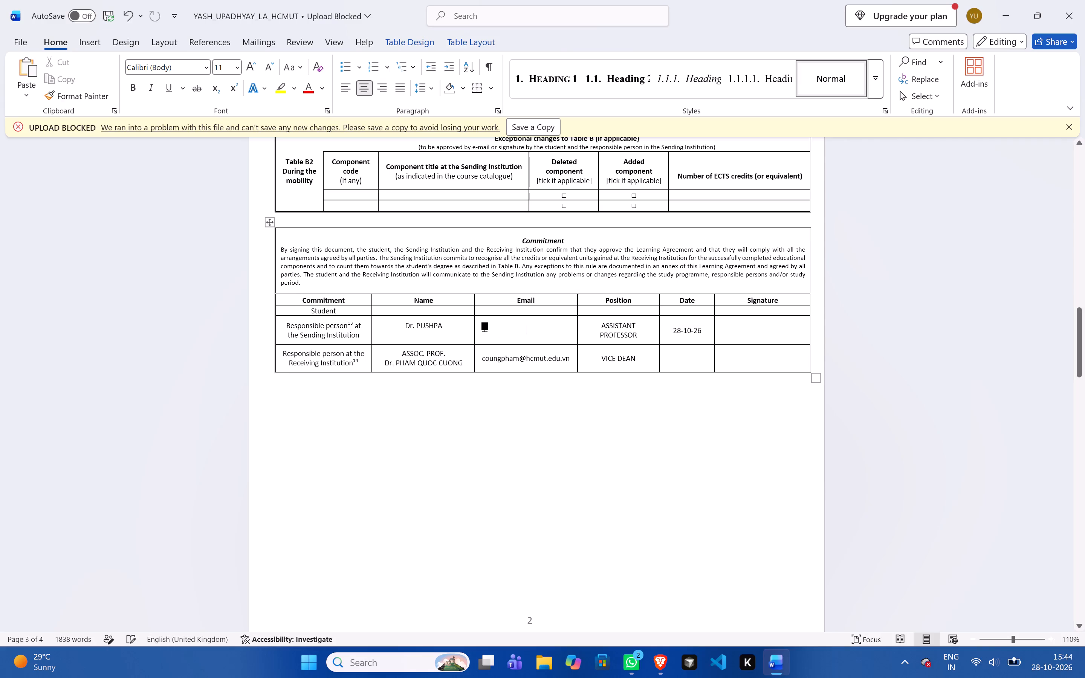
pyautogui.moveTo(596, 321); pyautogui.dragTo(642, 339)
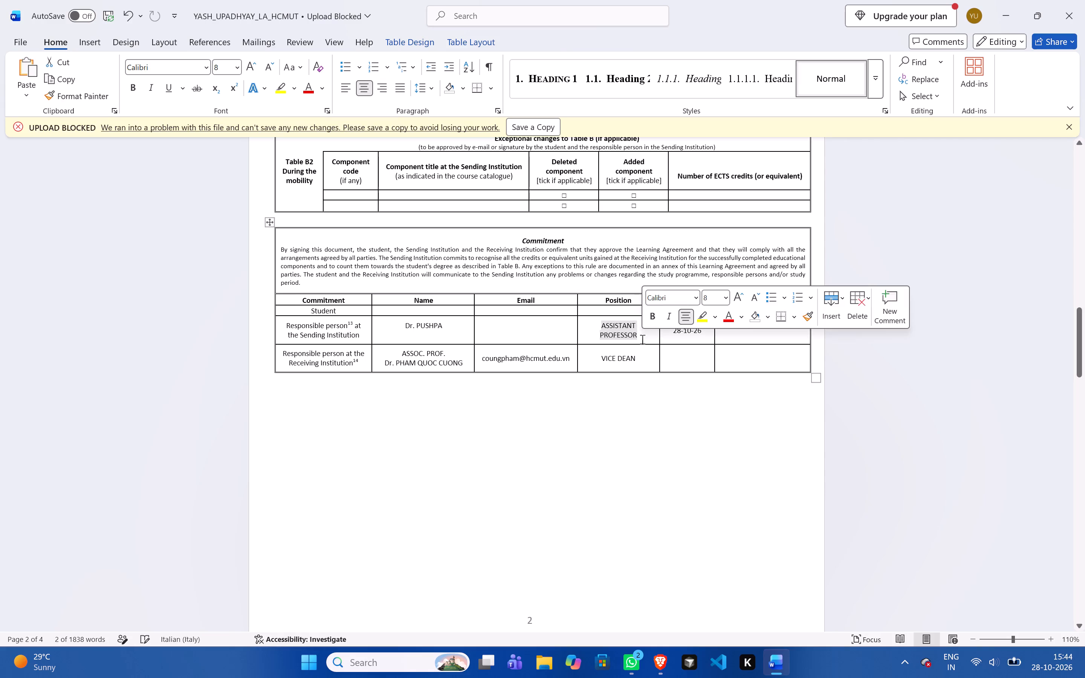
pyautogui.press('BackSpace')
# Clear the date and the name from the Sending Institution row of page 2's Commitment table, keeping the cells themselves.
pyautogui.tripleClick(685, 327)
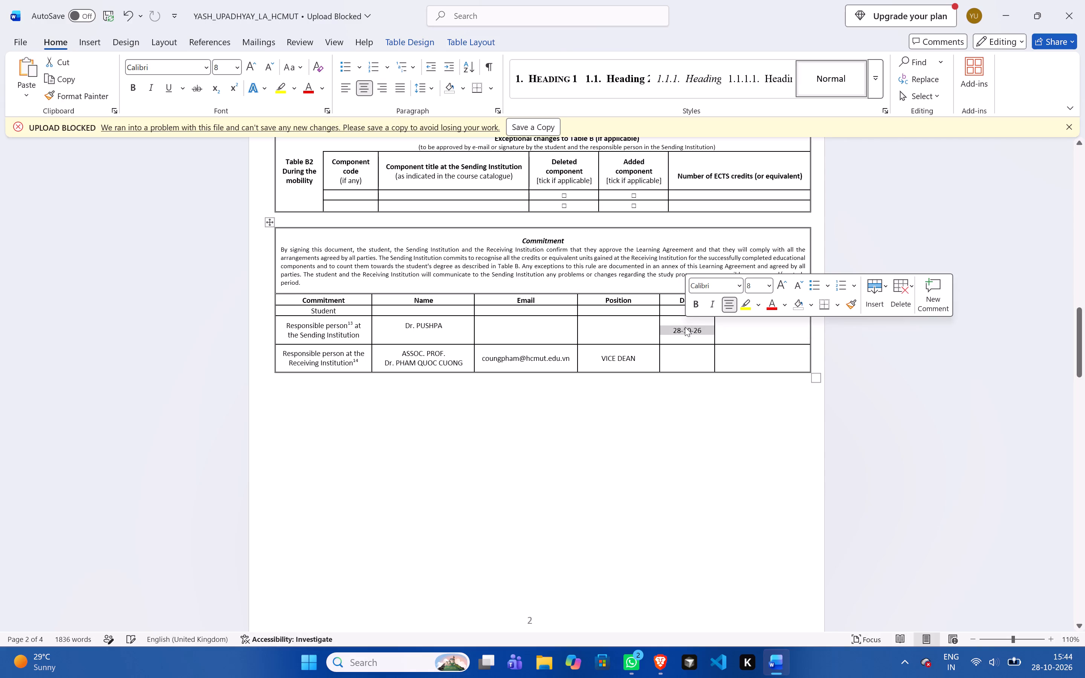
pyautogui.press('BackSpace')
pyautogui.click(685, 327)
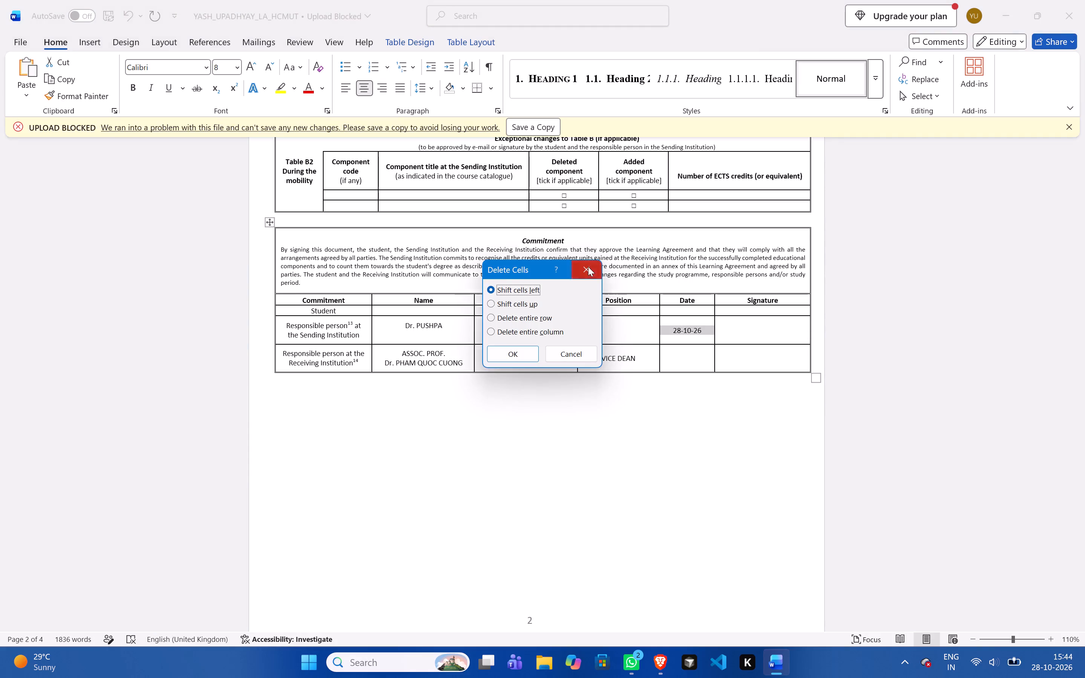
pyautogui.click(588, 267)
pyautogui.click(703, 328)
pyautogui.press('BackSpace')
pyautogui.press('BackSpace')
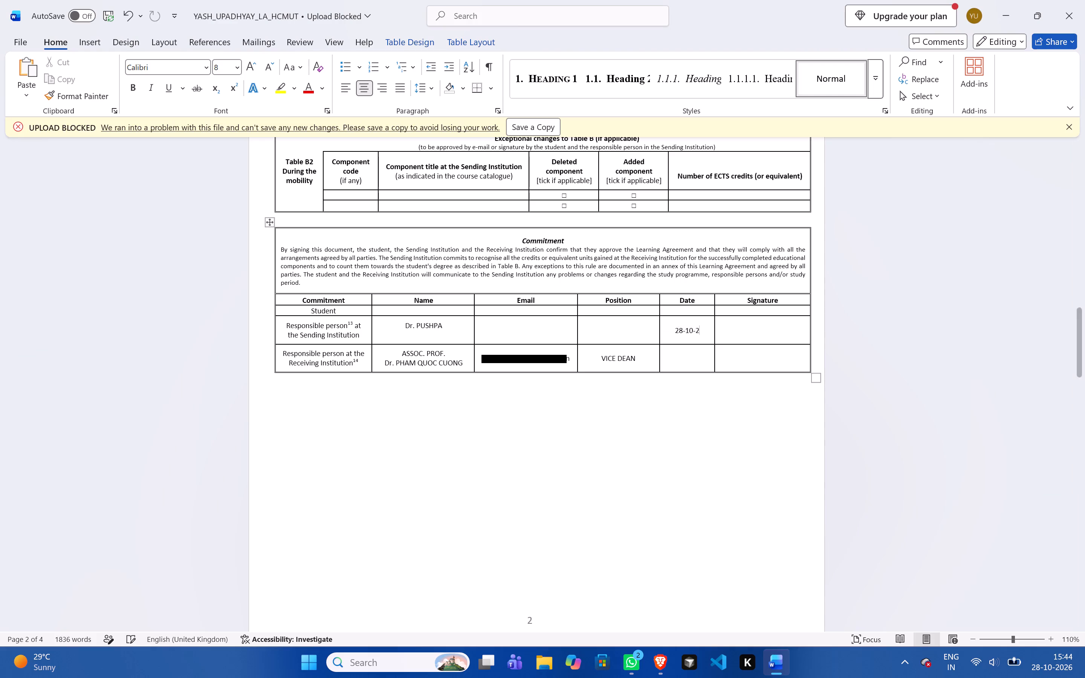
pyautogui.press('BackSpace')
pyautogui.press('BackSpace')
pyautogui.press('BackSpace')
pyautogui.press('BackSpace')
pyautogui.press('BackSpace')
pyautogui.press('BackSpace')
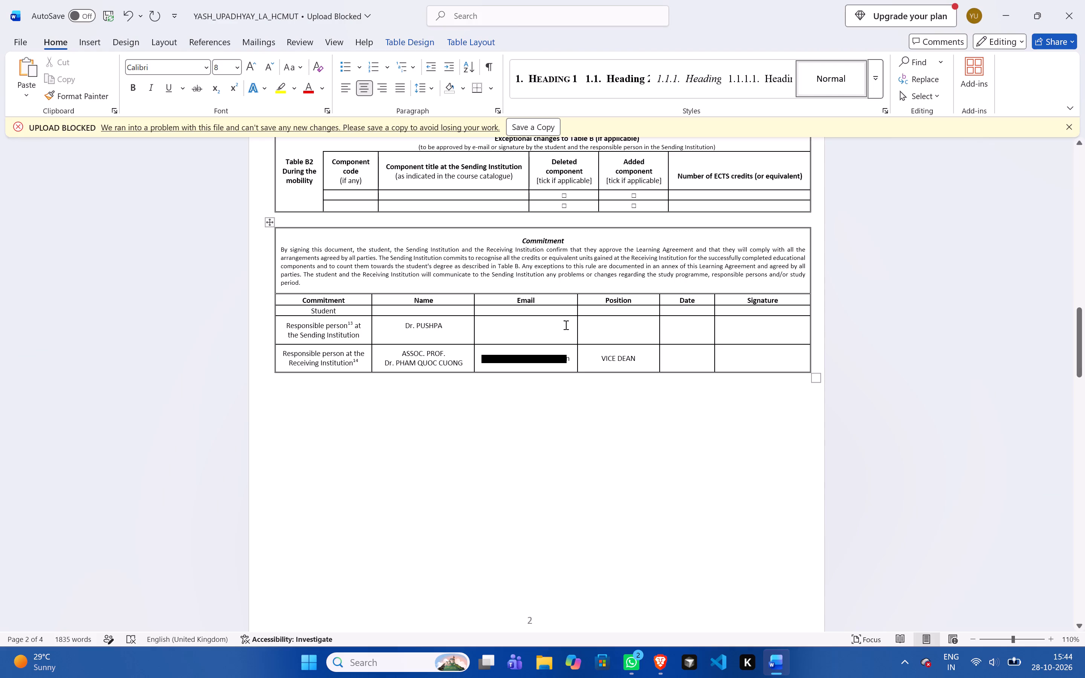
pyautogui.moveTo(452, 326); pyautogui.dragTo(403, 325)
pyautogui.press('BackSpace')
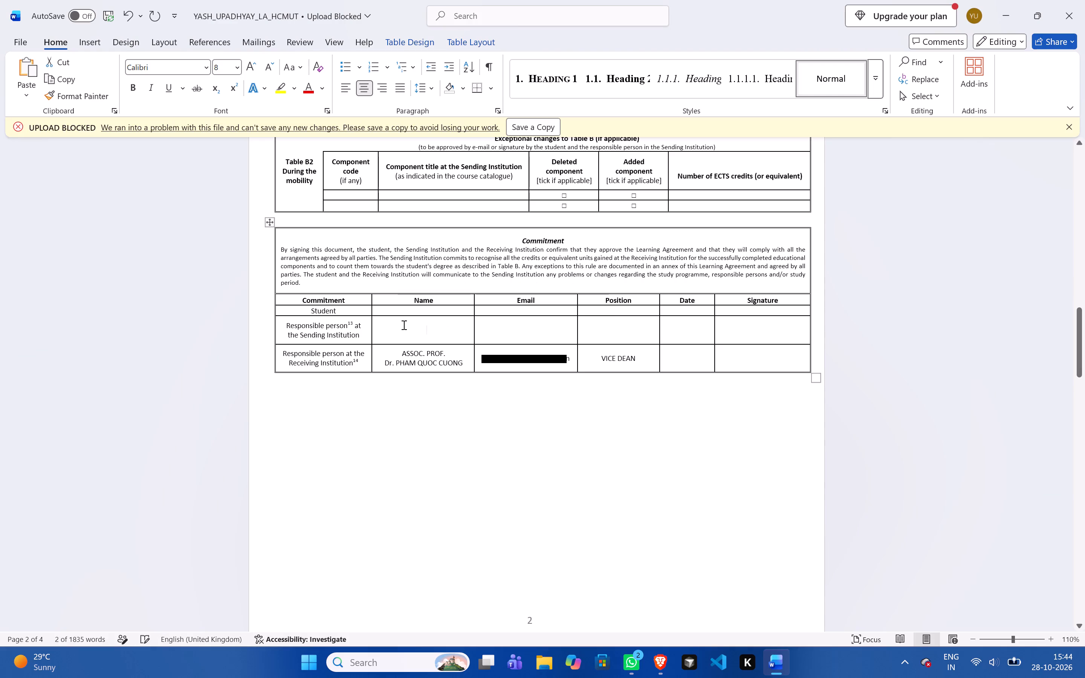
# Clear the name, email and position from the Receiving Institution row of page 2's Commitment table.
pyautogui.moveTo(468, 365); pyautogui.dragTo(400, 354)
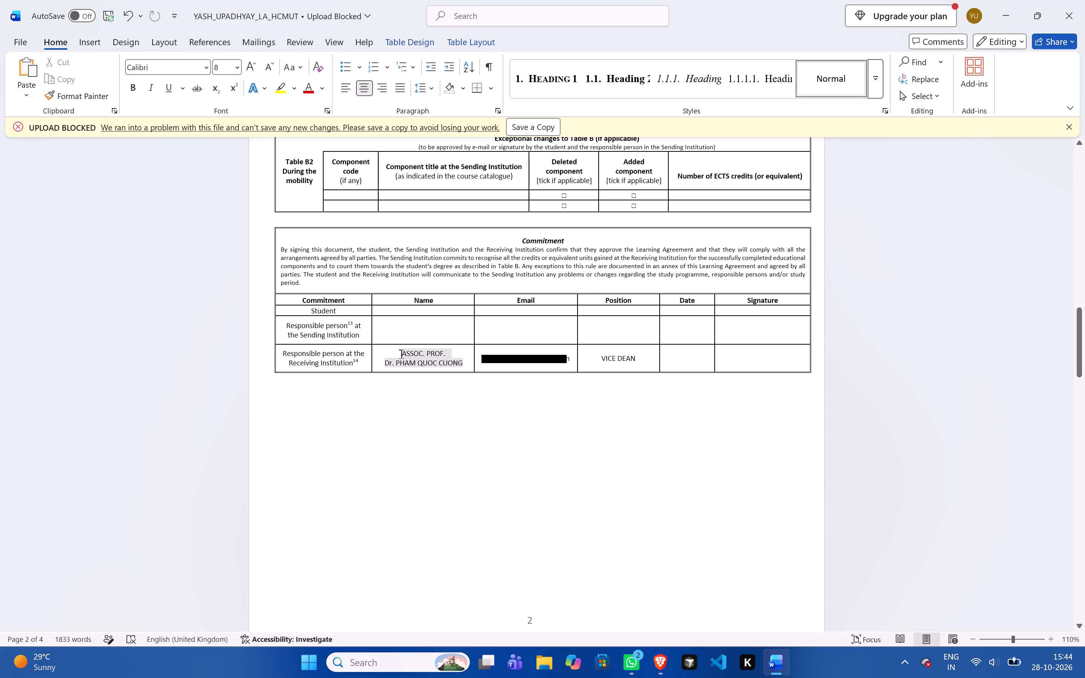
pyautogui.moveTo(400, 354); pyautogui.dragTo(399, 354)
pyautogui.press('BackSpace')
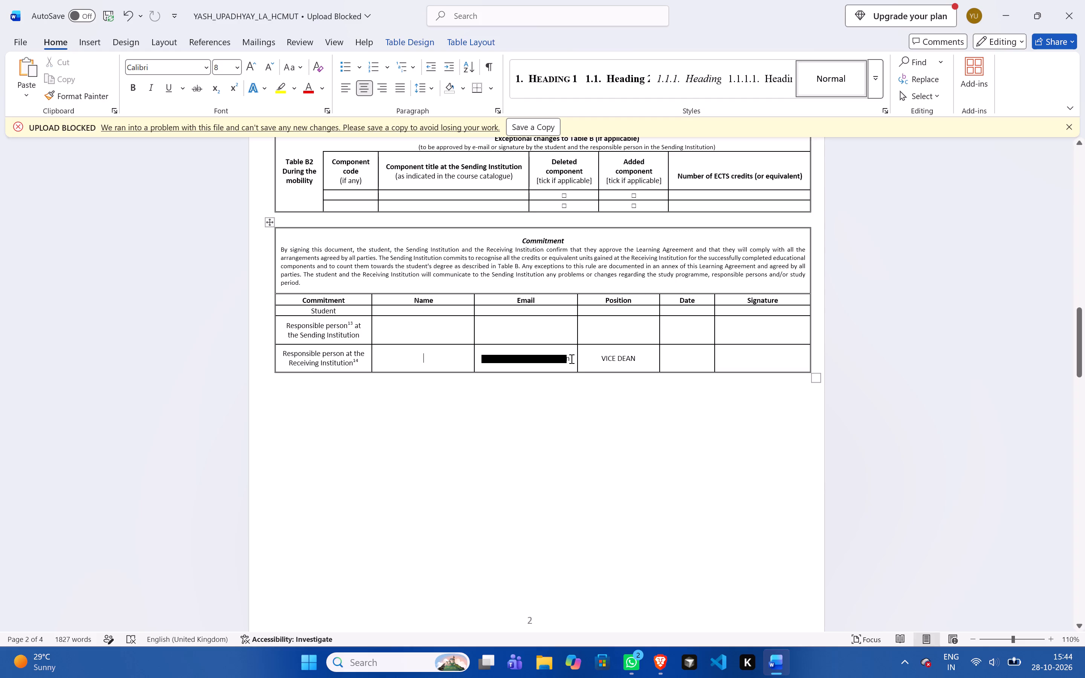
pyautogui.moveTo(571, 359); pyautogui.dragTo(489, 360)
pyautogui.press('BackSpace')
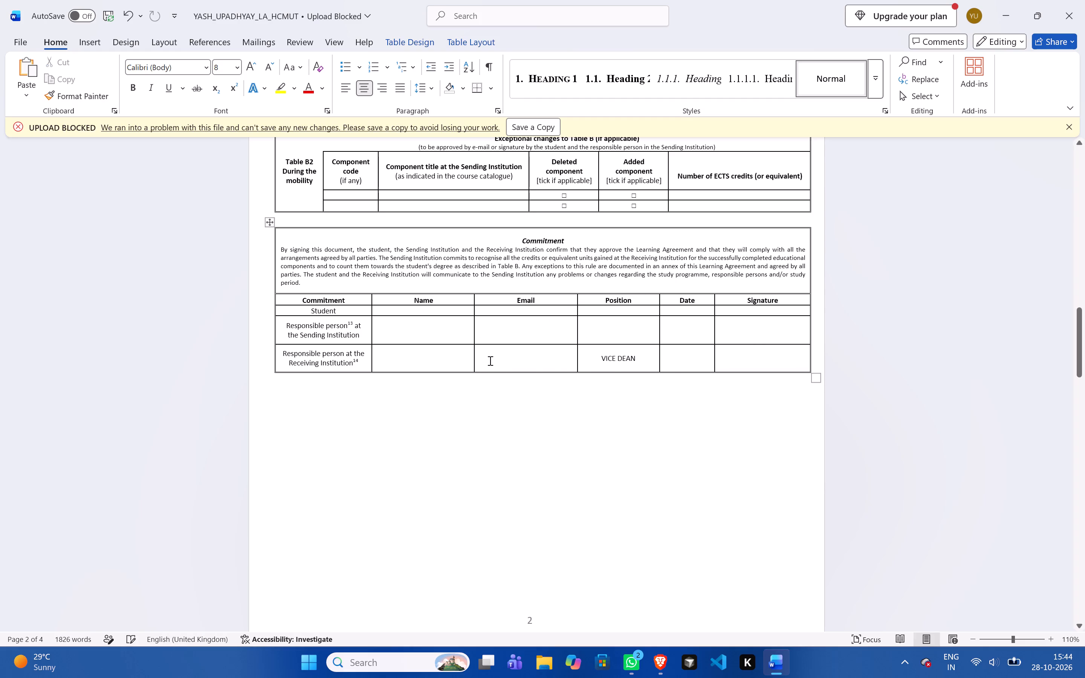
pyautogui.moveTo(640, 361); pyautogui.dragTo(599, 359)
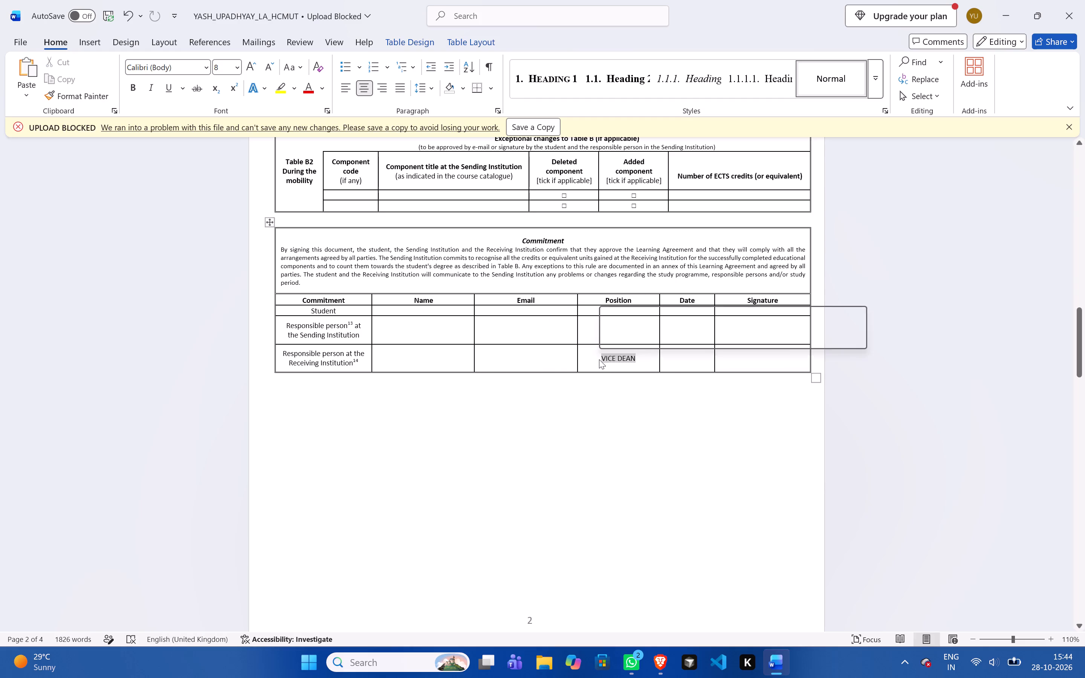
pyautogui.press('BackSpace')
# Review the whole agreement, checking the page 1 tables, the Commitment tables on every page and the endnotes.
pyautogui.scroll(5, 599, 359)
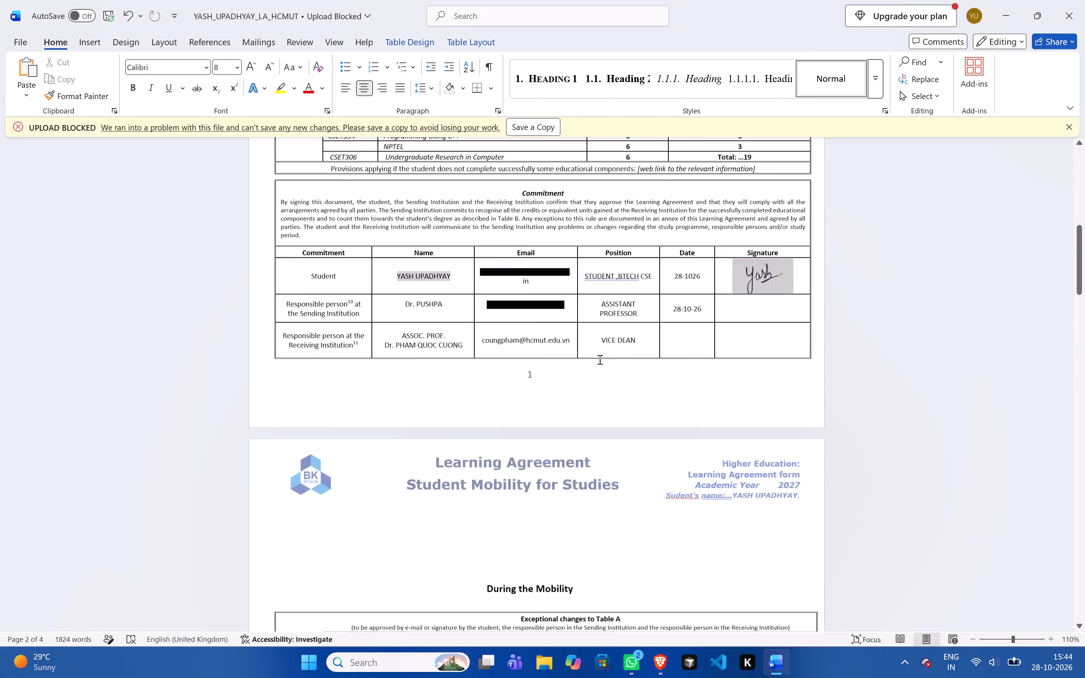
pyautogui.scroll(1, 599, 359)
pyautogui.scroll(-1, 599, 359)
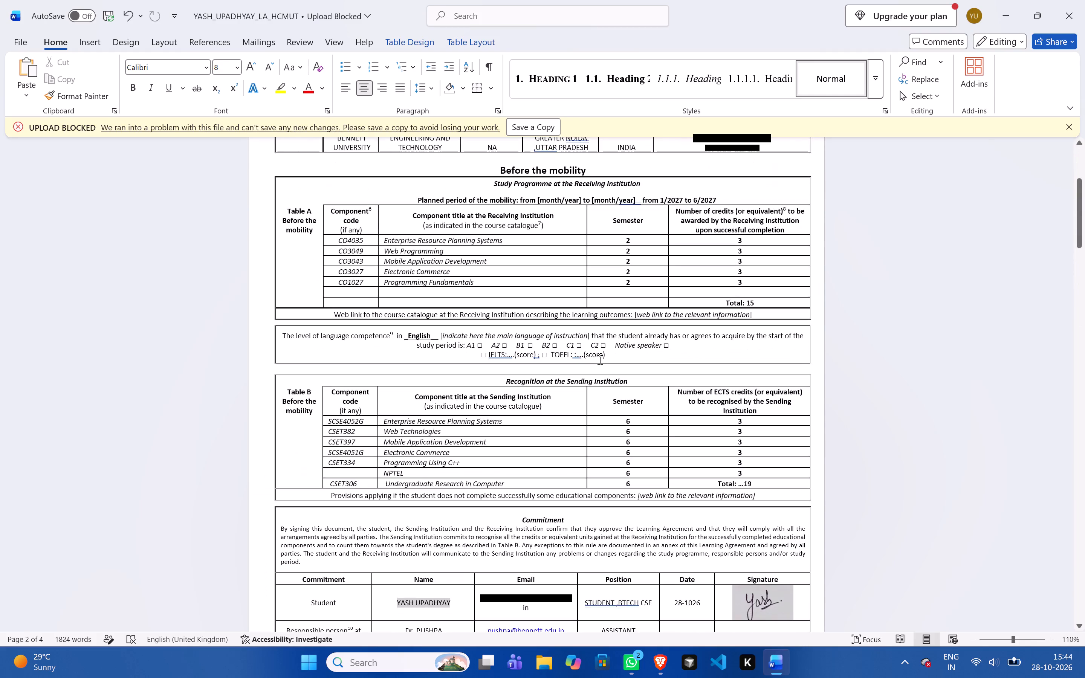
pyautogui.scroll(-1, 599, 359)
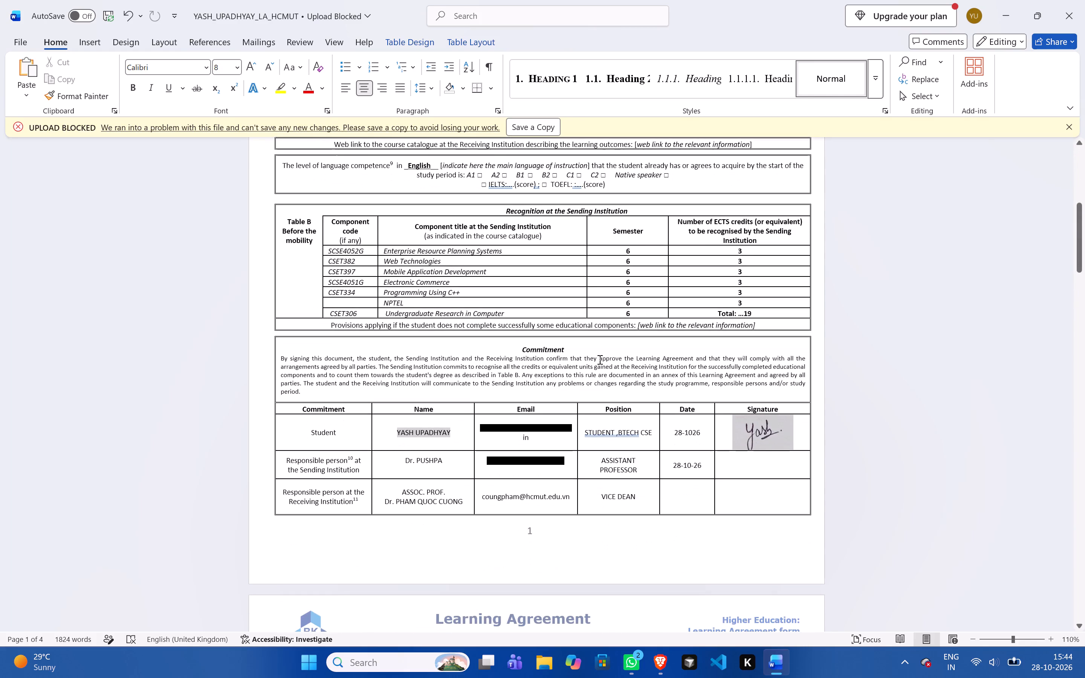
pyautogui.scroll(-4, 599, 359)
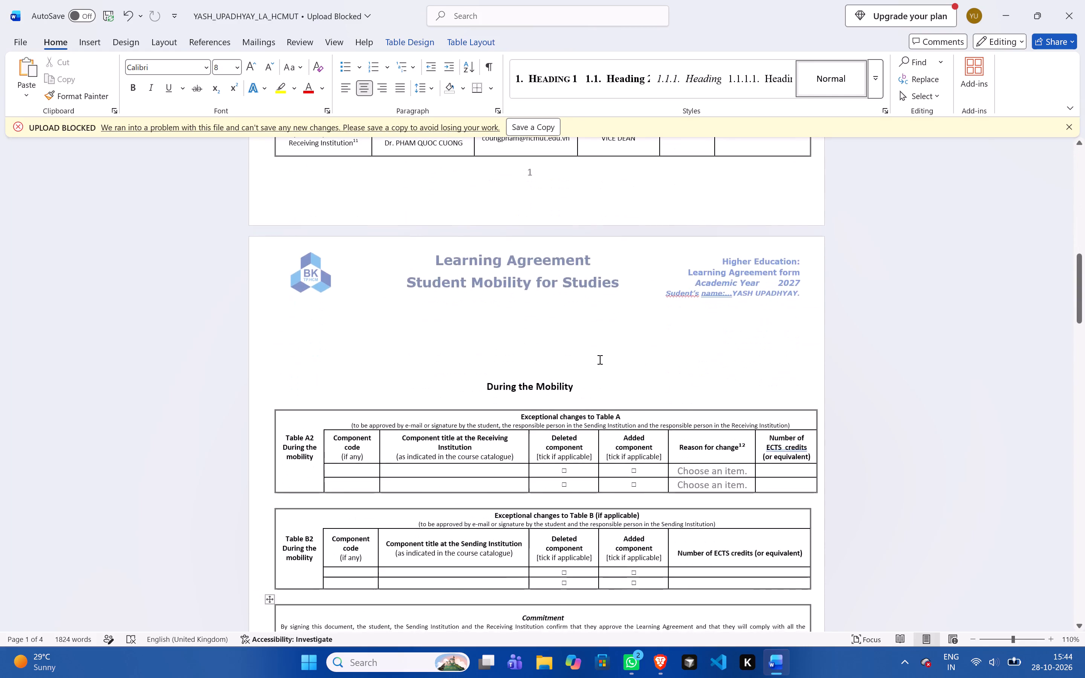
pyautogui.scroll(-2, 599, 359)
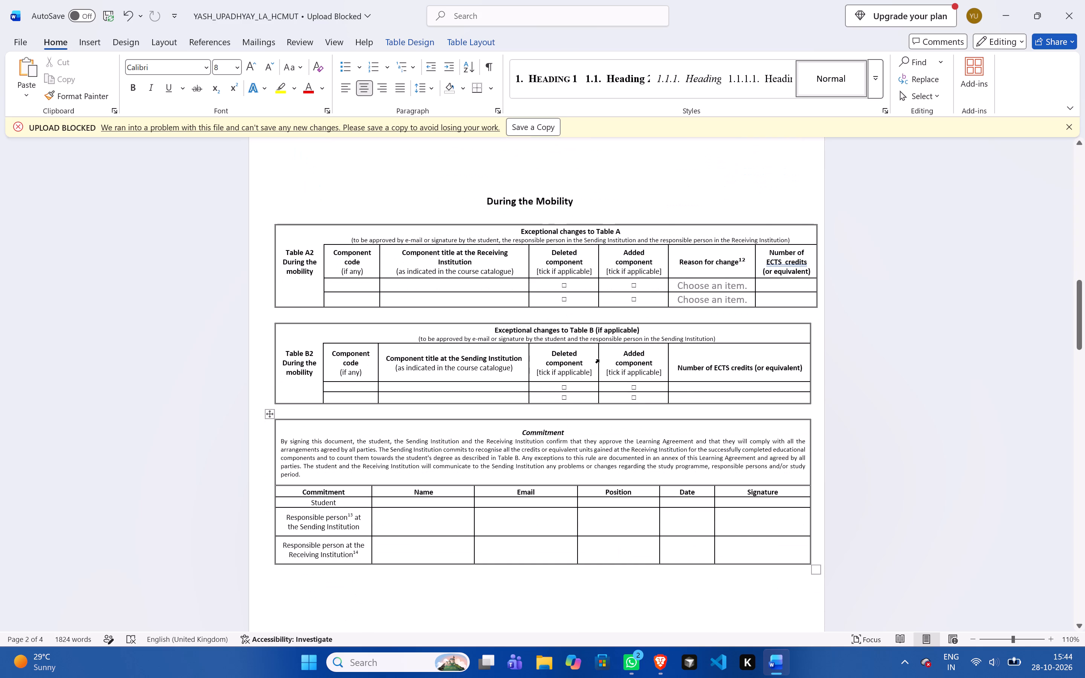
pyautogui.scroll(-5, 599, 359)
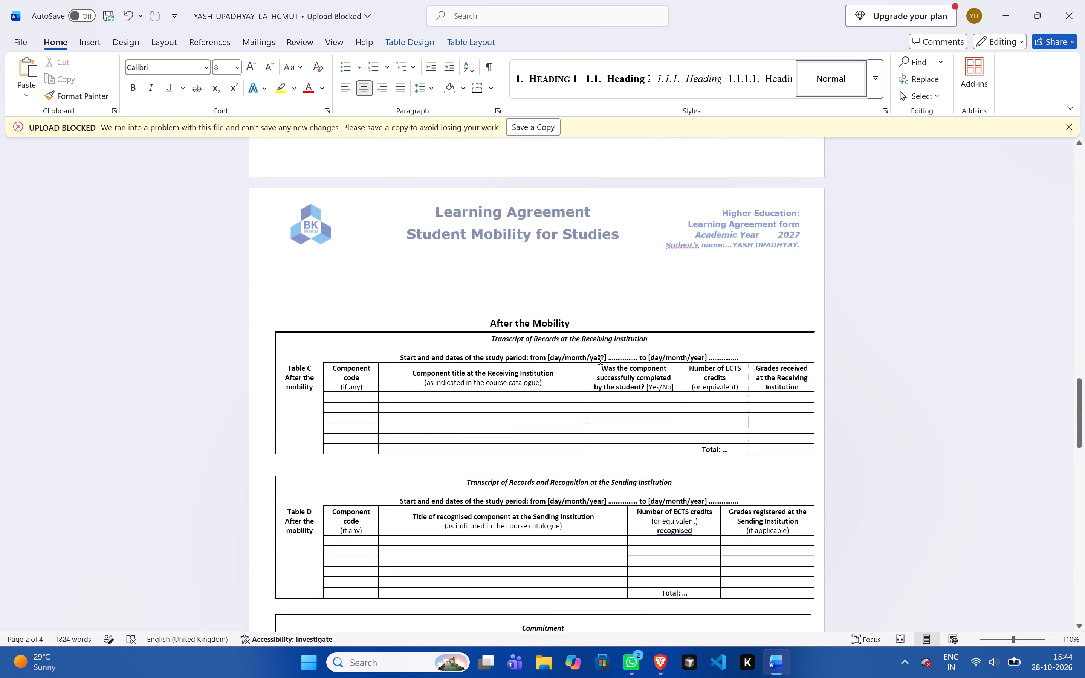
pyautogui.scroll(-5, 599, 359)
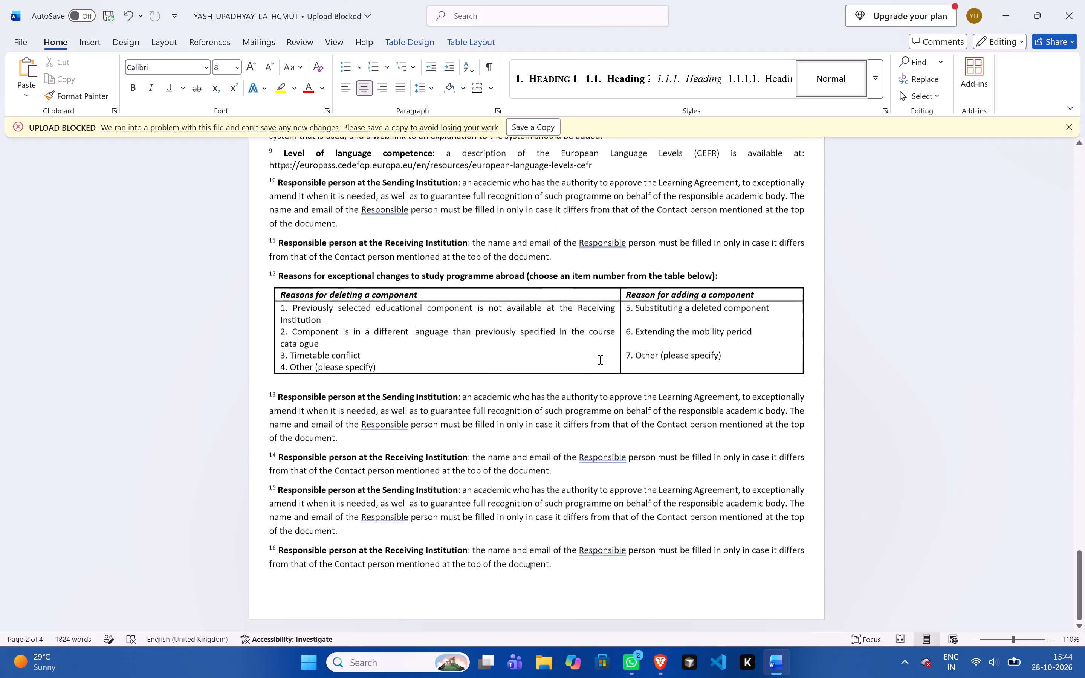
pyautogui.scroll(-3, 599, 359)
pyautogui.scroll(20, 599, 359)
pyautogui.scroll(20, 599, 359)
pyautogui.scroll(20, 599, 359)
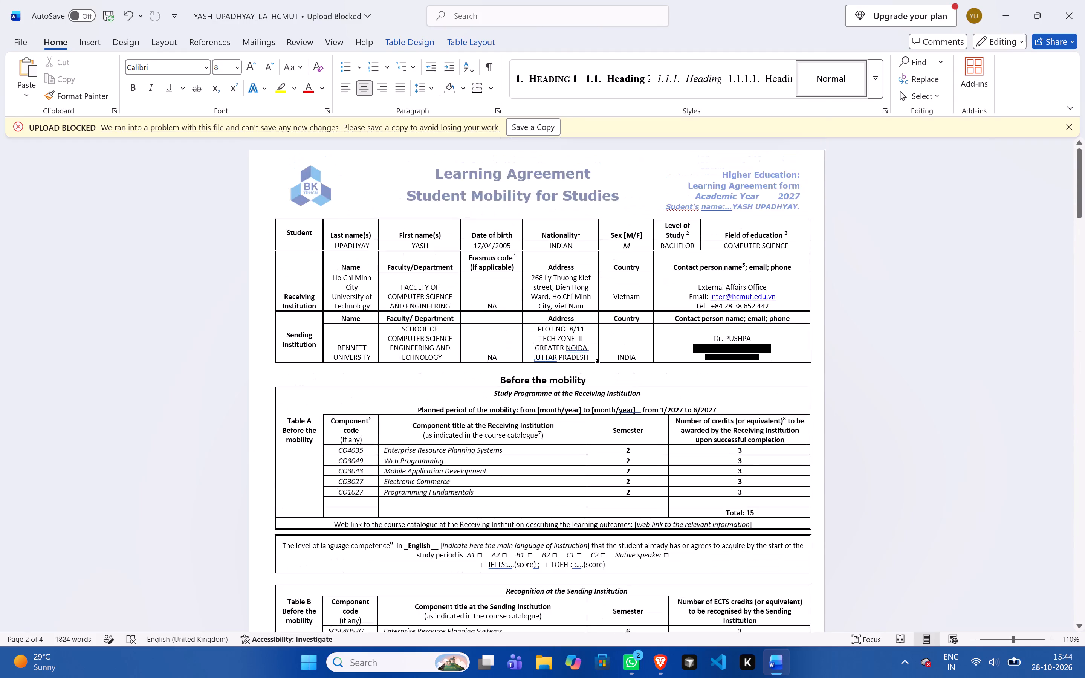
# Save the Learning Agreement and close the document.
pyautogui.hotkey('ctrl', 's')
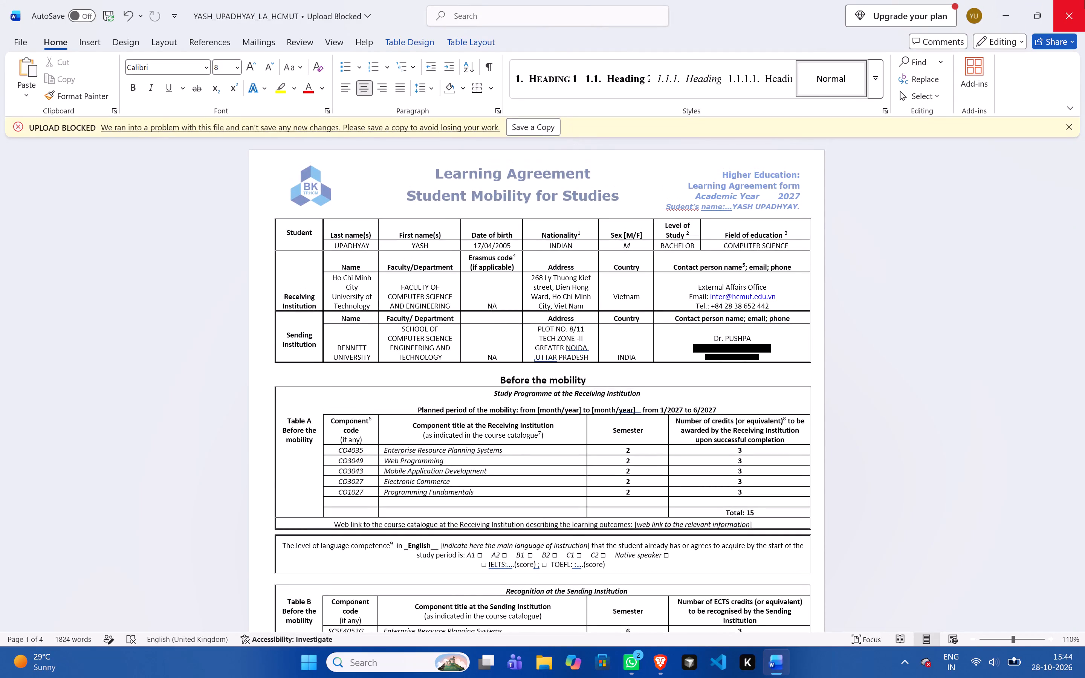
pyautogui.click(1084, 0)
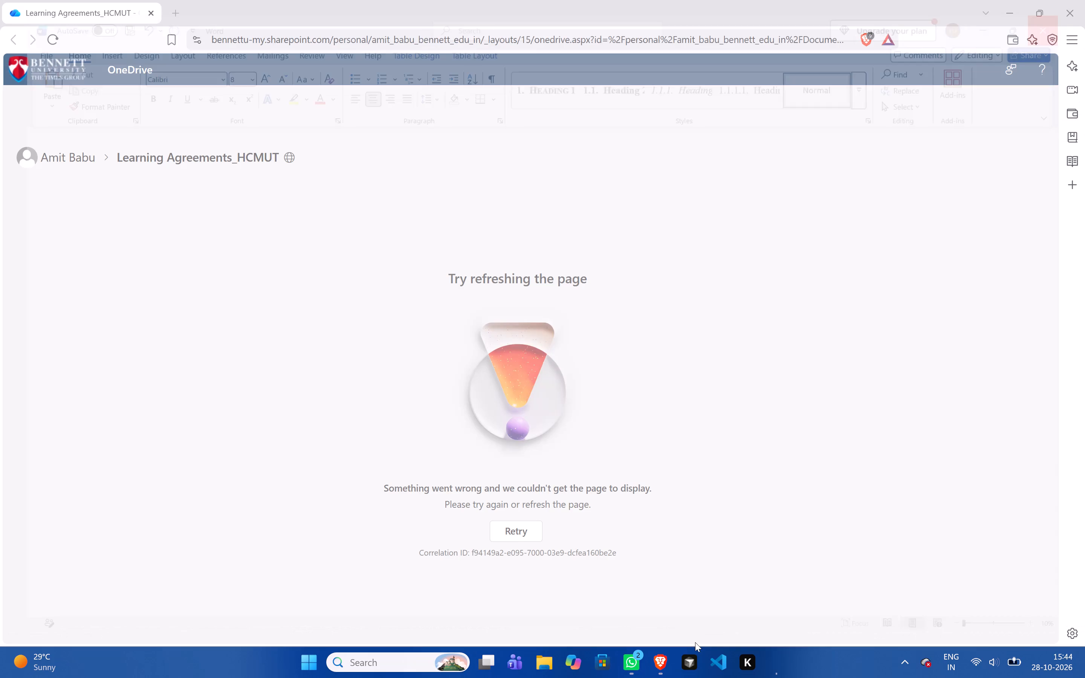
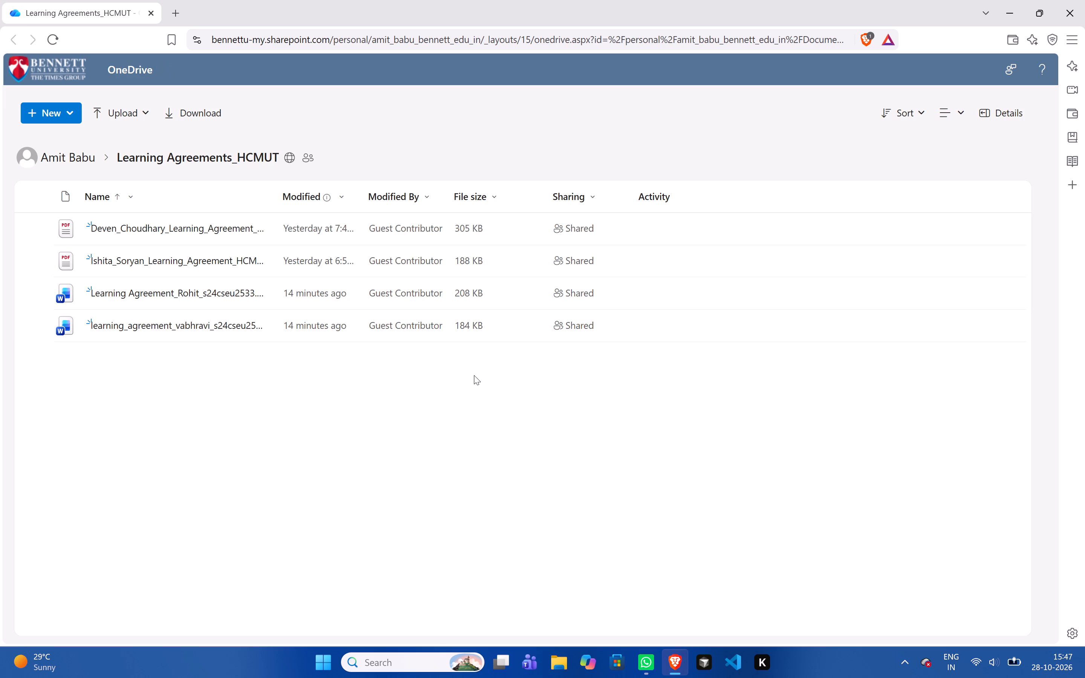
# Upload the _LA_HCMUT document from the Videos folder to the shared Learning Agreements_HCMUT folder.
pyautogui.click(122, 114)
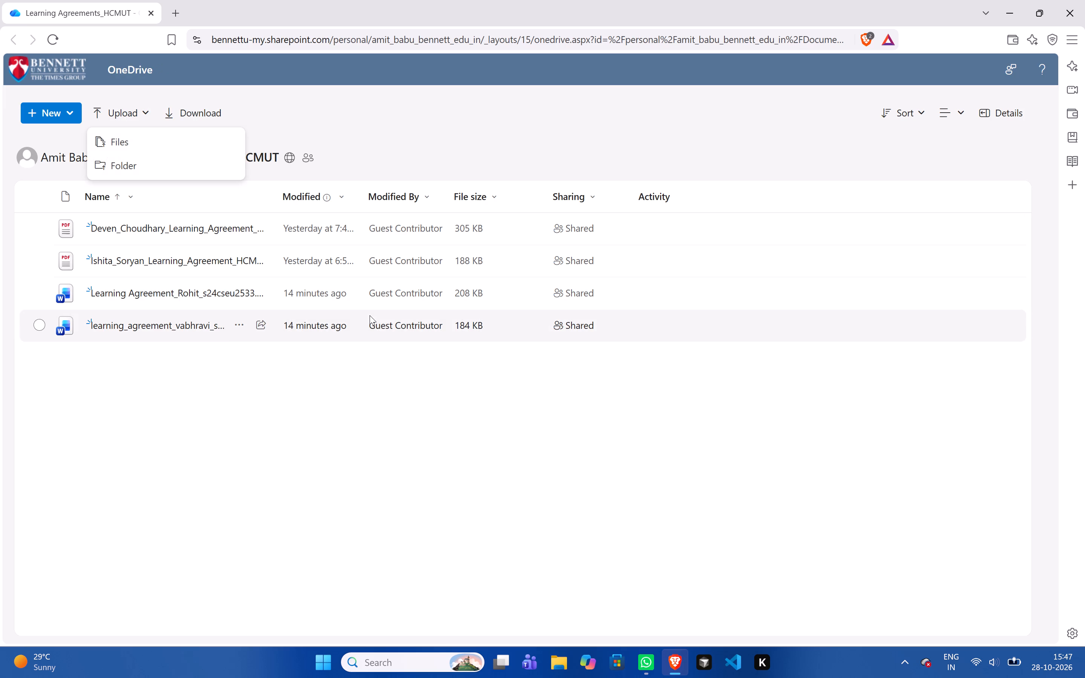
pyautogui.click(152, 145)
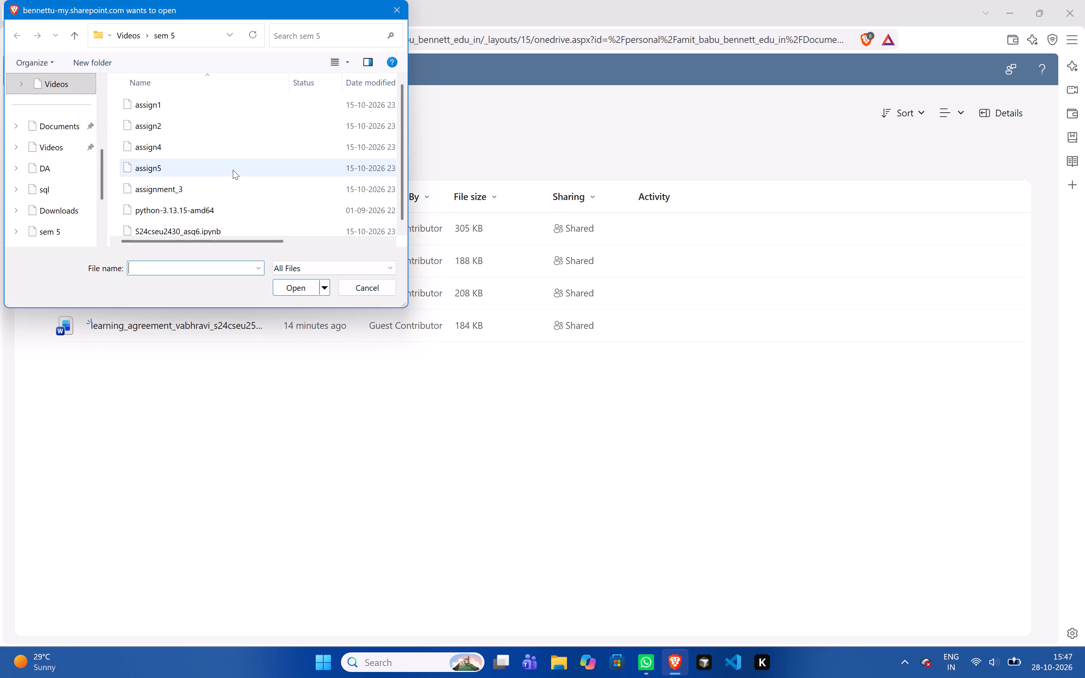
pyautogui.scroll(-3, 233, 170)
pyautogui.scroll(2, 233, 170)
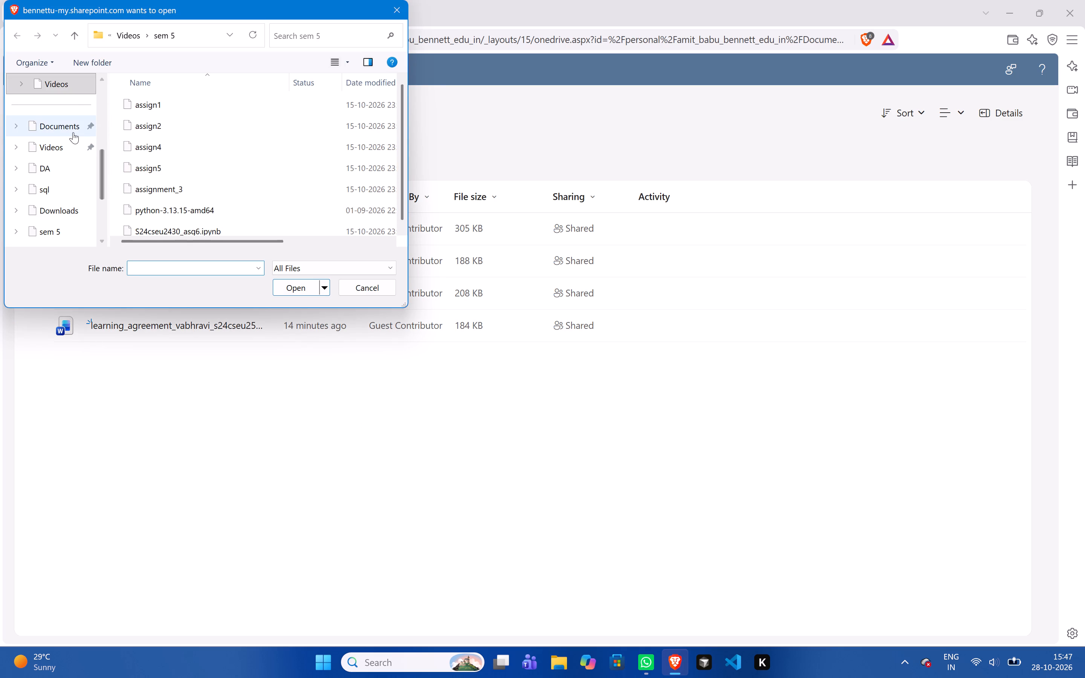
pyautogui.click(68, 132)
pyautogui.click(65, 144)
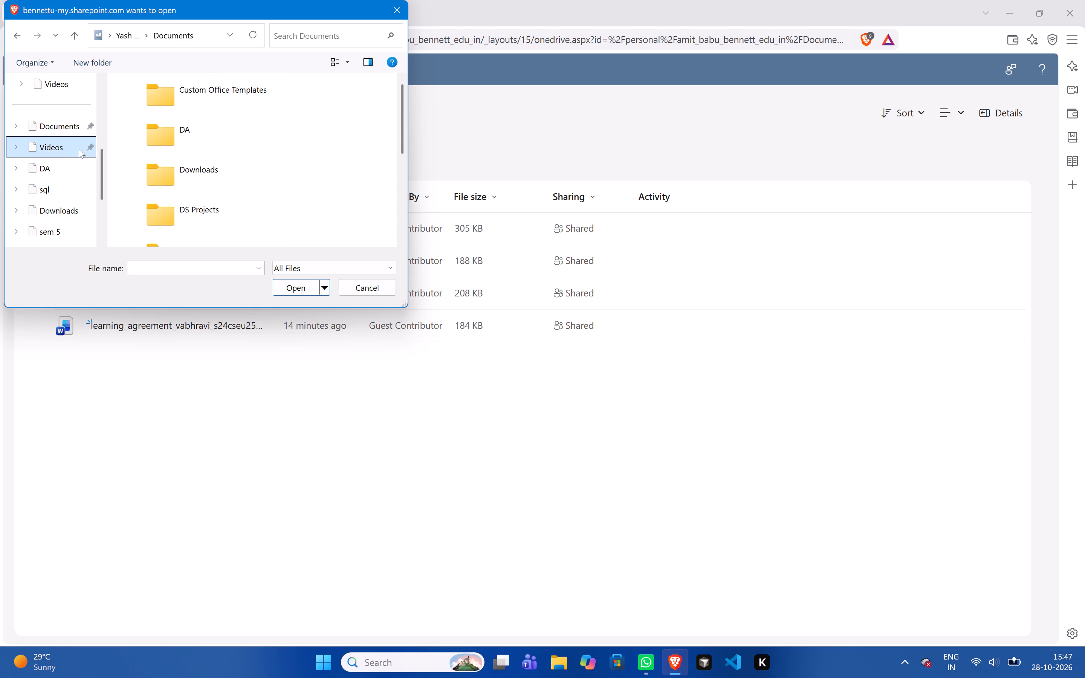
pyautogui.scroll(-4, 250, 178)
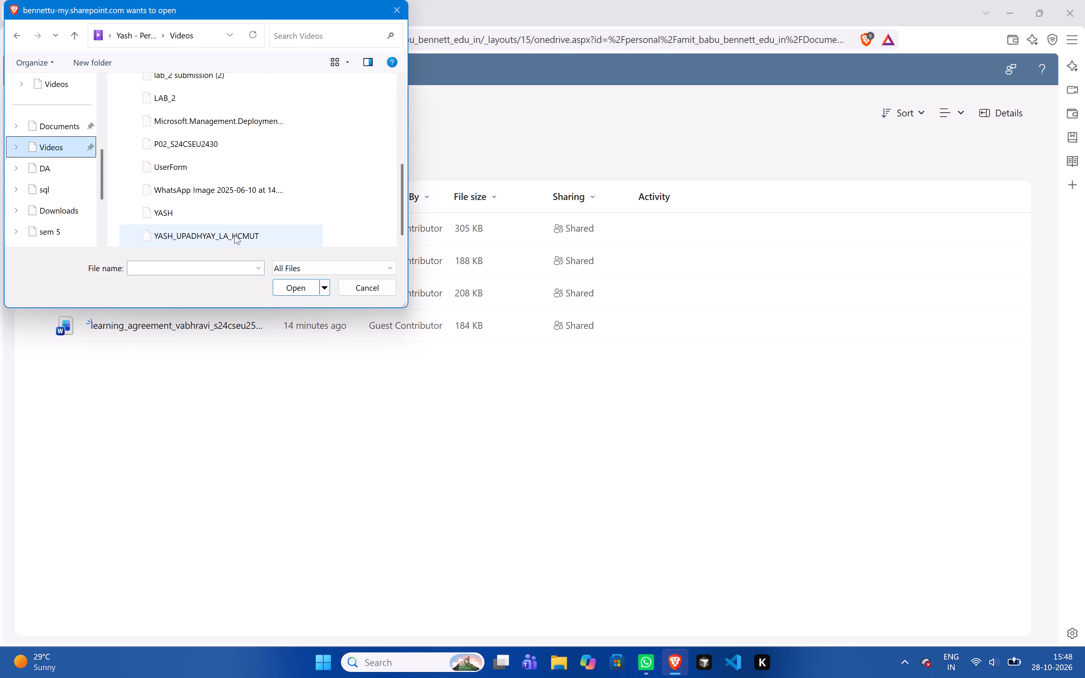
pyautogui.click(234, 238)
pyautogui.click(290, 288)
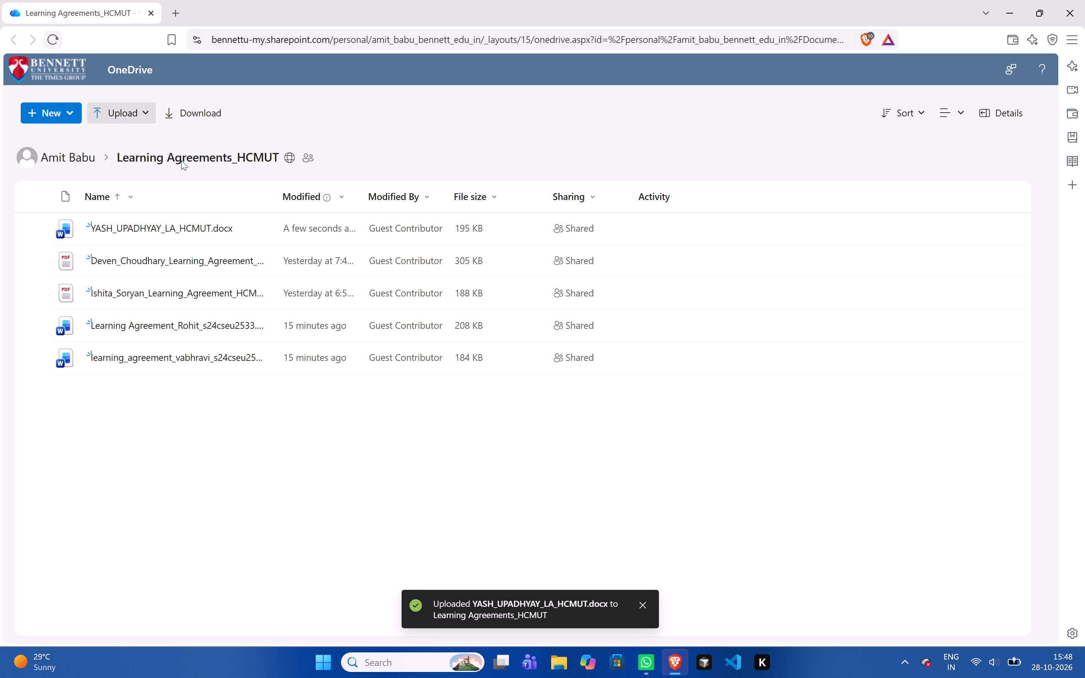
# Open the uploaded _LA_HCMUT document and the last learning agreement in the shared folder for viewing, and close both.
pyautogui.click(200, 228)
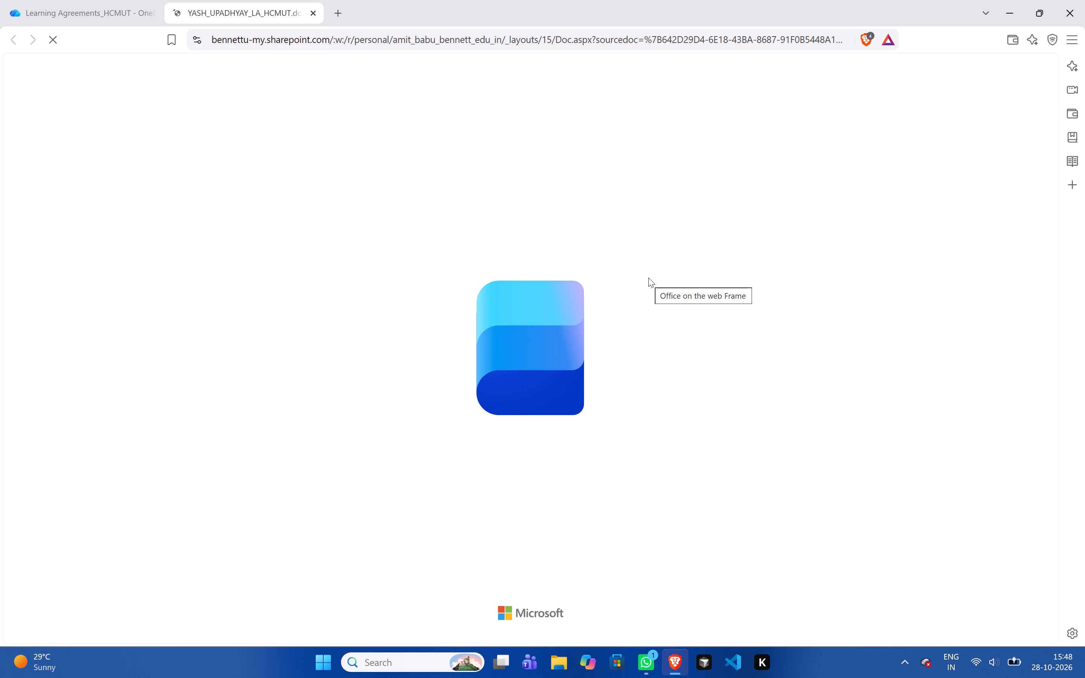
pyautogui.click(61, 0)
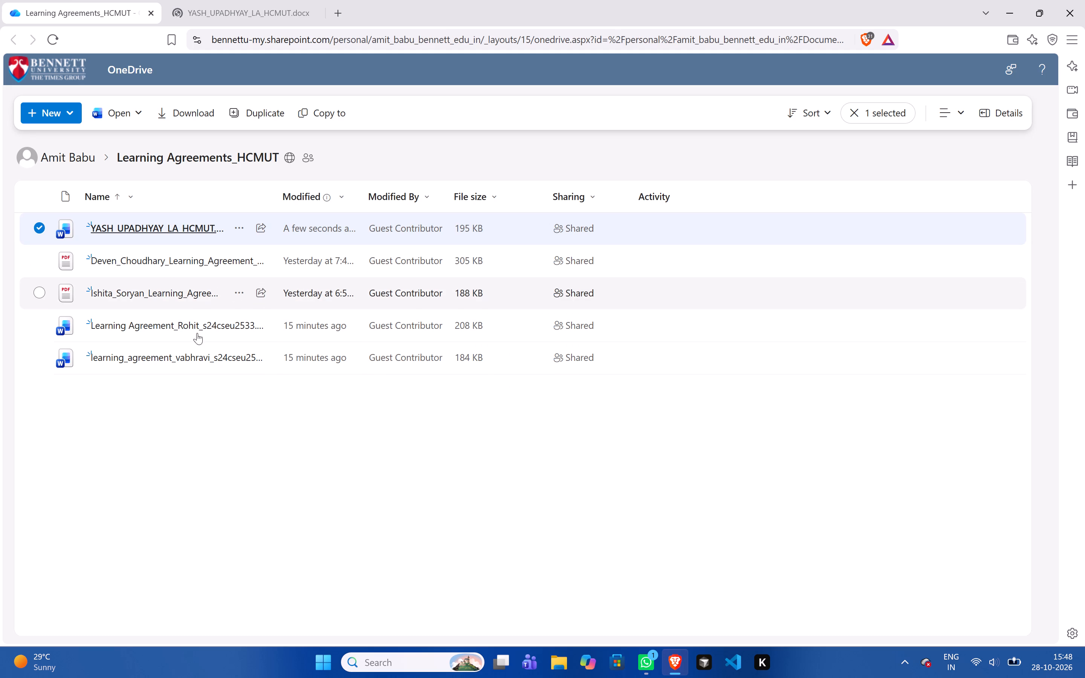
pyautogui.click(187, 358)
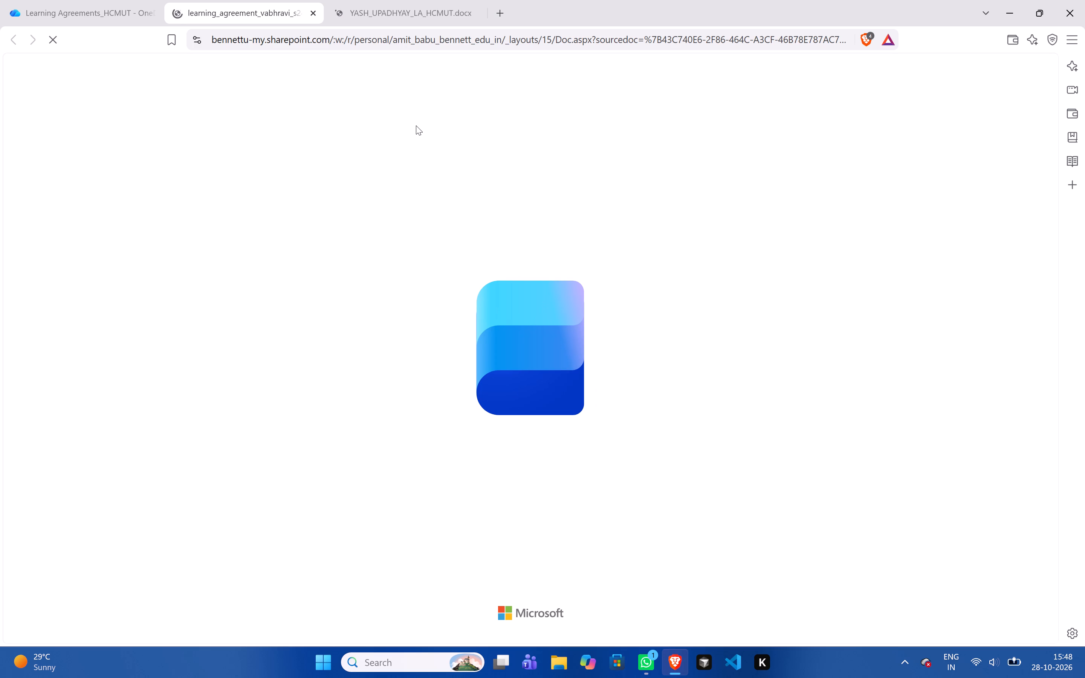
pyautogui.click(316, 12)
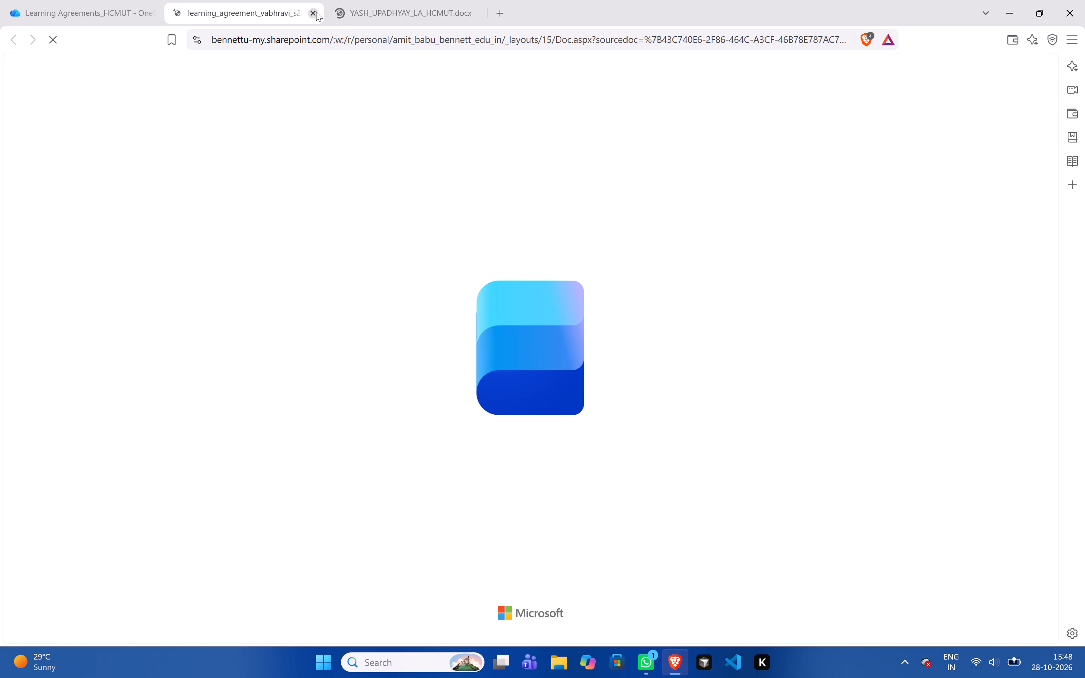
pyautogui.click(316, 12)
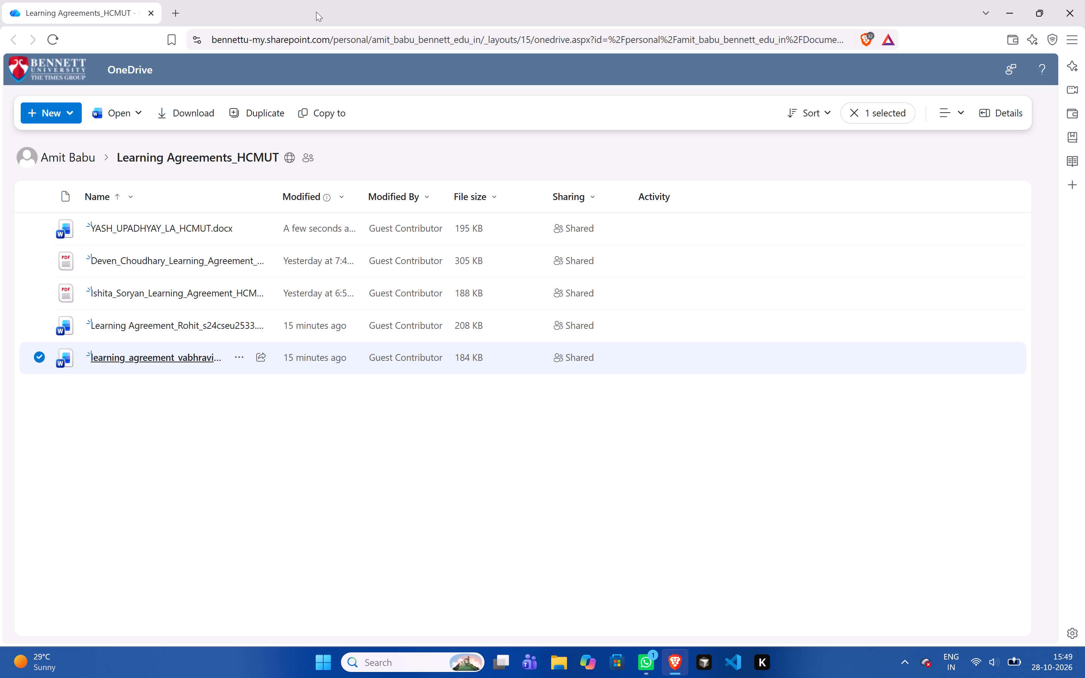
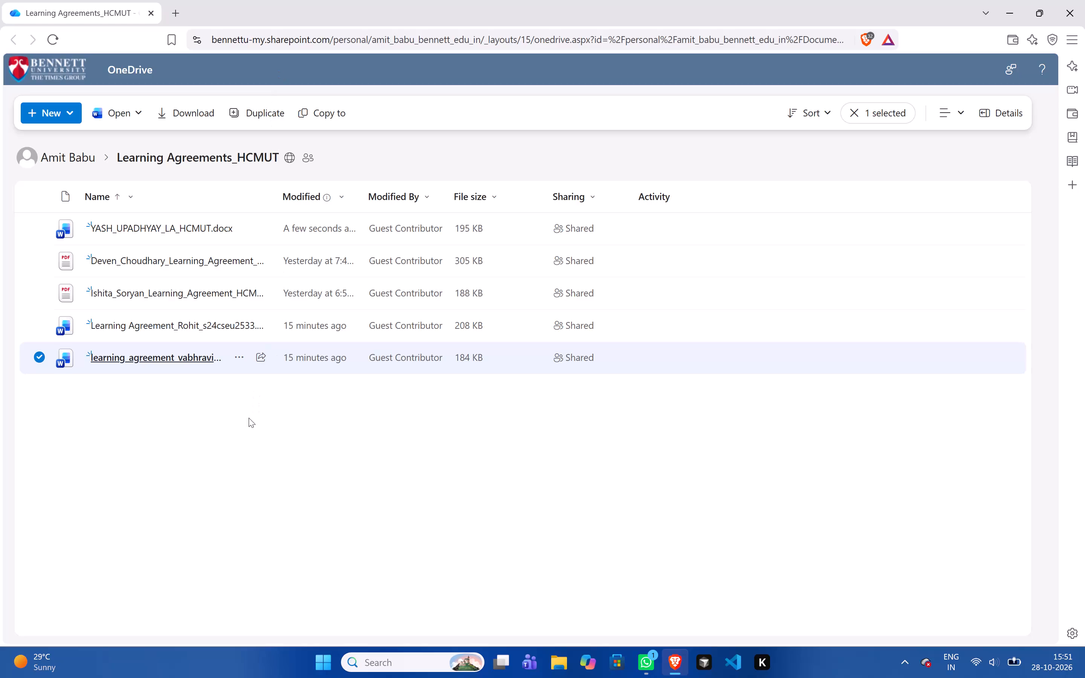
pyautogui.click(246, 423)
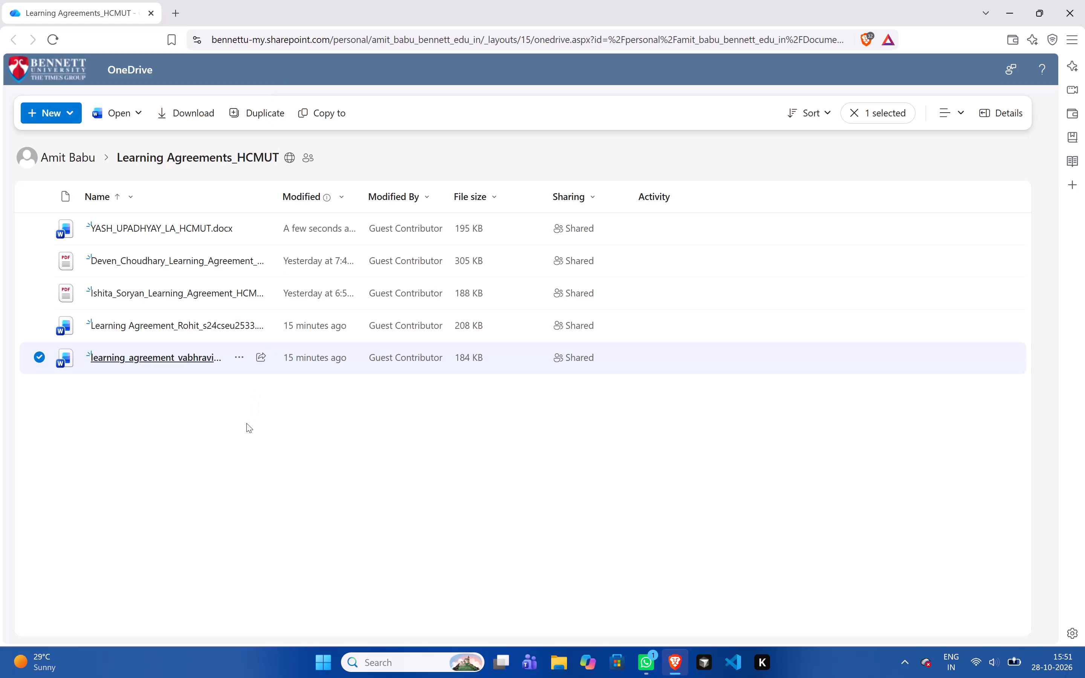
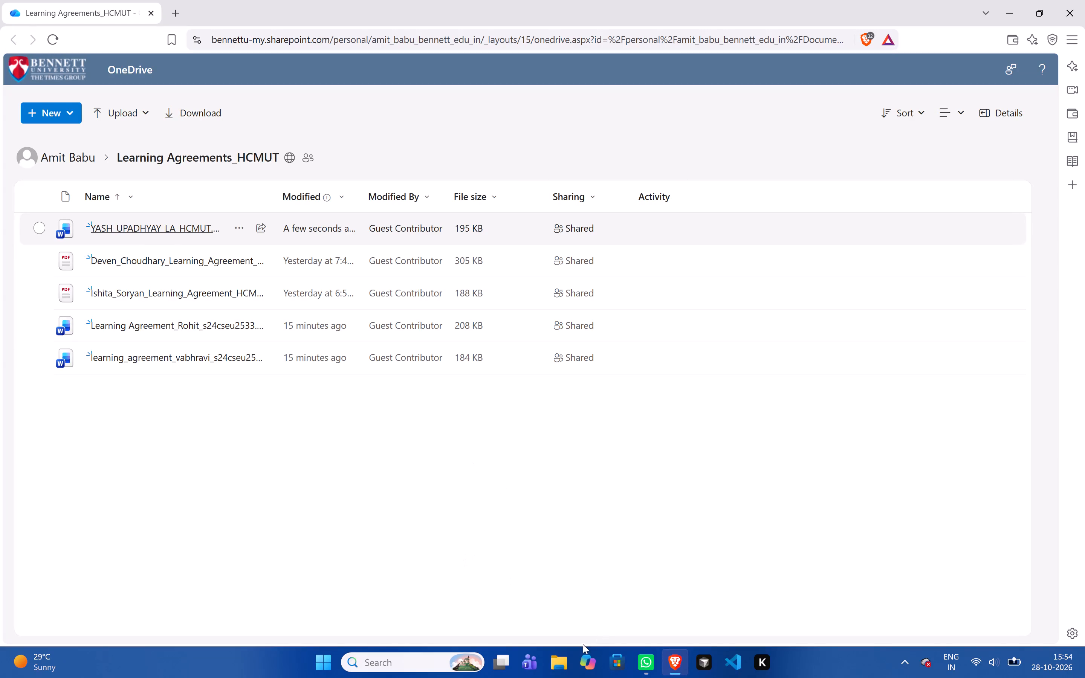
# Switch to File Explorer and open the local _LA_HCMUT Word document stored in the Videos folder.
pyautogui.click(561, 670)
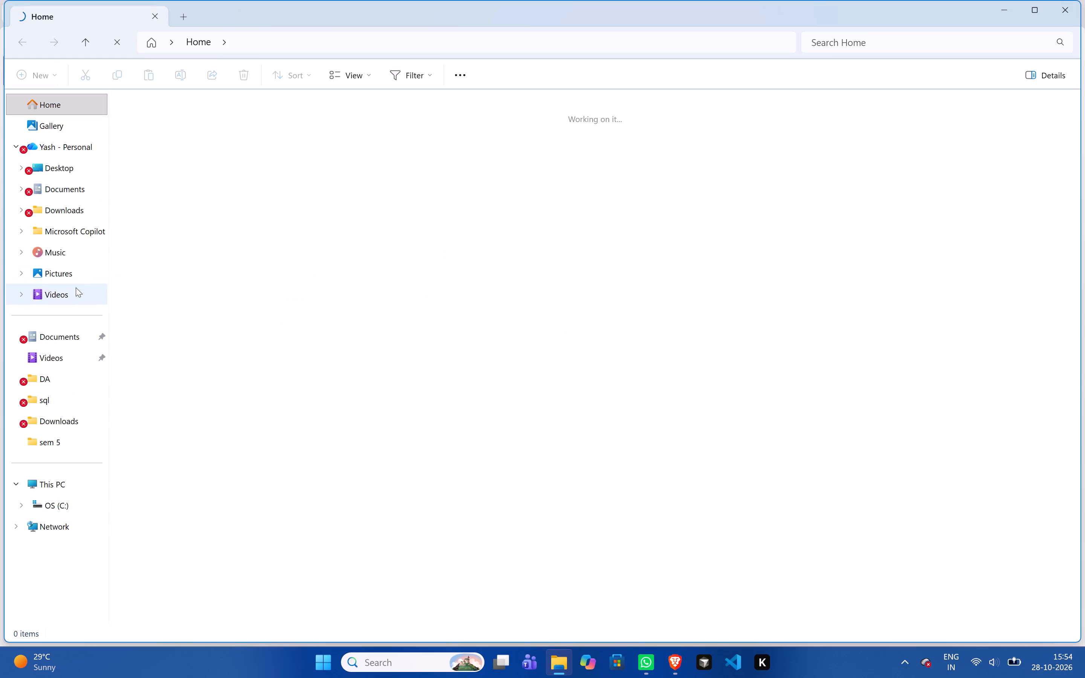
pyautogui.click(76, 291)
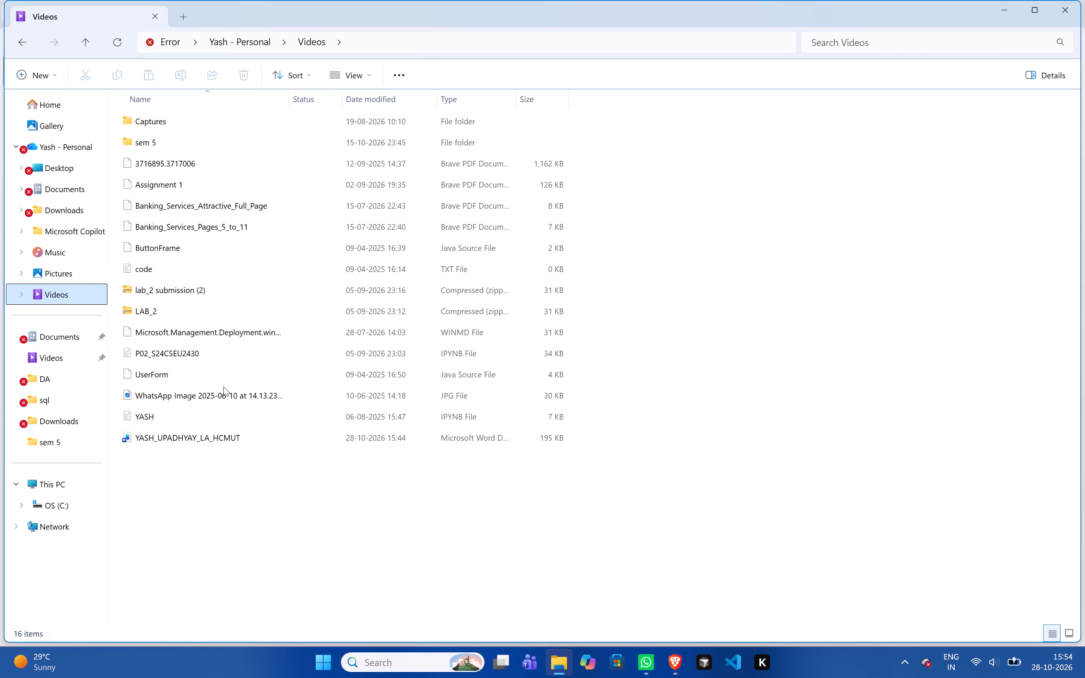
pyautogui.doubleClick(223, 435)
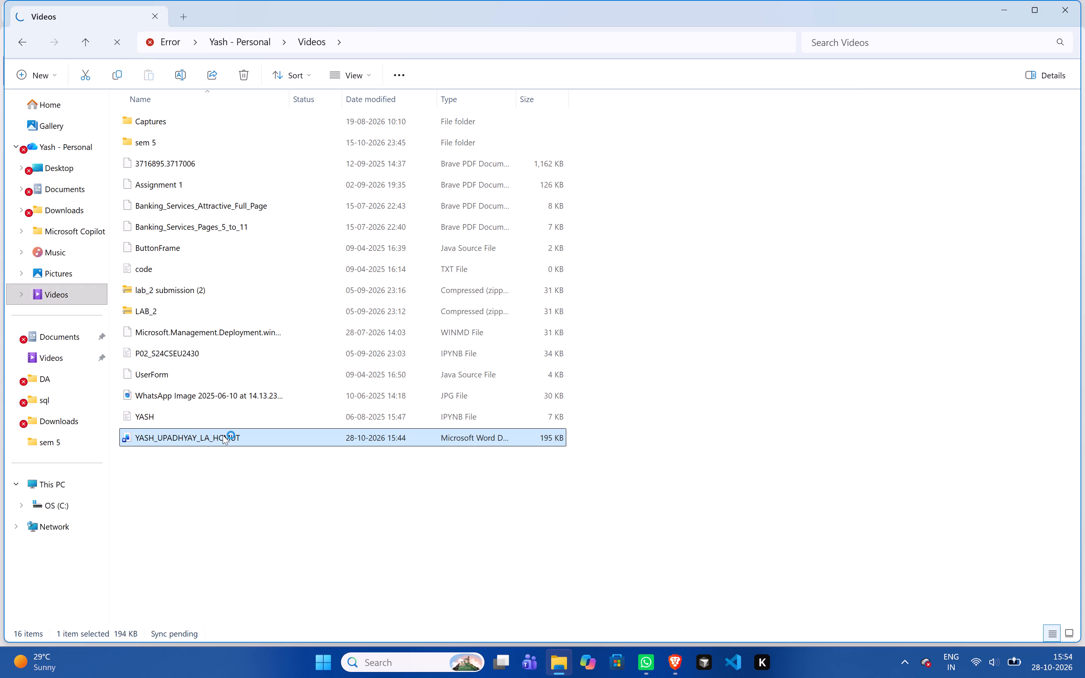
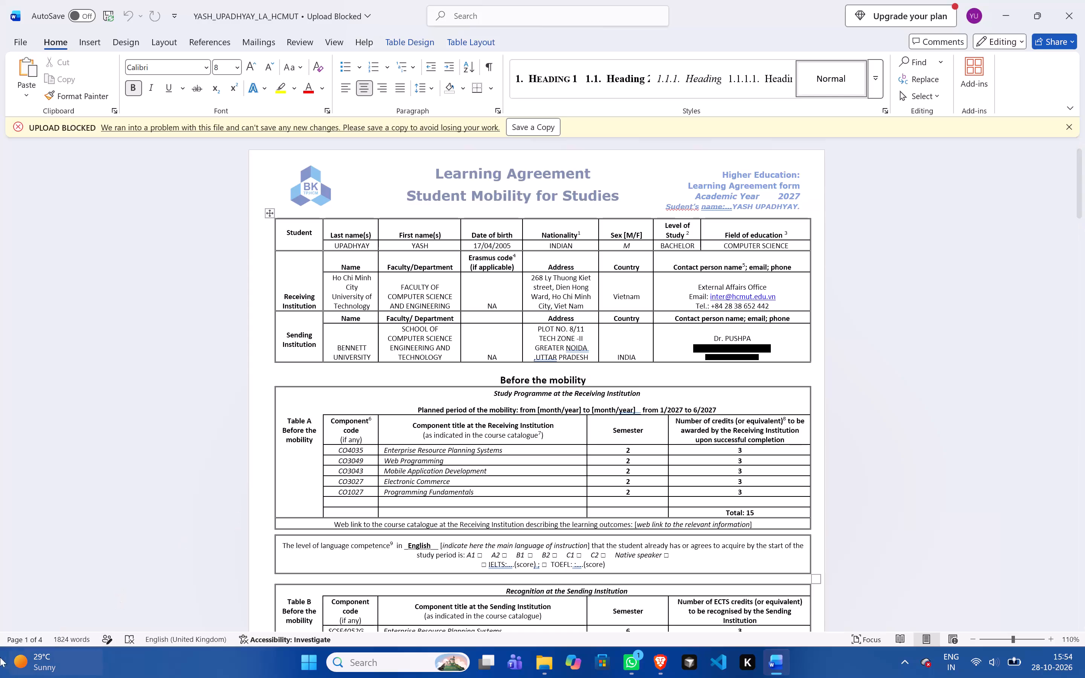
# Set the text wrapping of the student's signature picture in the Commitment table to In Front of Text.
pyautogui.scroll(-2, 537, 418)
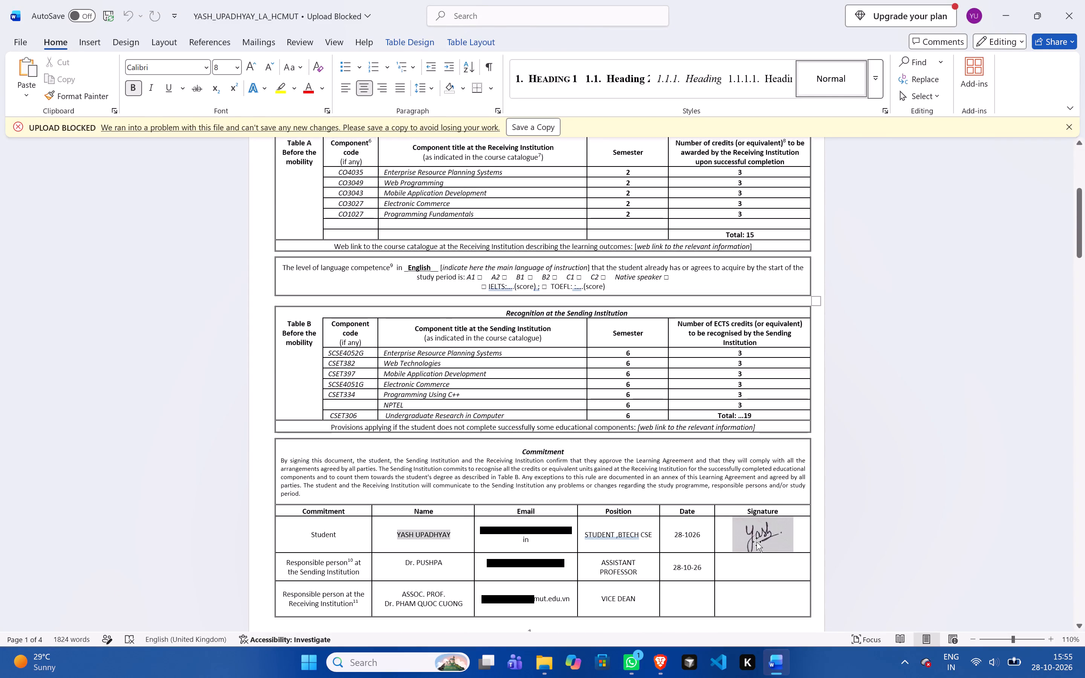
pyautogui.click(757, 541)
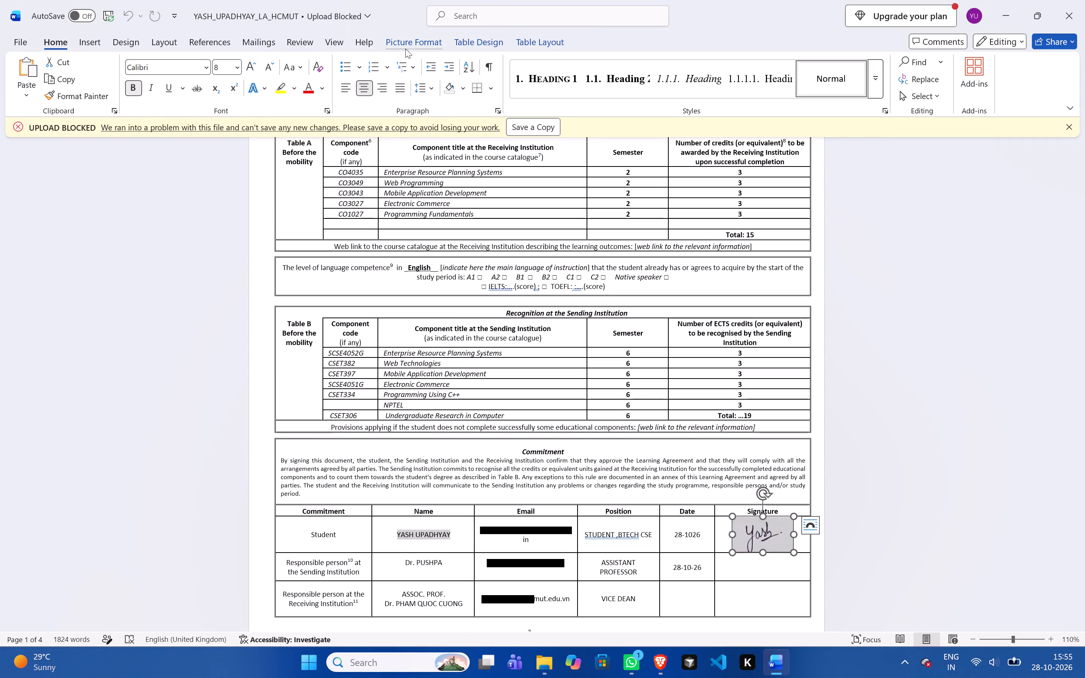
pyautogui.click(400, 44)
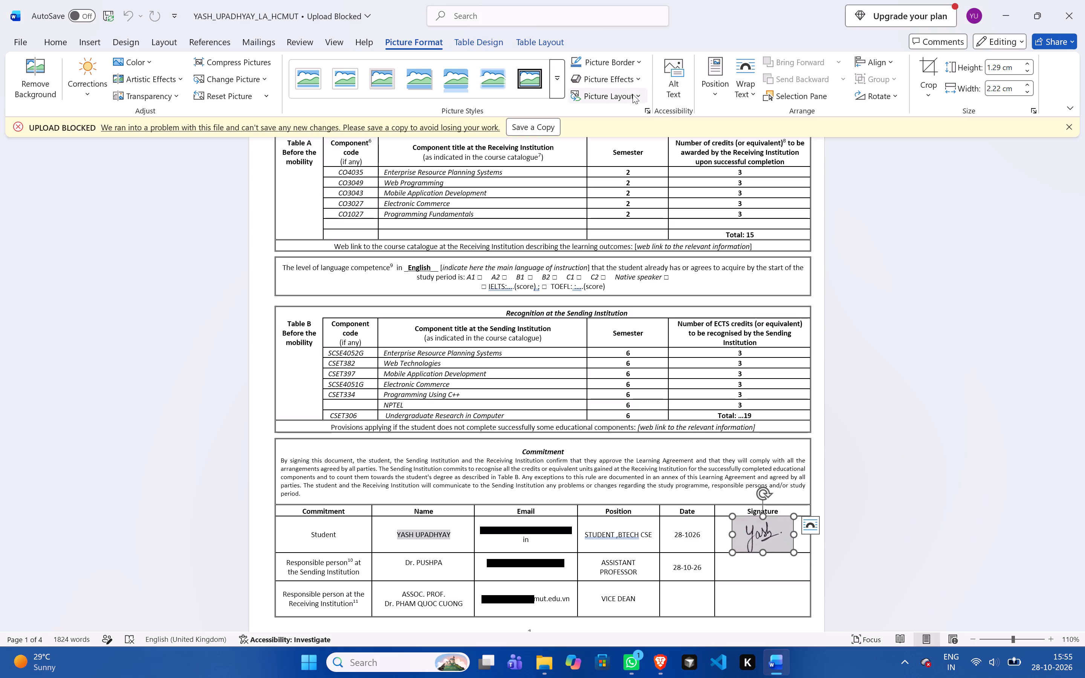
pyautogui.click(751, 94)
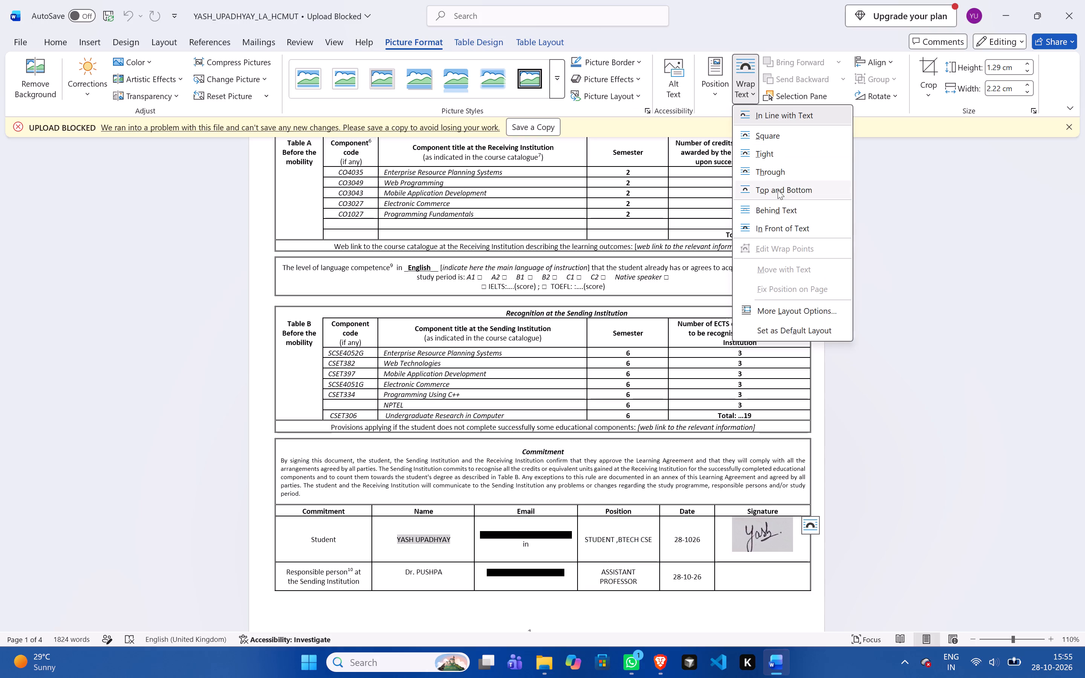
pyautogui.click(783, 226)
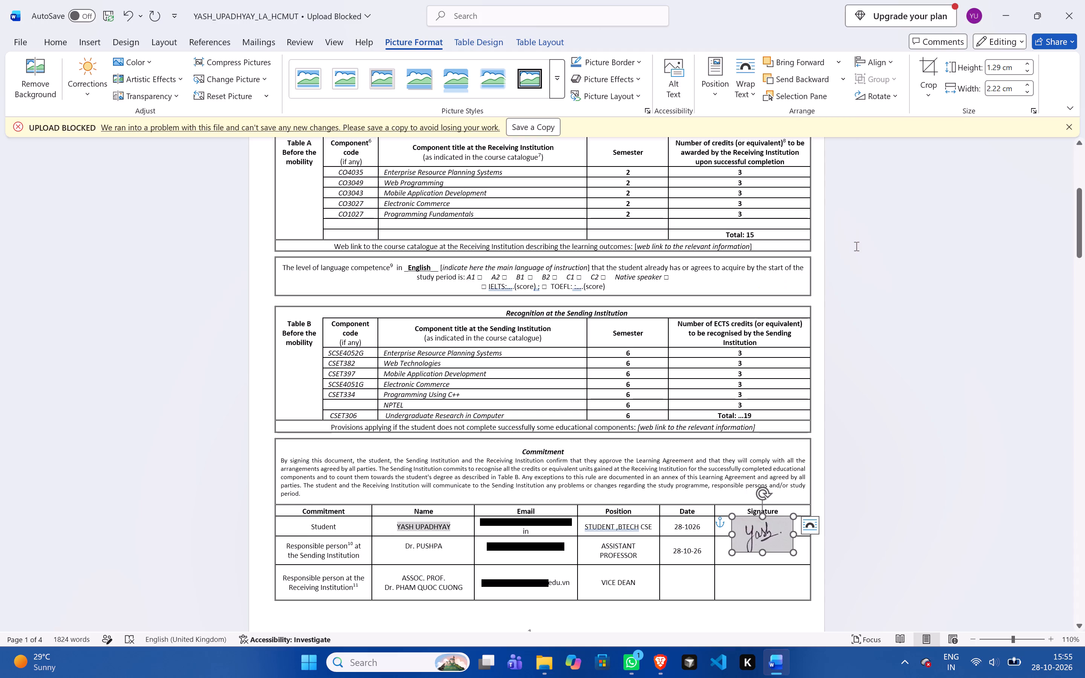
pyautogui.click(937, 350)
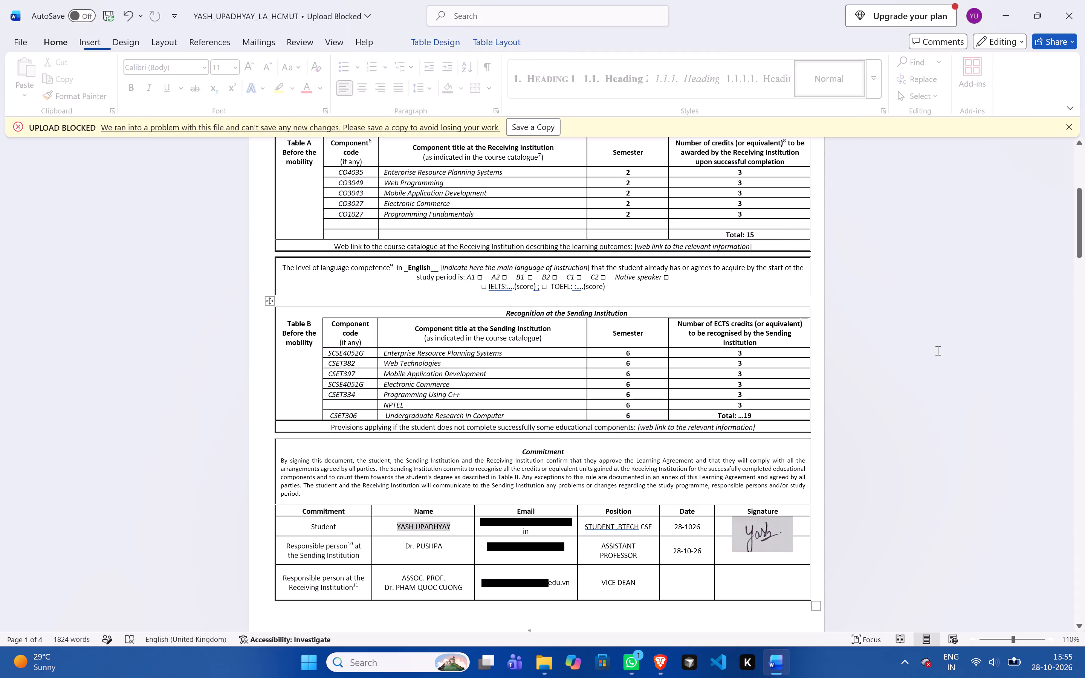
# Shrink the student's signature picture to about 0.61 cm high by 1.06 cm wide so it fits its cell.
pyautogui.click(785, 527)
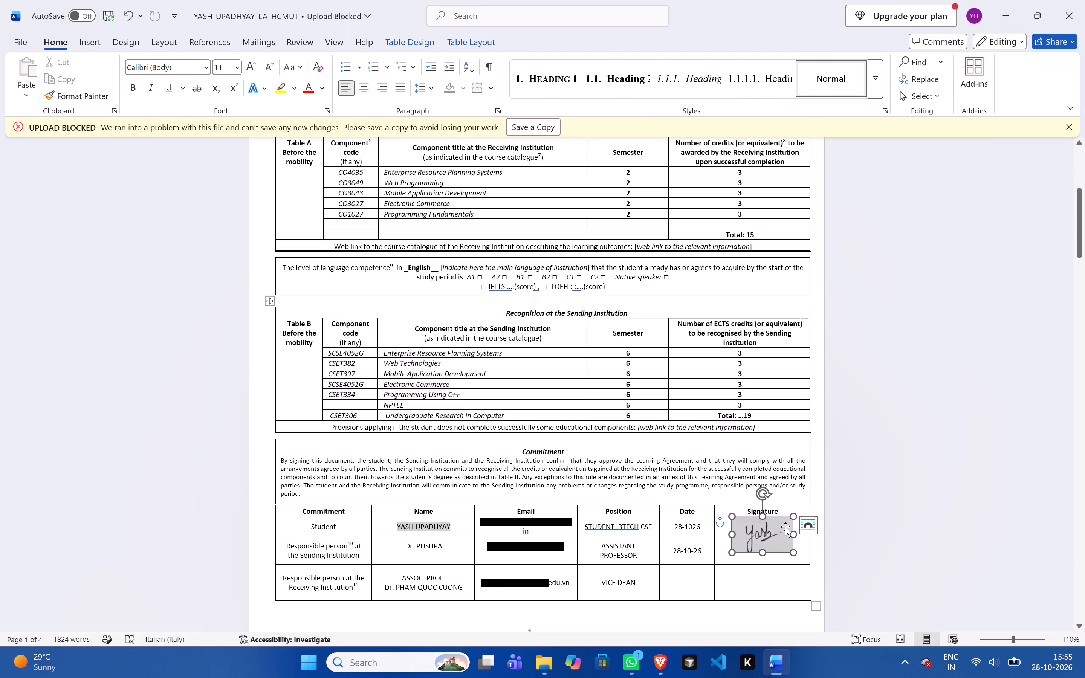
pyautogui.moveTo(794, 553); pyautogui.dragTo(777, 536)
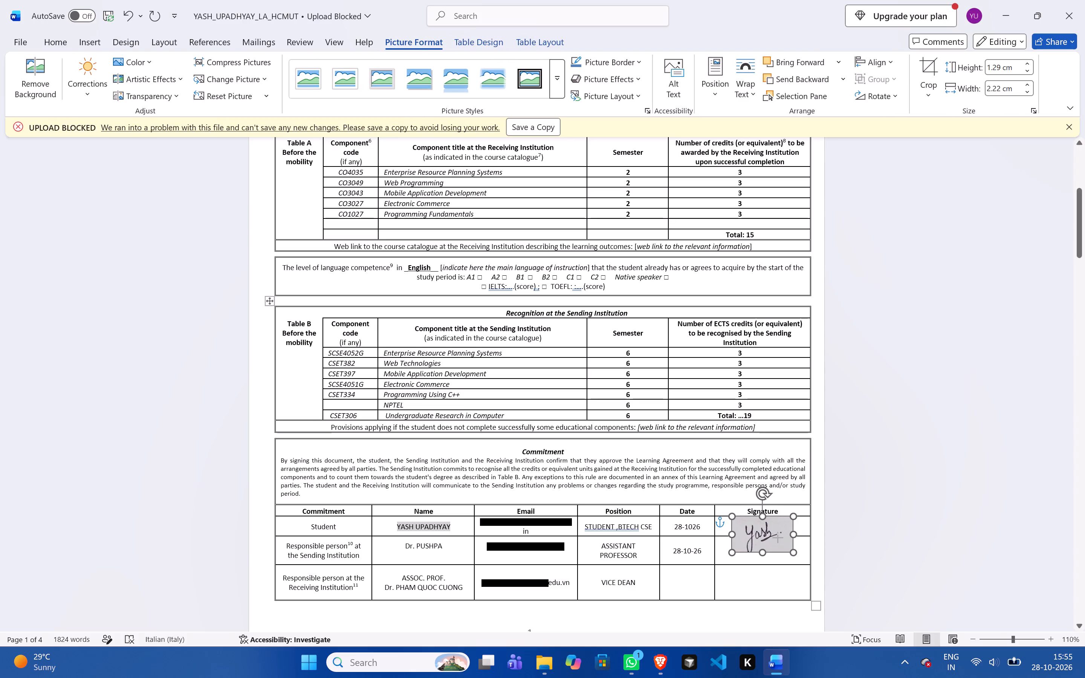
pyautogui.moveTo(777, 536); pyautogui.dragTo(771, 529)
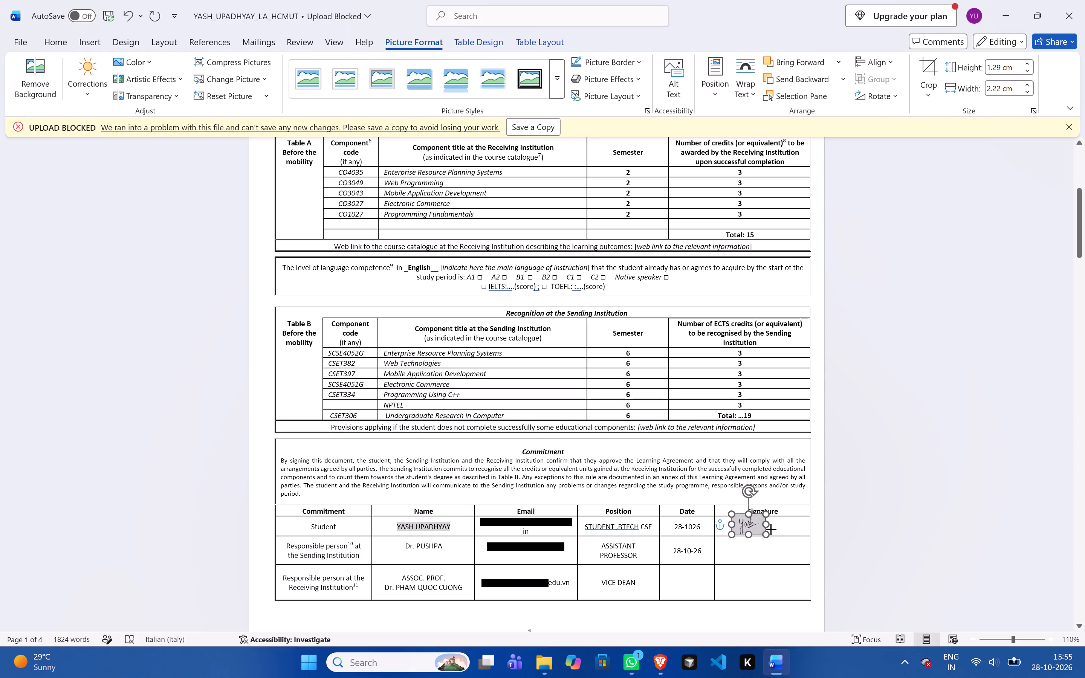
pyautogui.moveTo(771, 529); pyautogui.dragTo(761, 525)
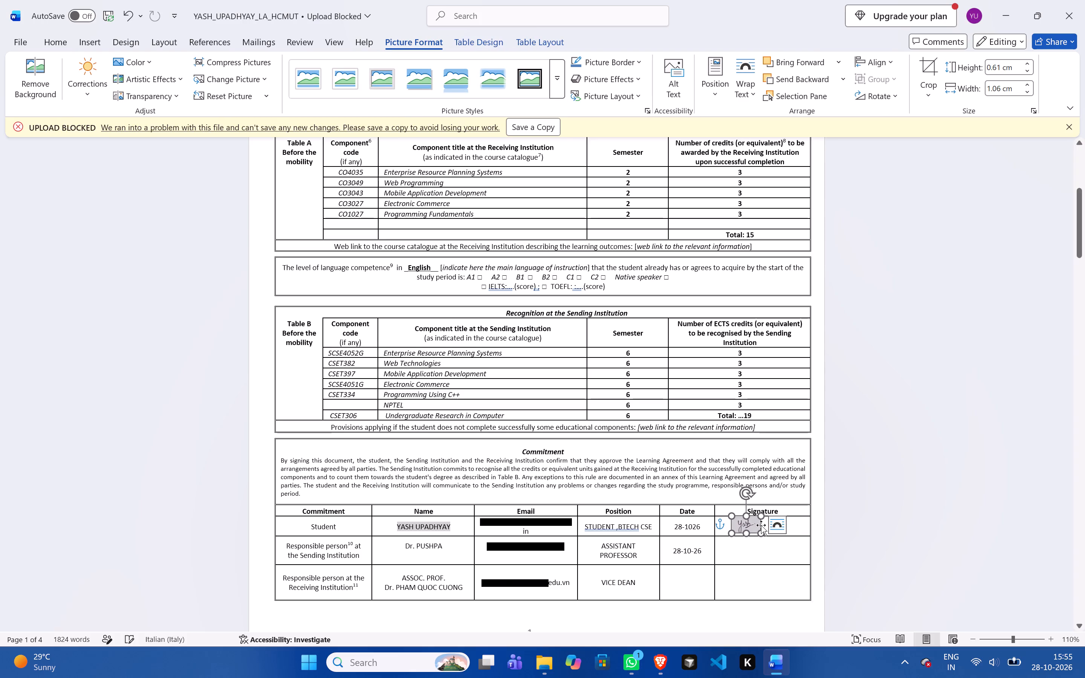
pyautogui.click(947, 495)
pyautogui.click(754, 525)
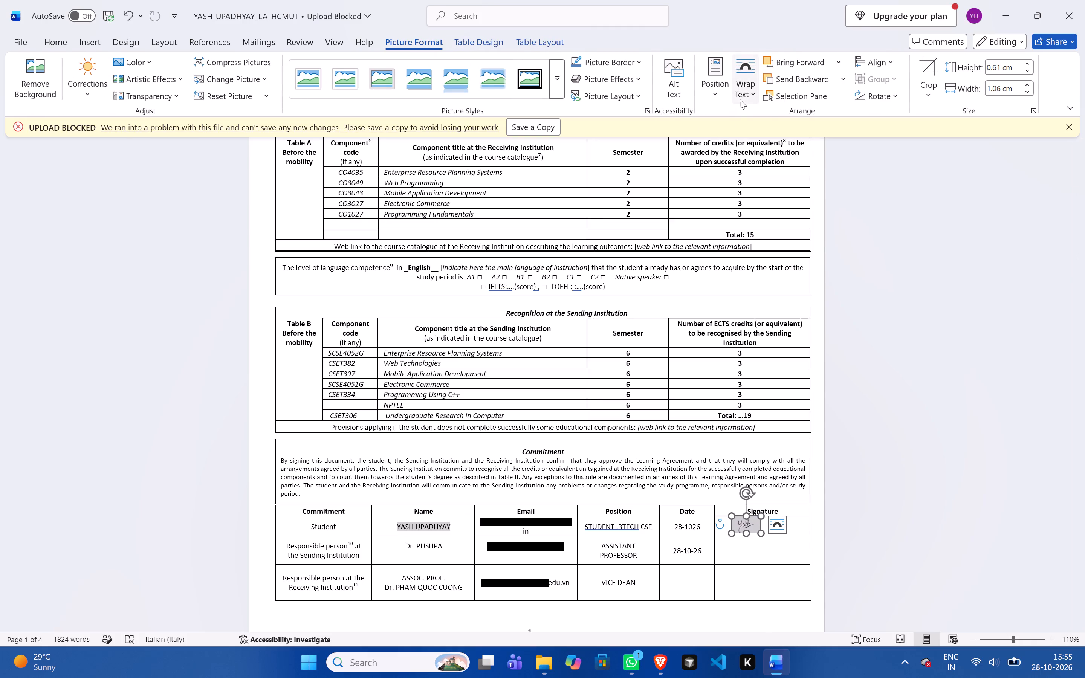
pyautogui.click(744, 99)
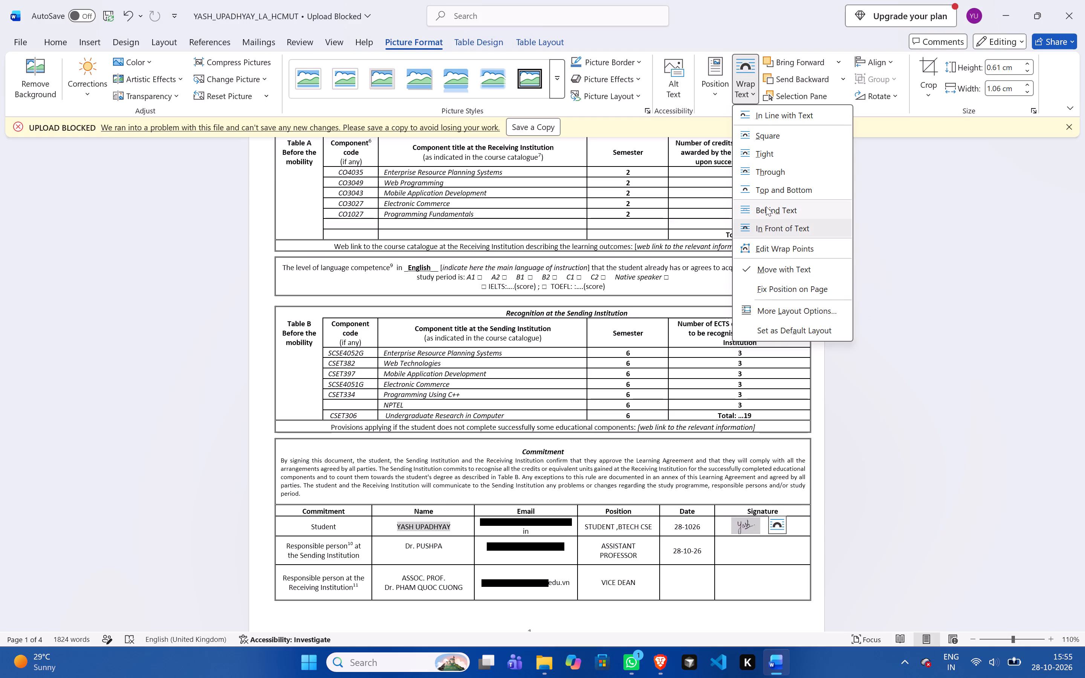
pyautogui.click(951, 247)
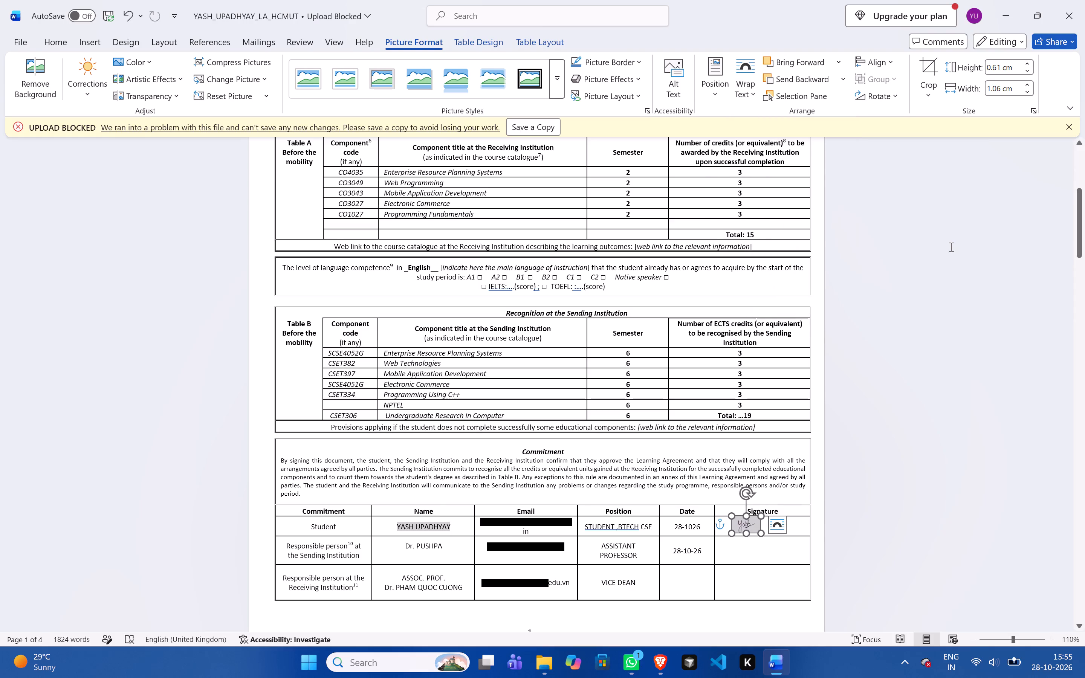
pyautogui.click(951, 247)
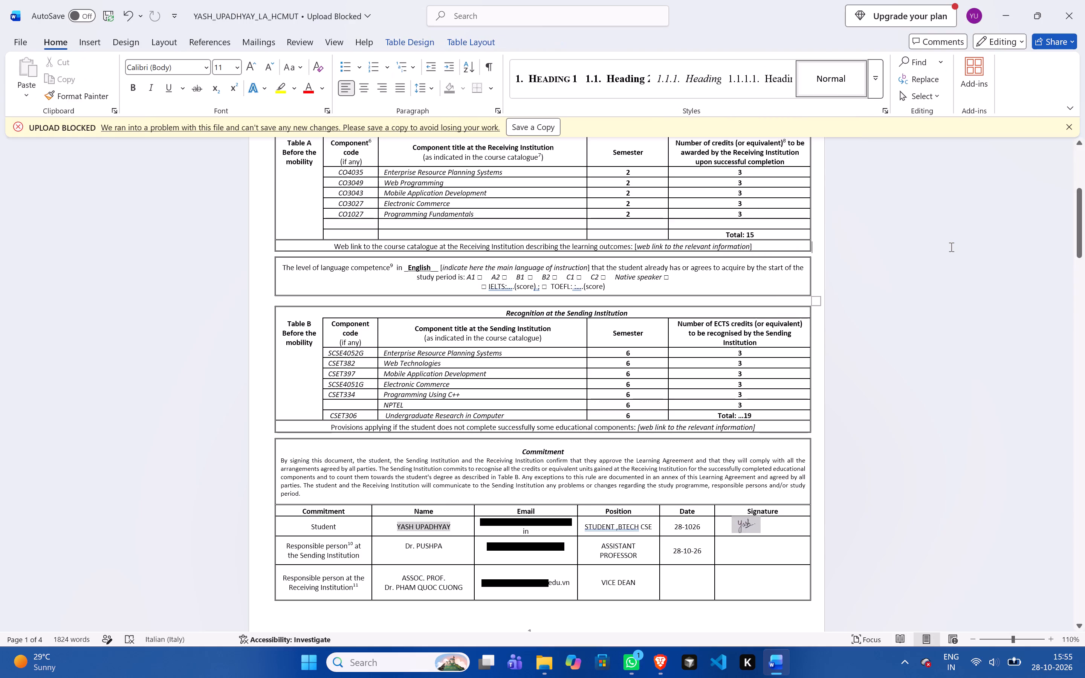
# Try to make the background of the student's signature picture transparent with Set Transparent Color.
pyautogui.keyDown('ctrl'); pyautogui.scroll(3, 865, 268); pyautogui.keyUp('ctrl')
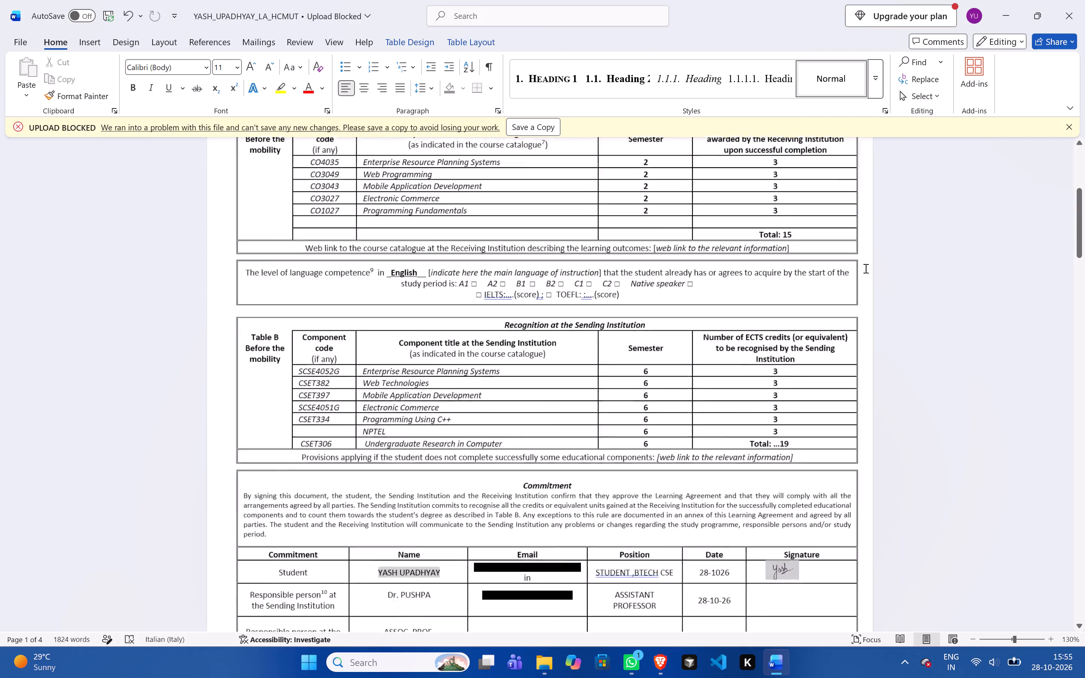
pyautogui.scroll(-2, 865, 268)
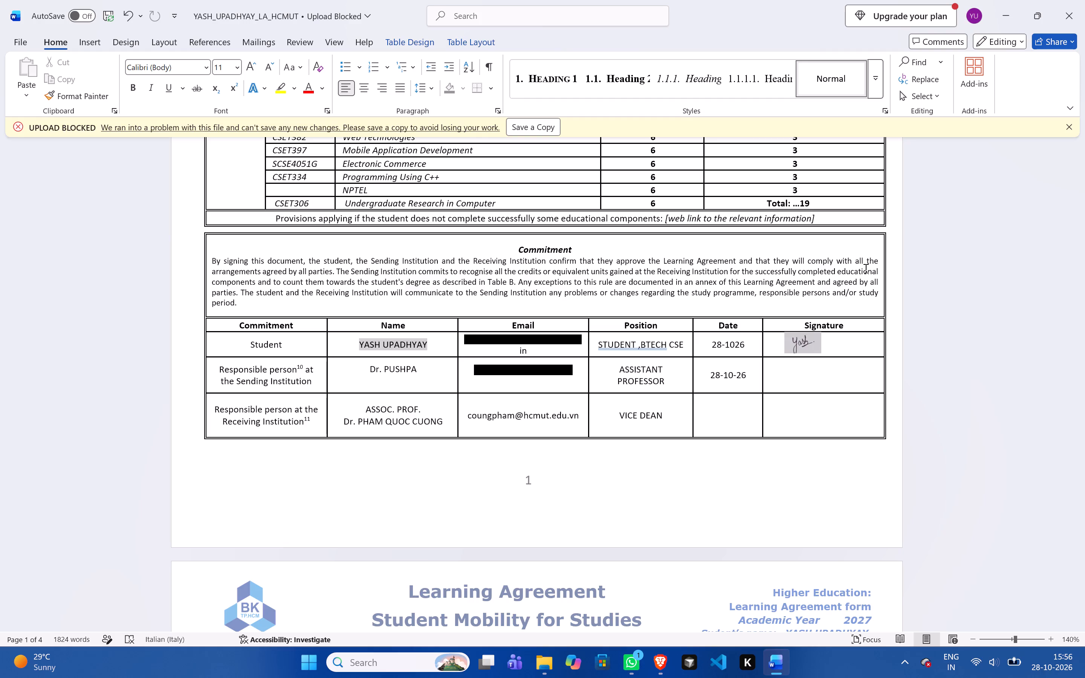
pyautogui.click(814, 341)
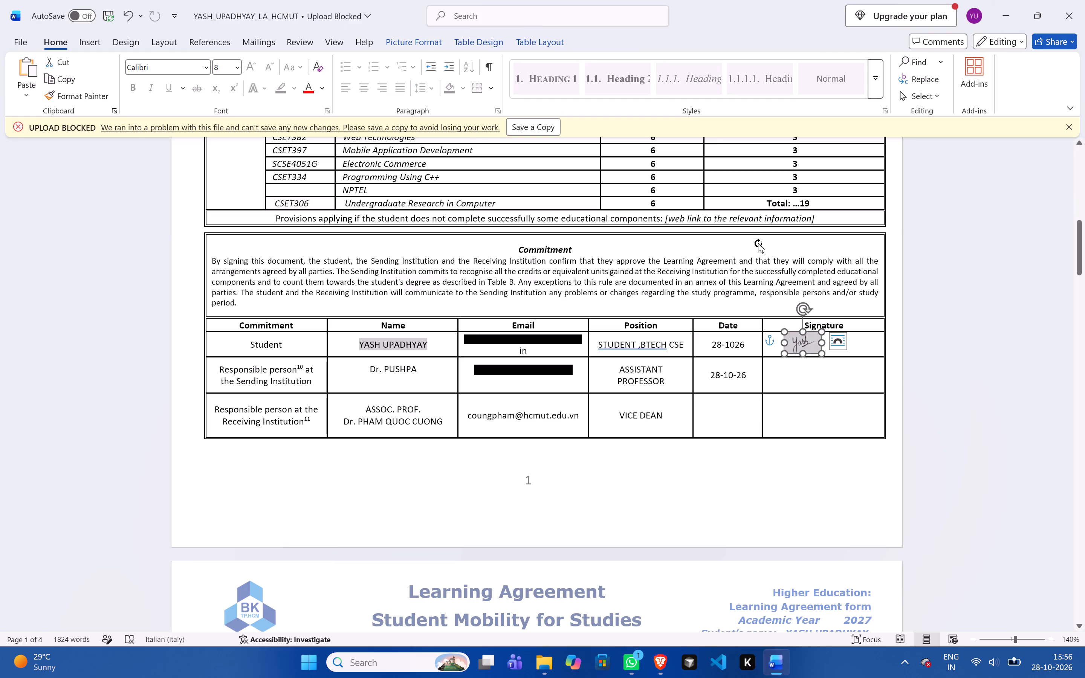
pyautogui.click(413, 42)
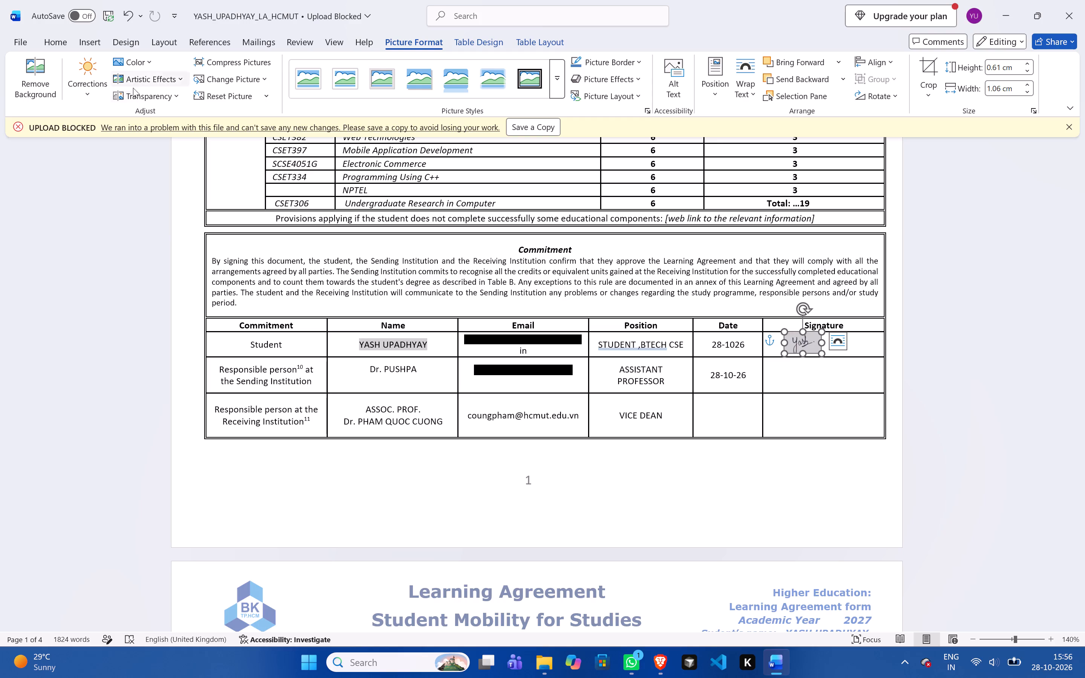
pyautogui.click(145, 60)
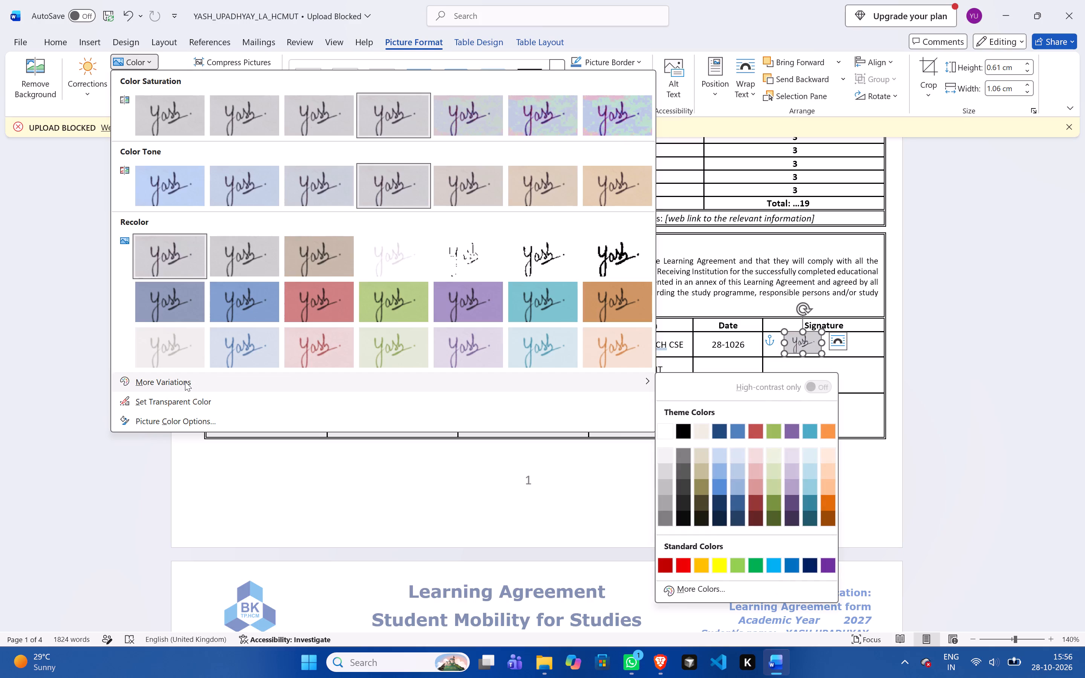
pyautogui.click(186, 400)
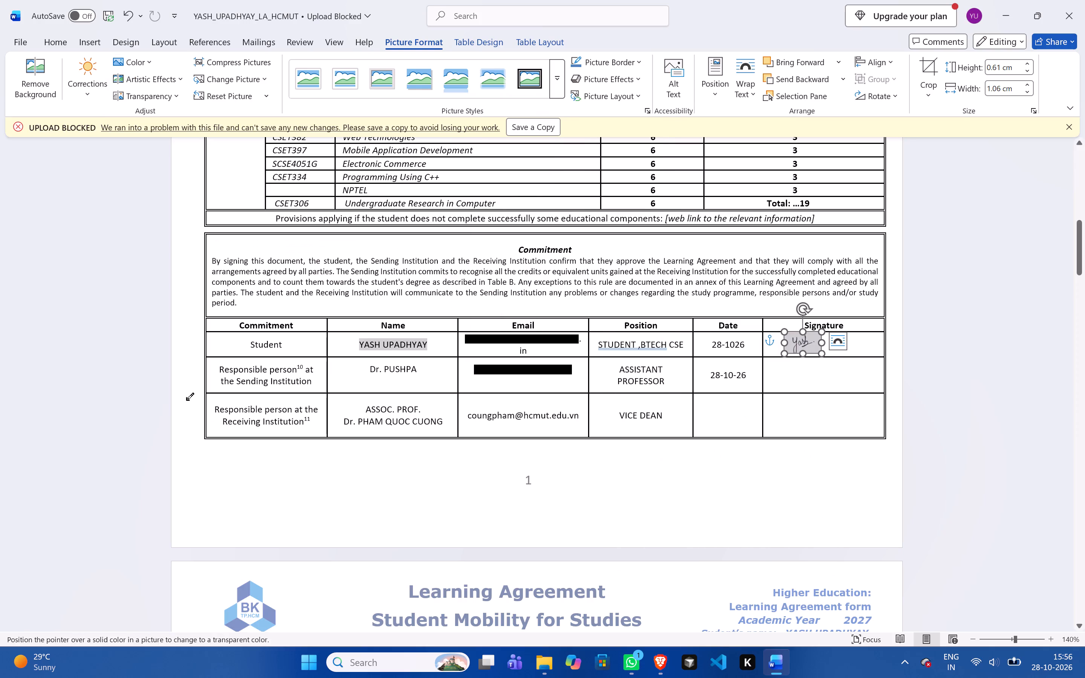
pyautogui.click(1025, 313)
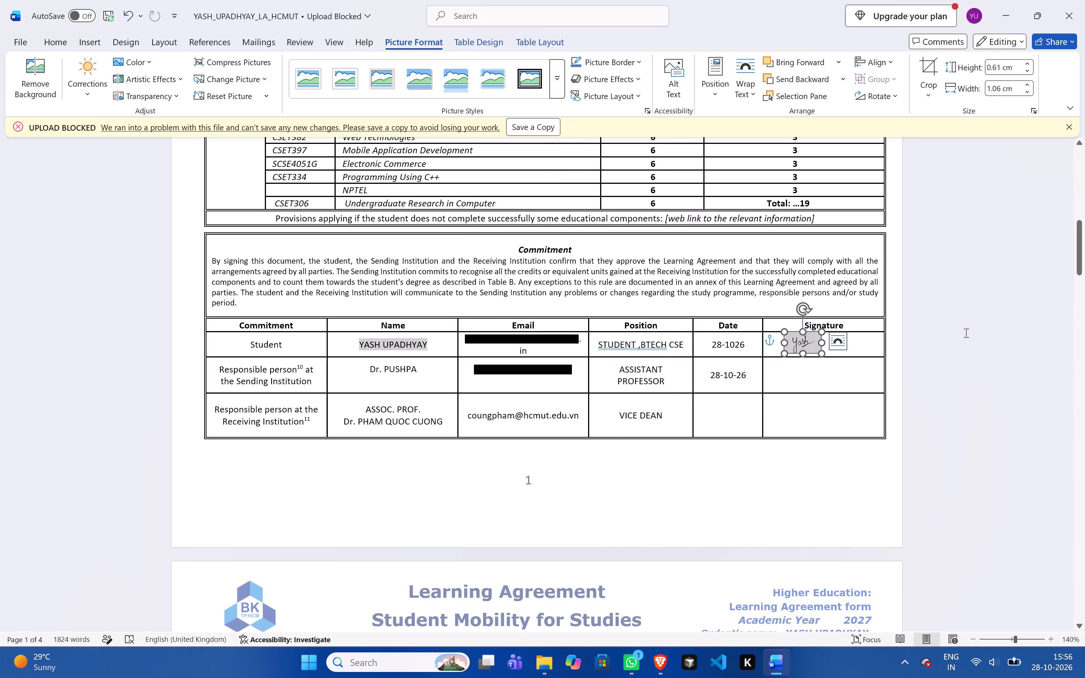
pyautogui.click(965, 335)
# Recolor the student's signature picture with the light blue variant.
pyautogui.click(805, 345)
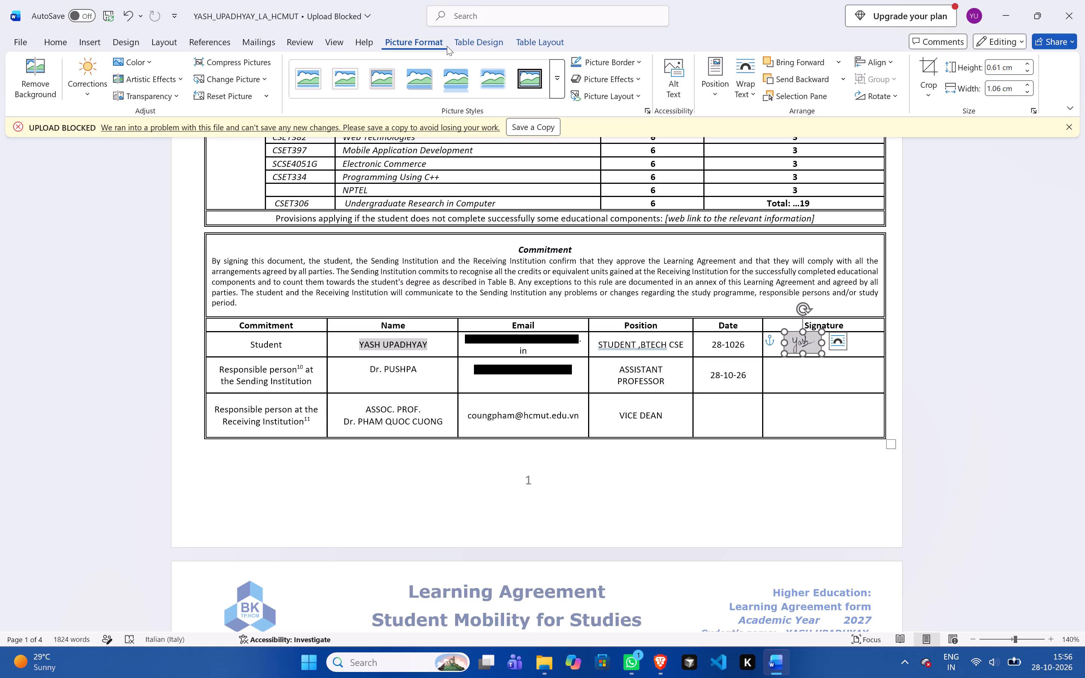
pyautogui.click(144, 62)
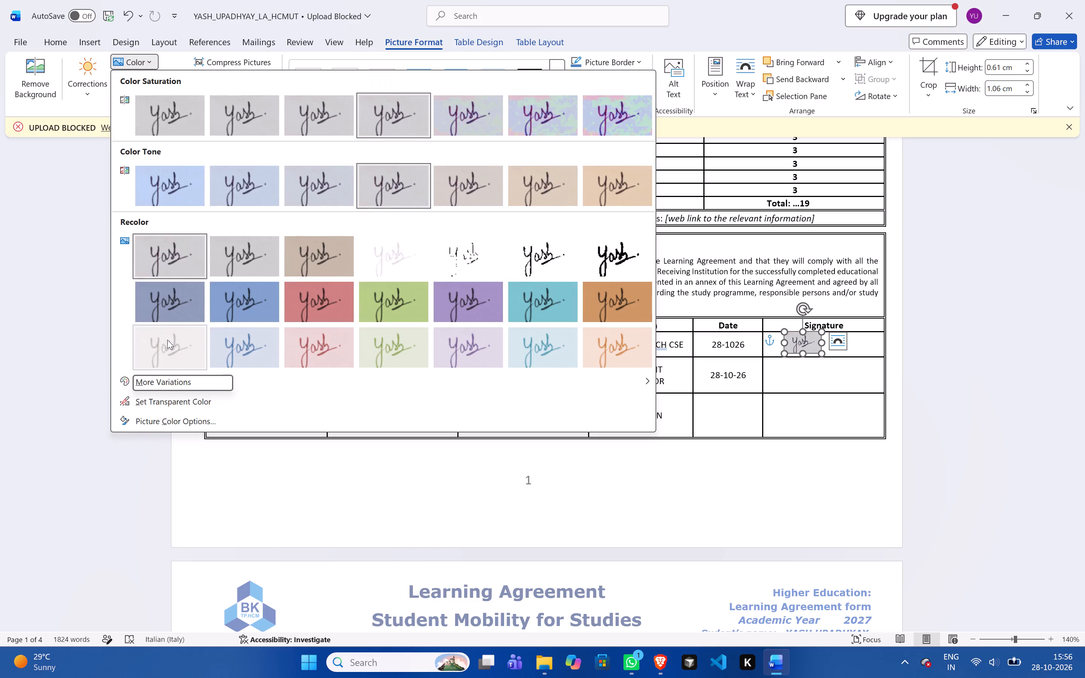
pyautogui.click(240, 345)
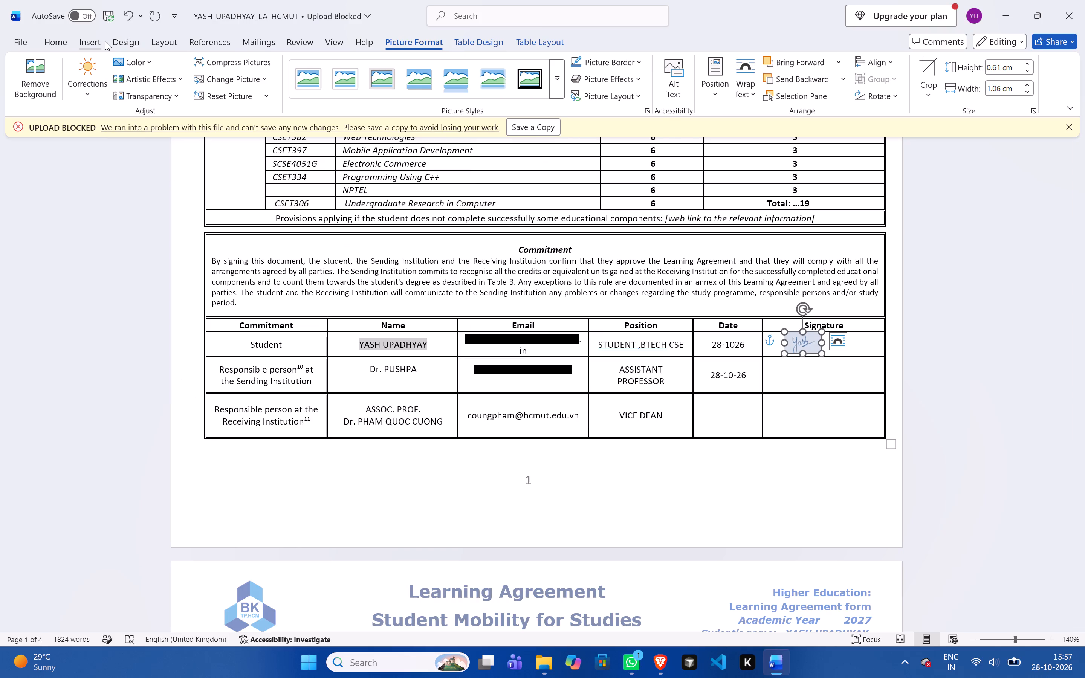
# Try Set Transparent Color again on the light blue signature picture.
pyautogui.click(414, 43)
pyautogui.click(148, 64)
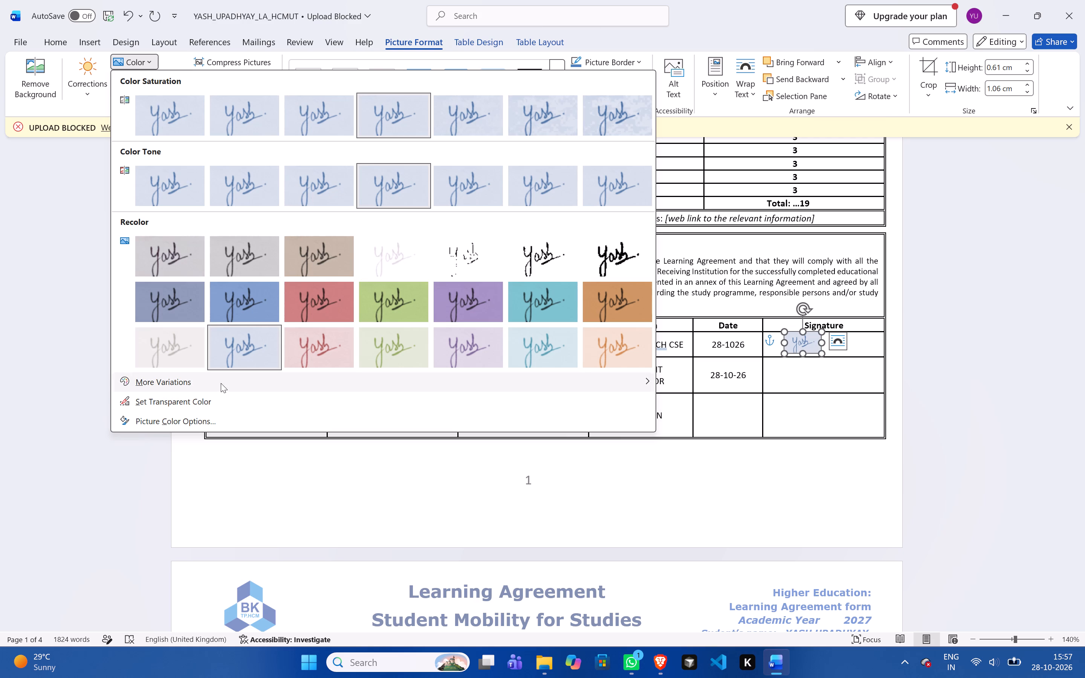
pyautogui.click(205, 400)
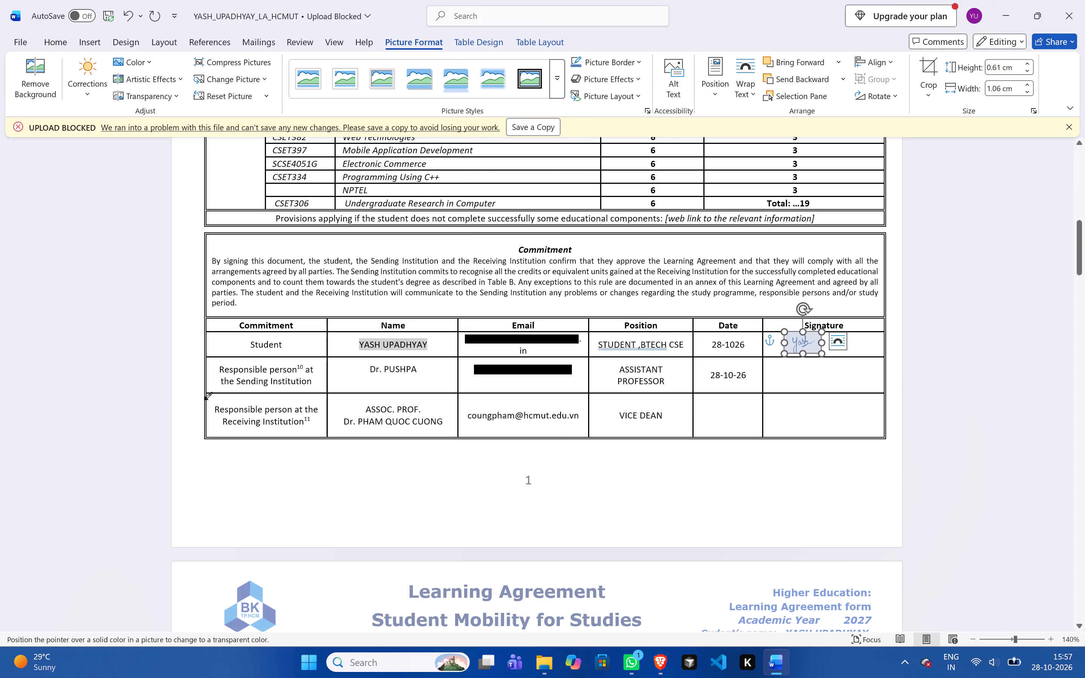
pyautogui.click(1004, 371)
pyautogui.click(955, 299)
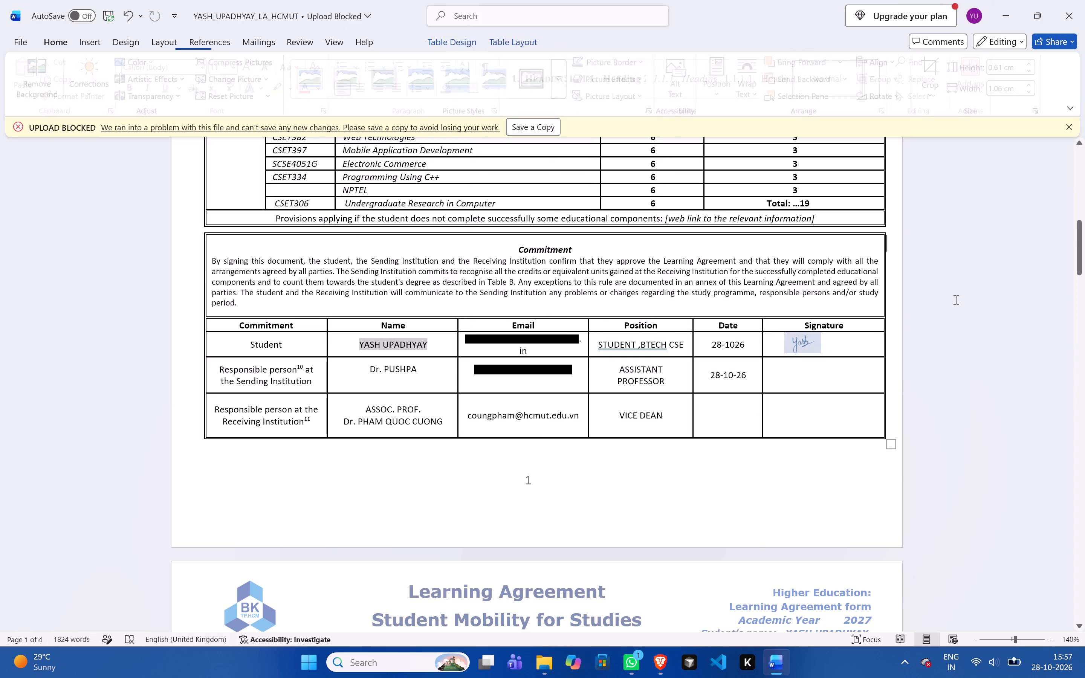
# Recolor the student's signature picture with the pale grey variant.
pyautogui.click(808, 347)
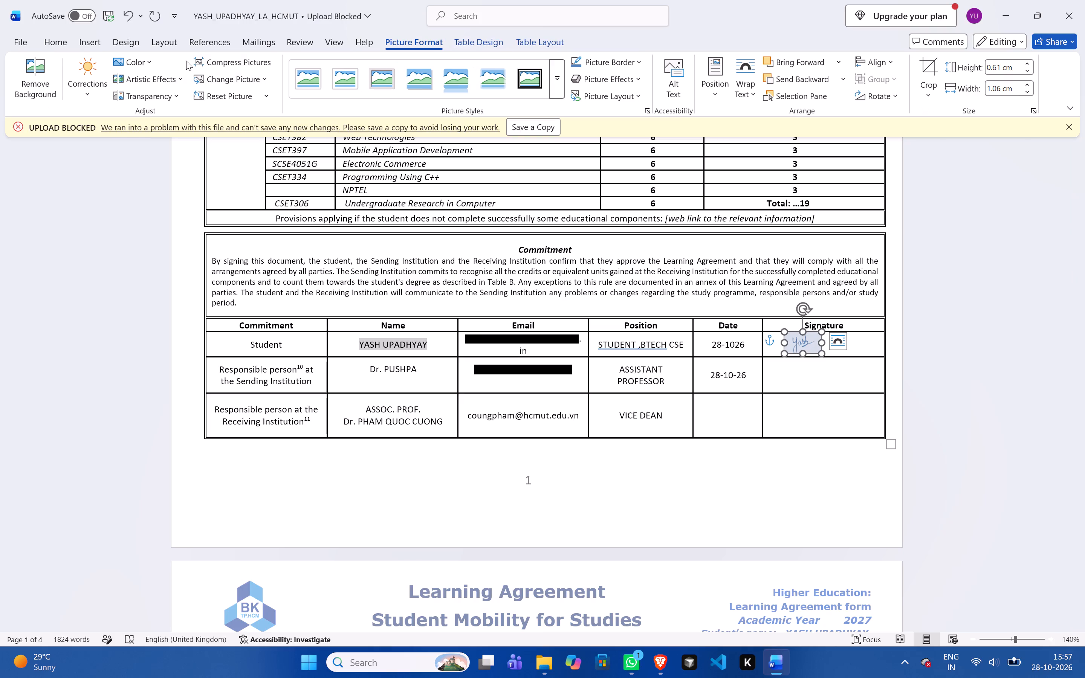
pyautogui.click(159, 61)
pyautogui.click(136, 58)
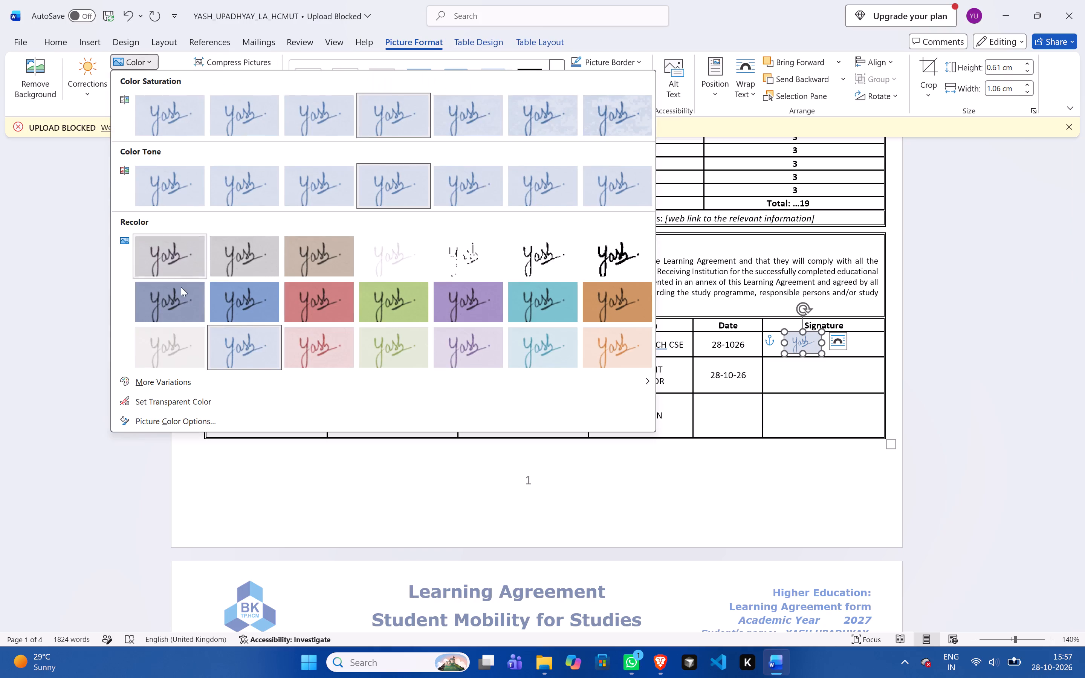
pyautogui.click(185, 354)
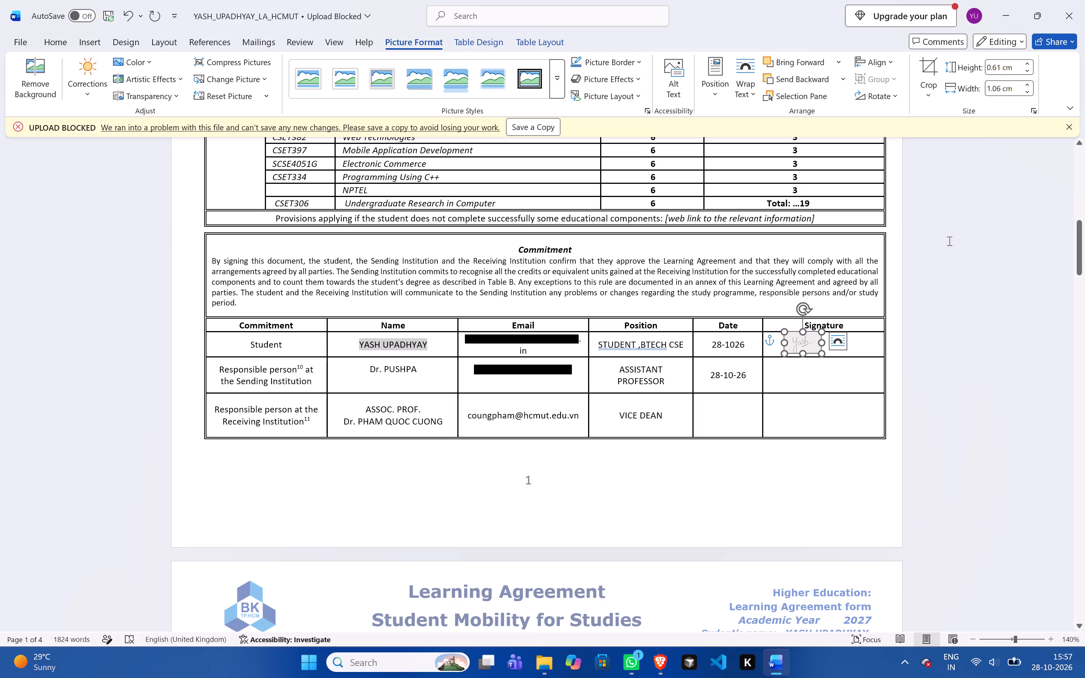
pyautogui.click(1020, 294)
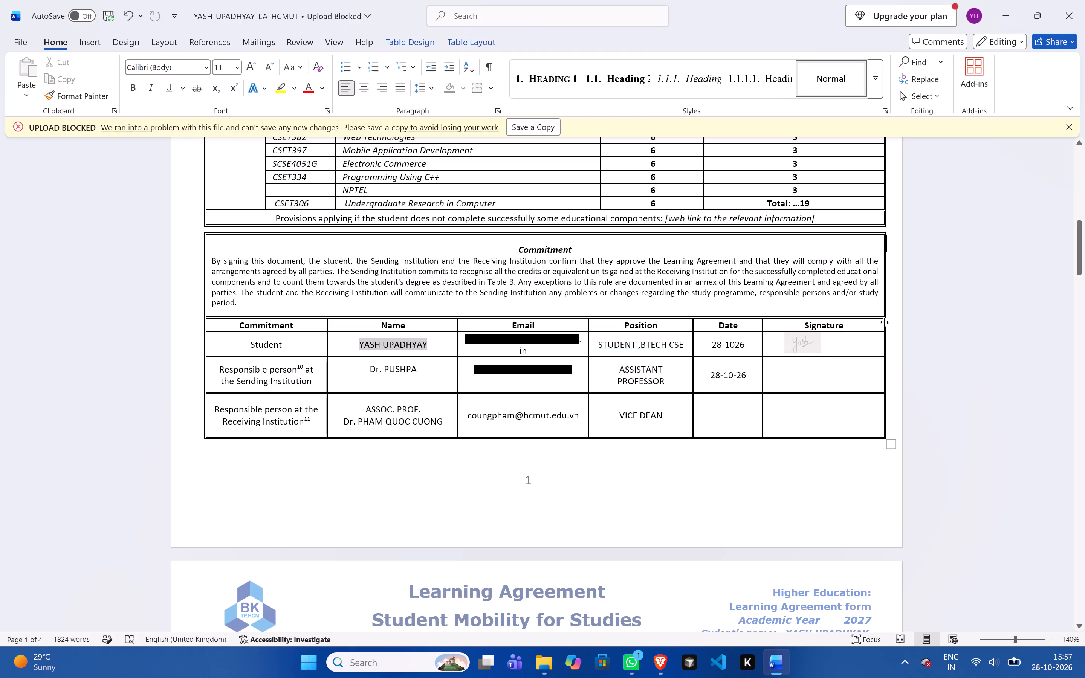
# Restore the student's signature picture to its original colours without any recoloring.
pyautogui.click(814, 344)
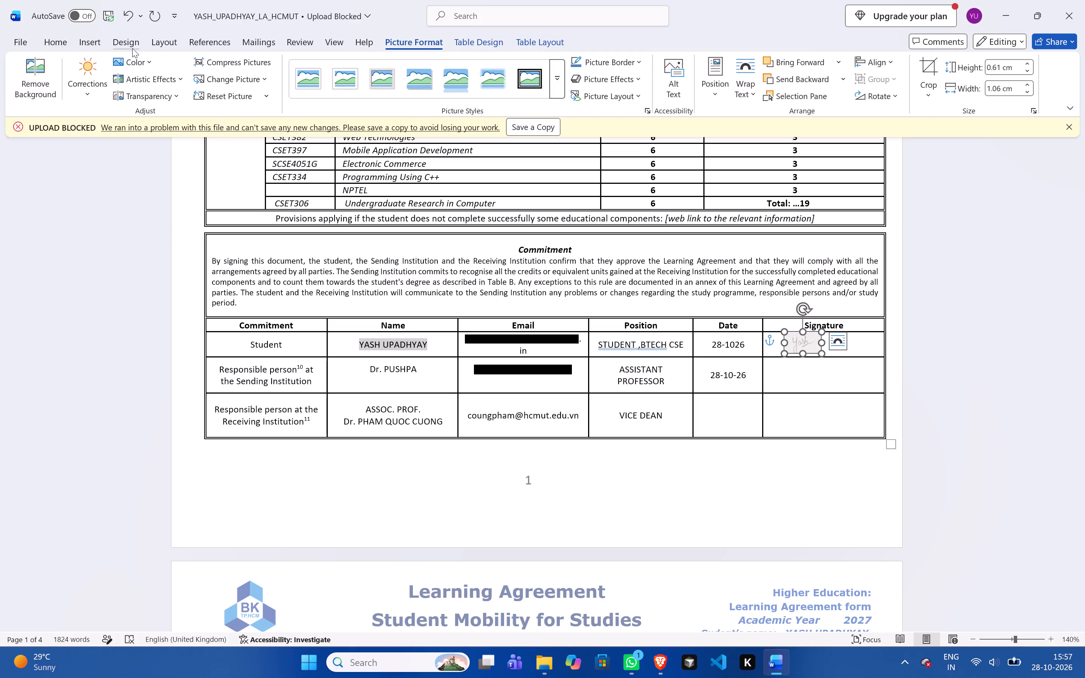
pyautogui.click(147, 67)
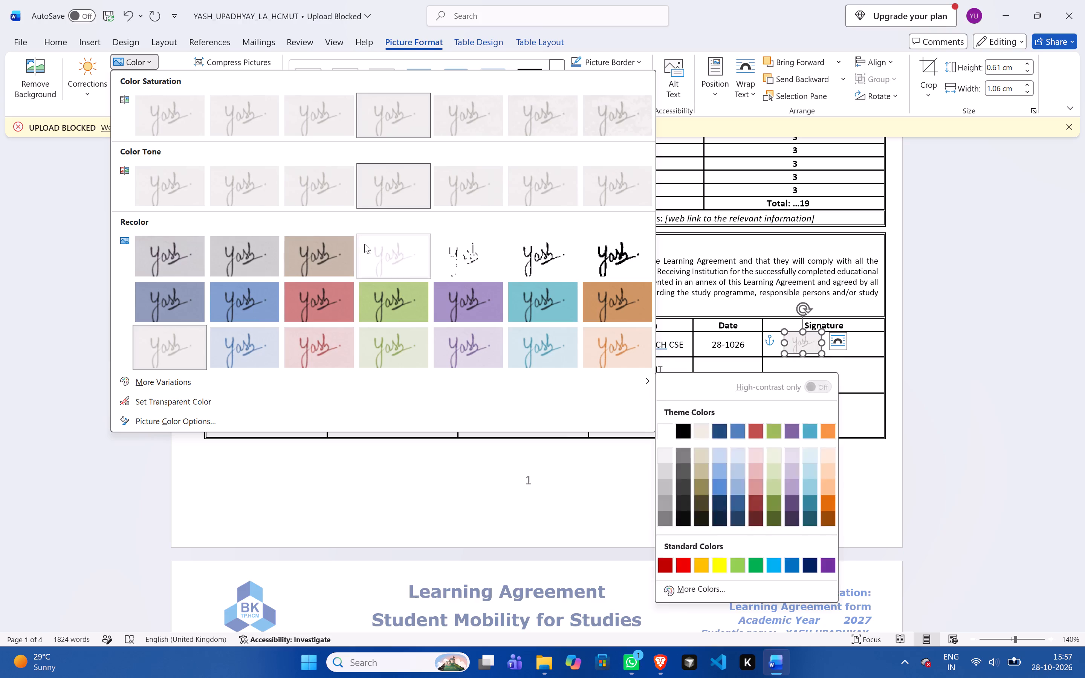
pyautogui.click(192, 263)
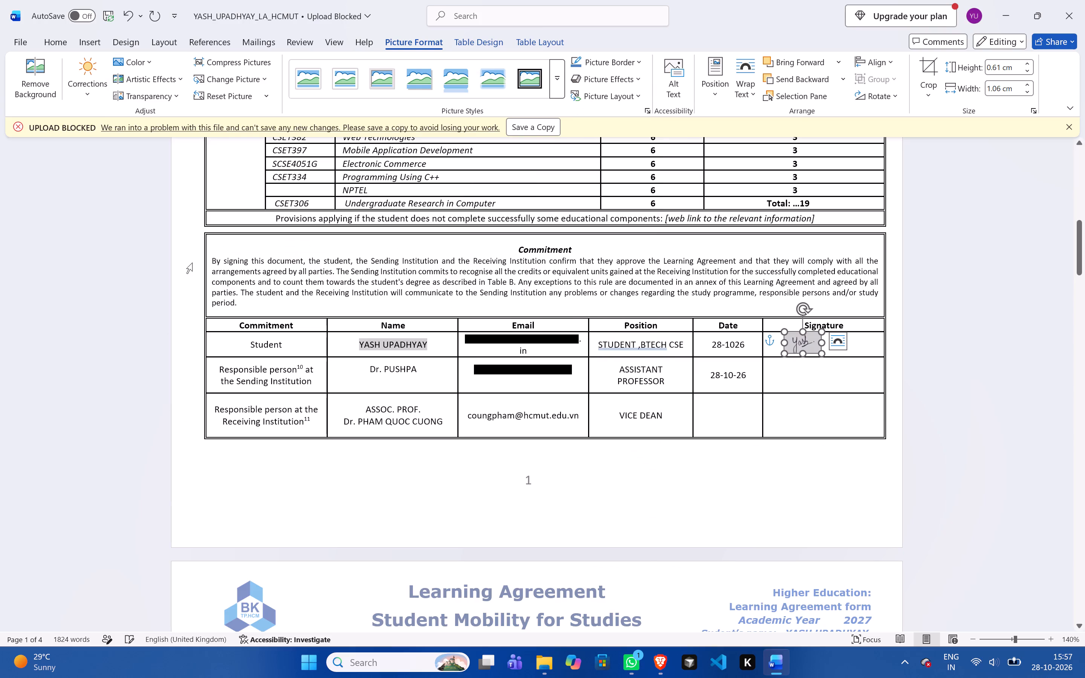
# Set the colour saturation of the student's signature picture to 0% in the picture colour options.
pyautogui.click(931, 332)
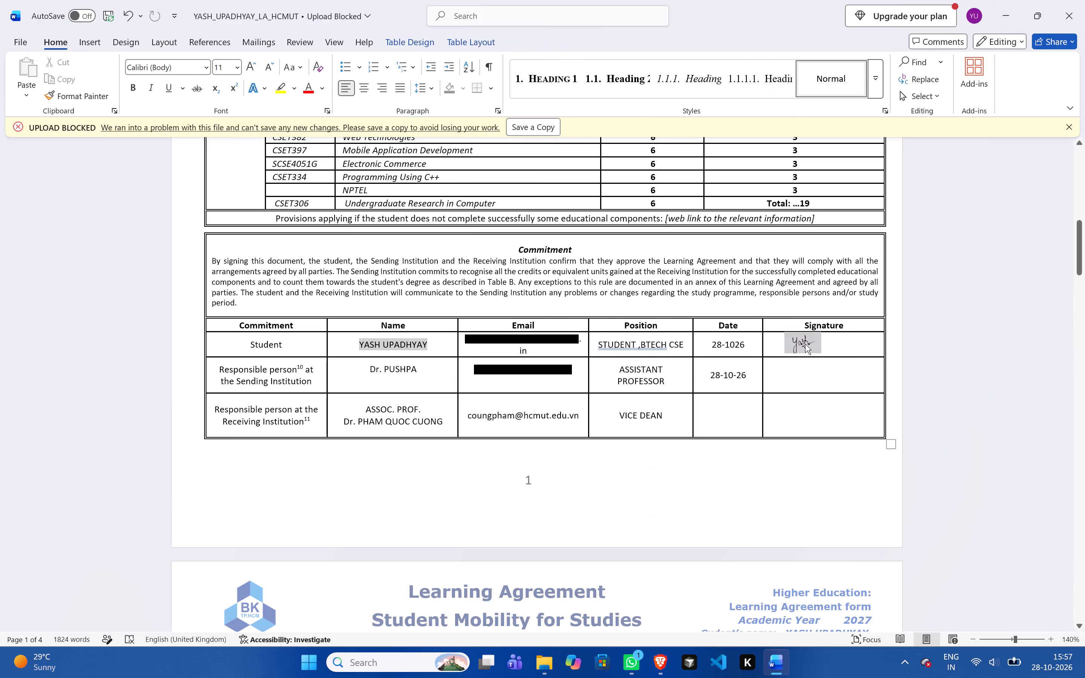
pyautogui.click(805, 344)
pyautogui.click(154, 60)
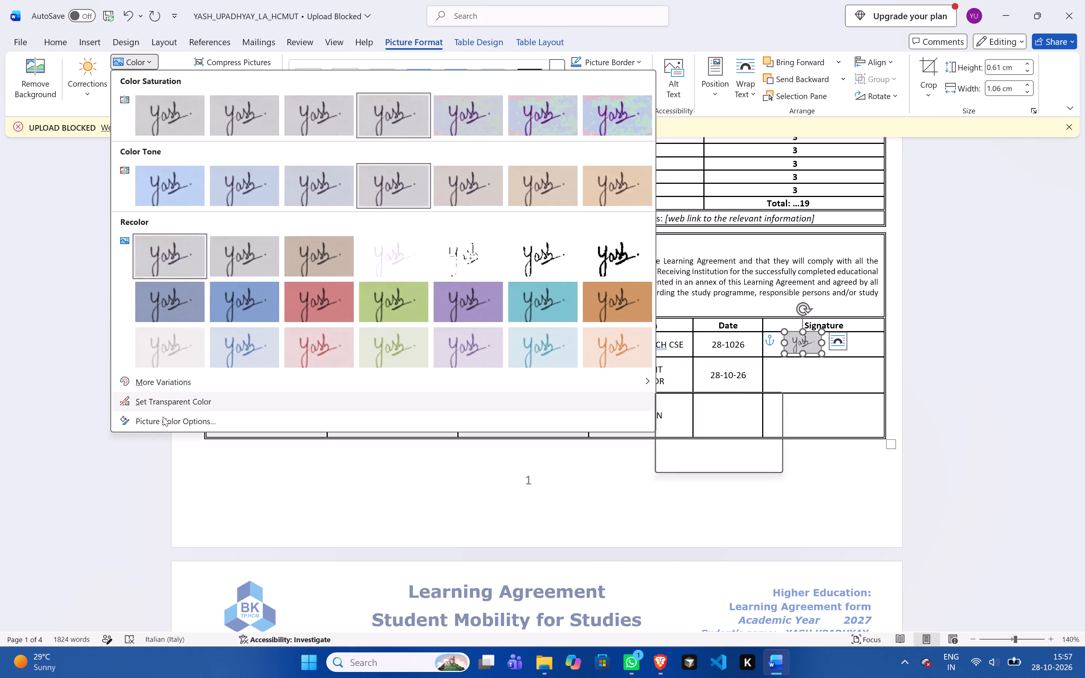
pyautogui.click(162, 421)
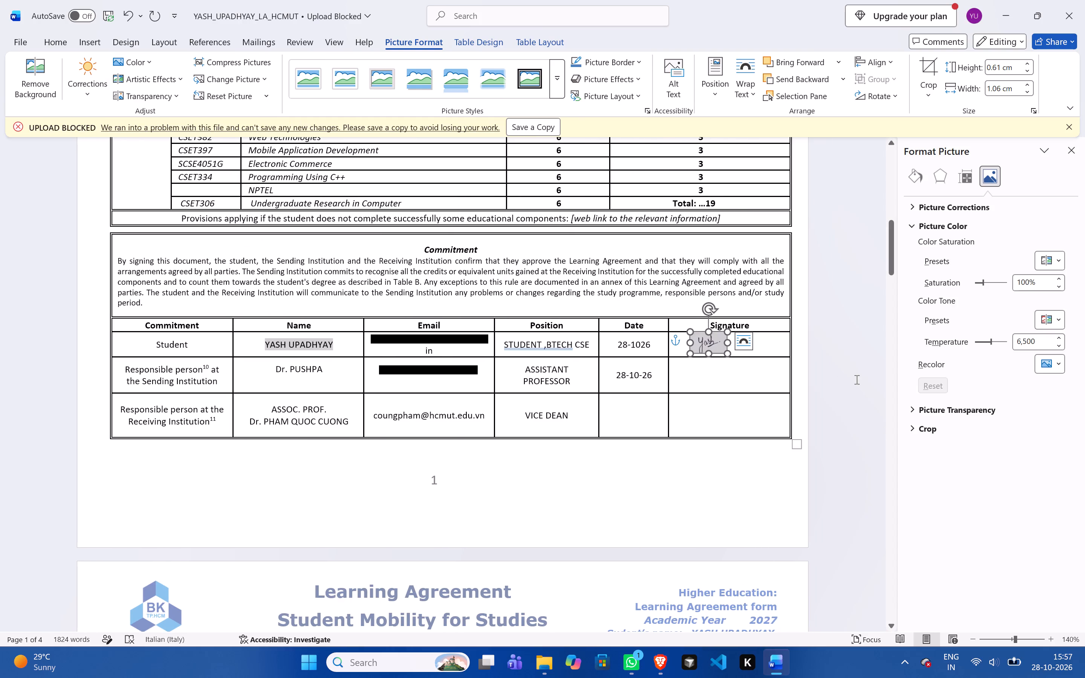
pyautogui.moveTo(982, 280); pyautogui.dragTo(910, 286)
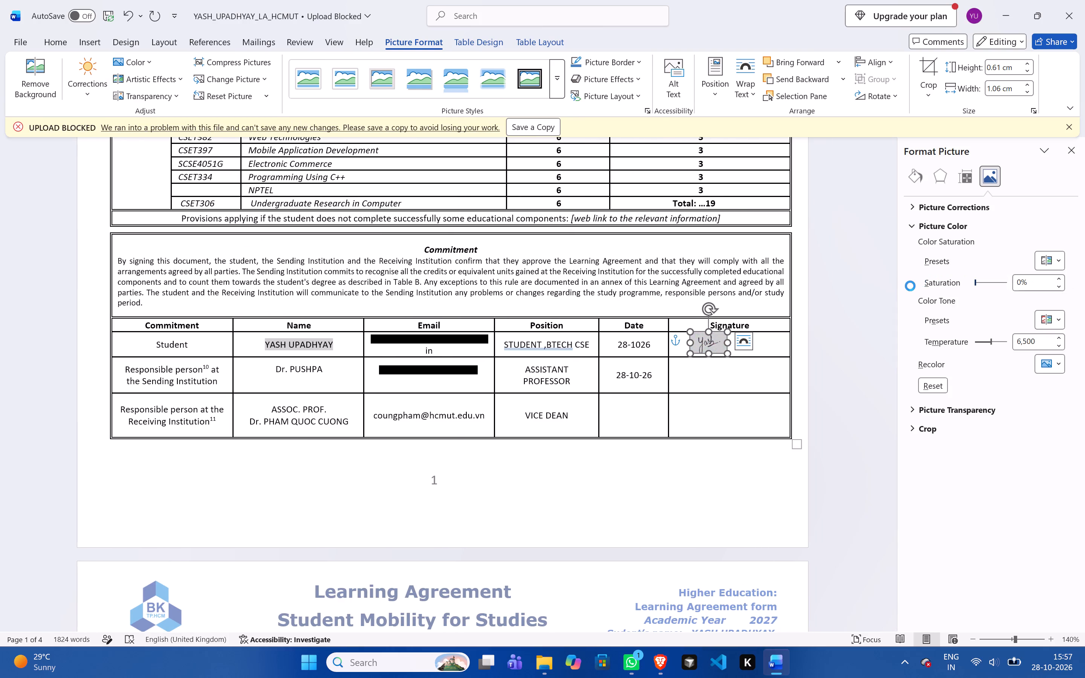
pyautogui.moveTo(910, 286); pyautogui.dragTo(895, 285)
# Set the signature picture's colour temperature to 11,500.
pyautogui.moveTo(990, 342); pyautogui.dragTo(957, 342)
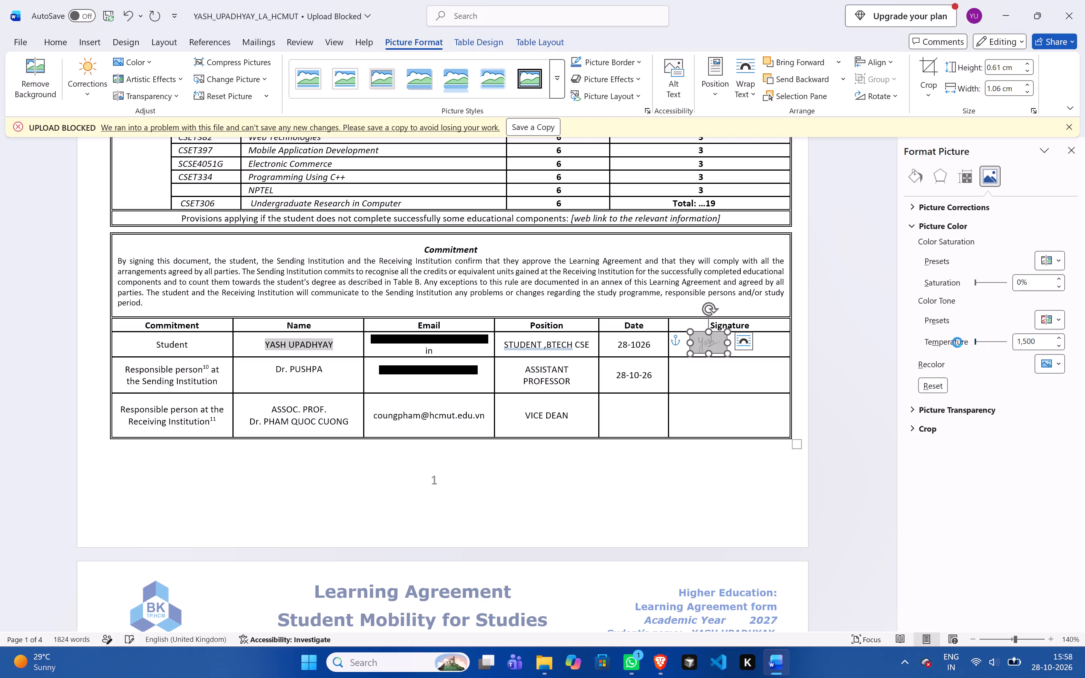
pyautogui.moveTo(957, 342); pyautogui.dragTo(1038, 343)
pyautogui.moveTo(1038, 343); pyautogui.dragTo(1037, 343)
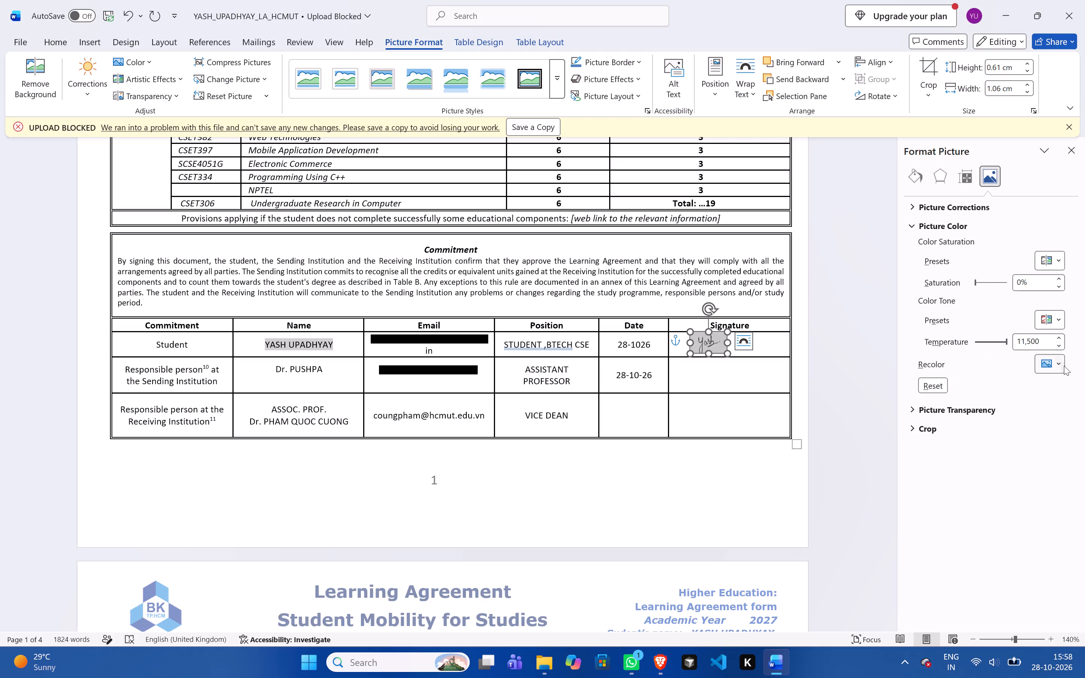
# Recolor the signature picture in black and white, trying the lightest variant before applying the medium one, and close the picture formatting options.
pyautogui.click(1064, 366)
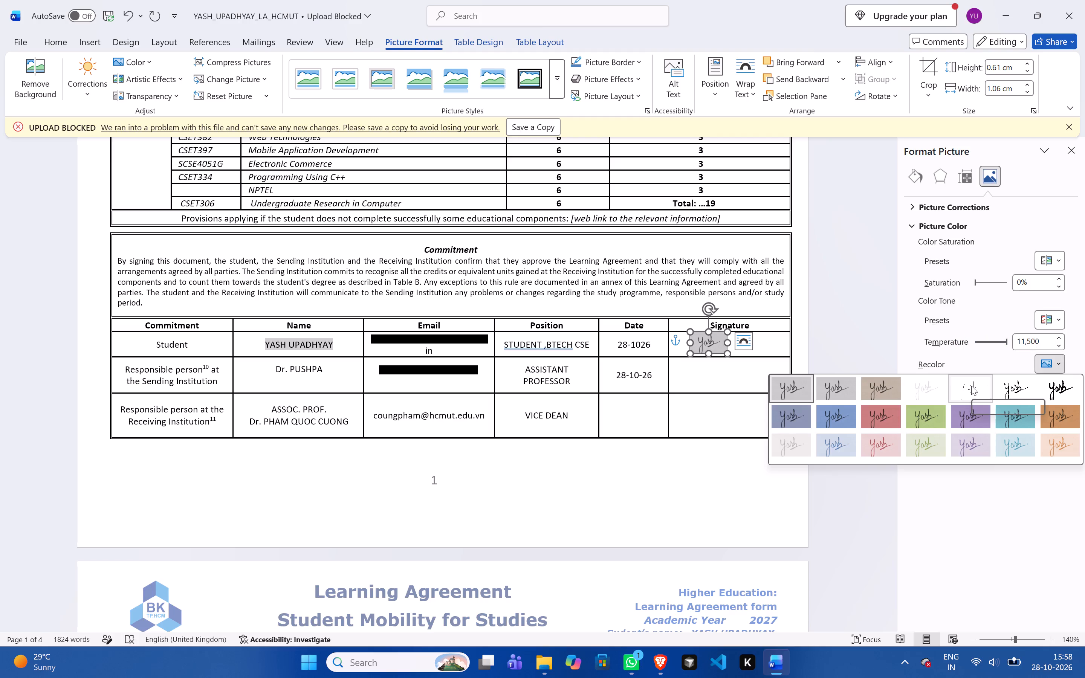
pyautogui.click(971, 386)
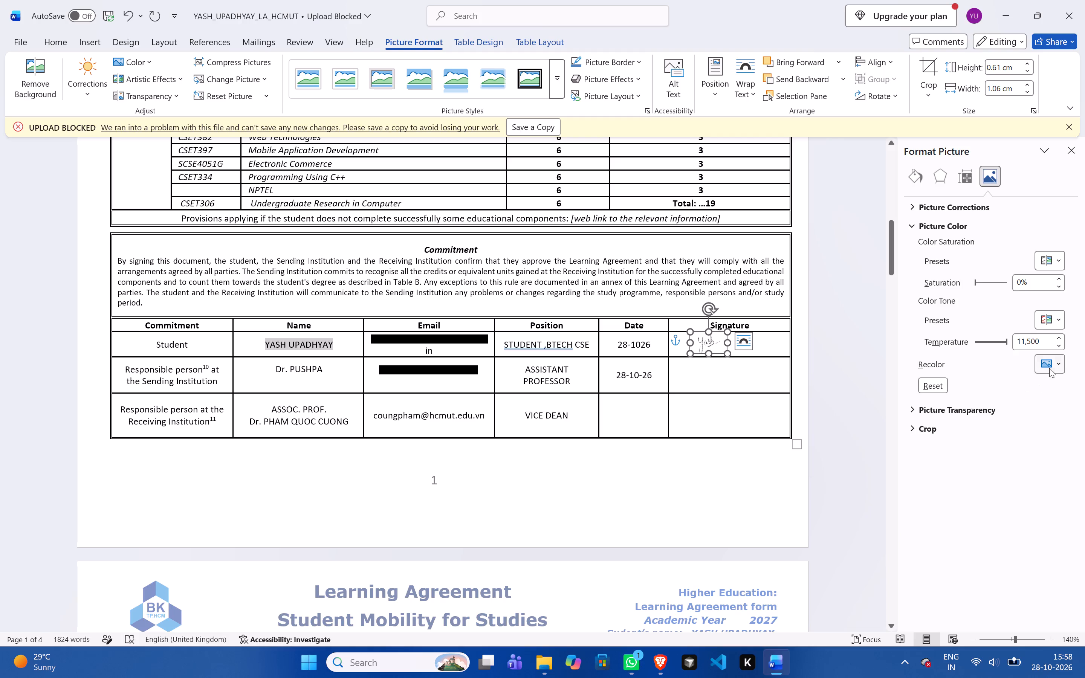
pyautogui.click(1056, 365)
pyautogui.click(1010, 387)
pyautogui.click(1026, 489)
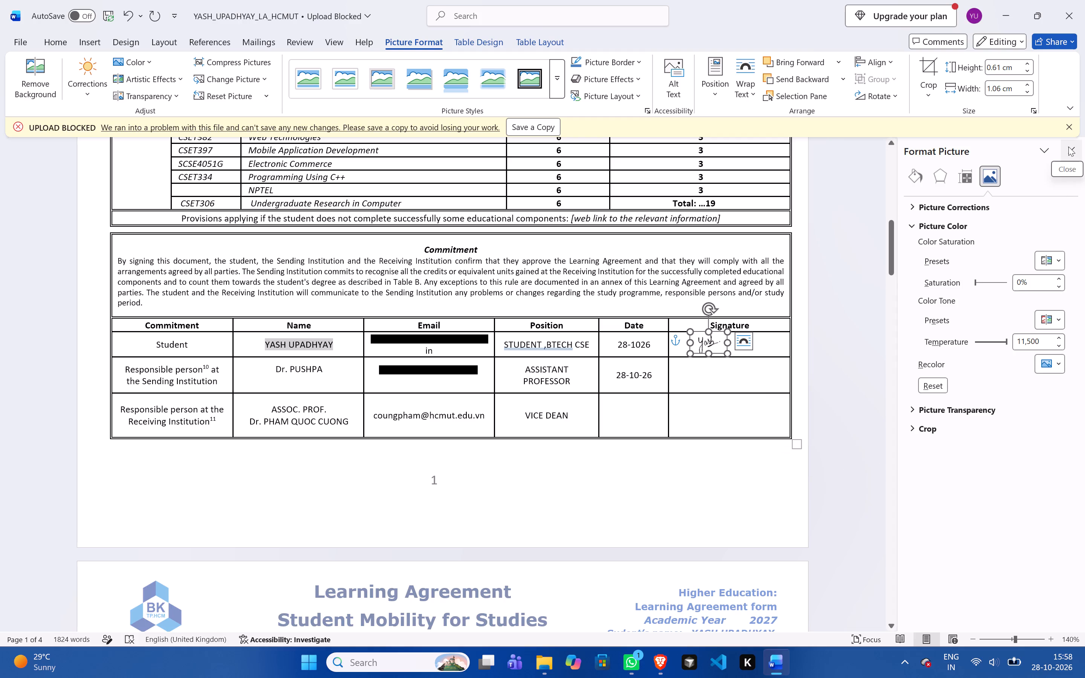
pyautogui.click(1071, 148)
pyautogui.click(988, 285)
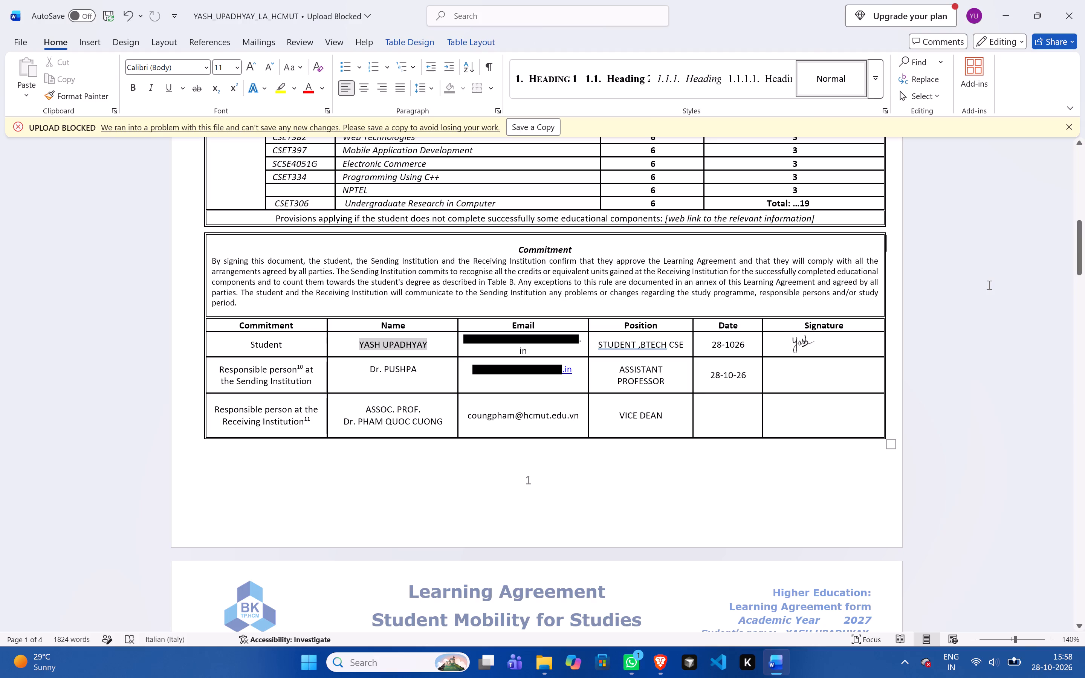
# Save the Learning Agreement document and close it.
pyautogui.hotkey('ctrl', 's')
pyautogui.click(1082, 2)
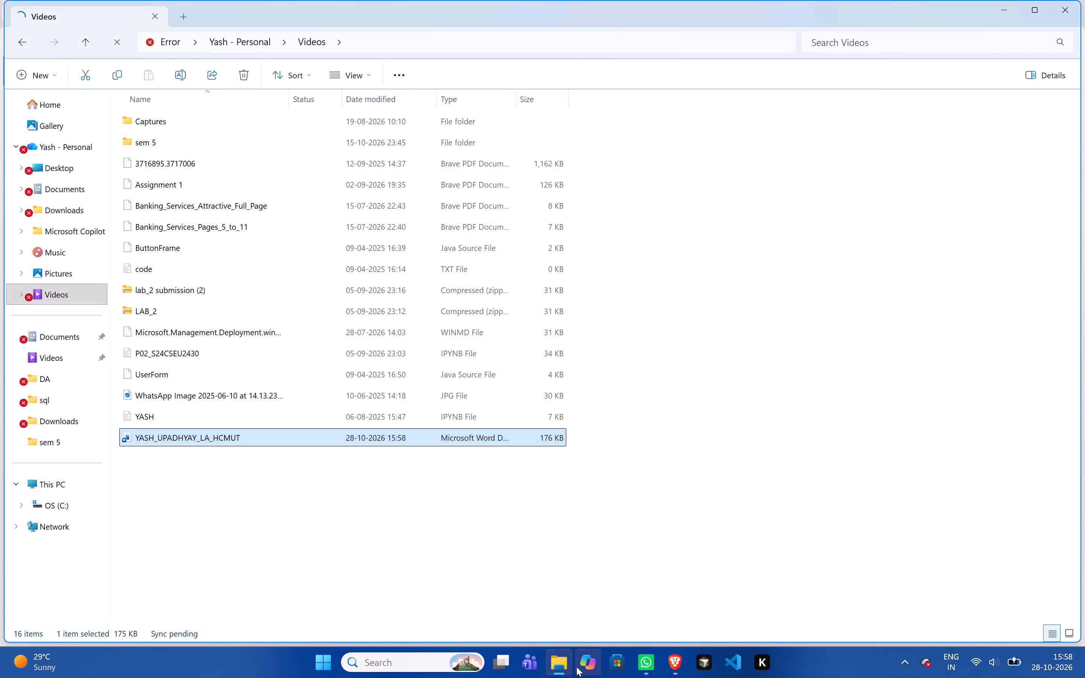
# Switch to Brave and examine the options offered for the student's _LA_HCMUT document in the shared OneDrive folder for a way to delete it.
pyautogui.click(675, 666)
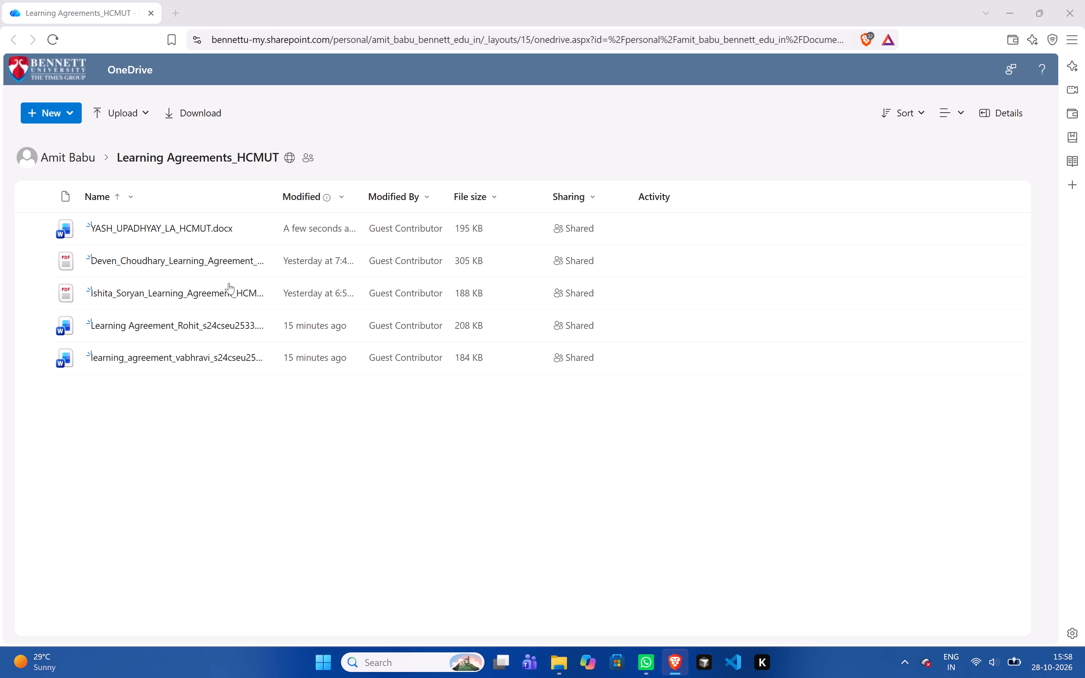
pyautogui.click(239, 228)
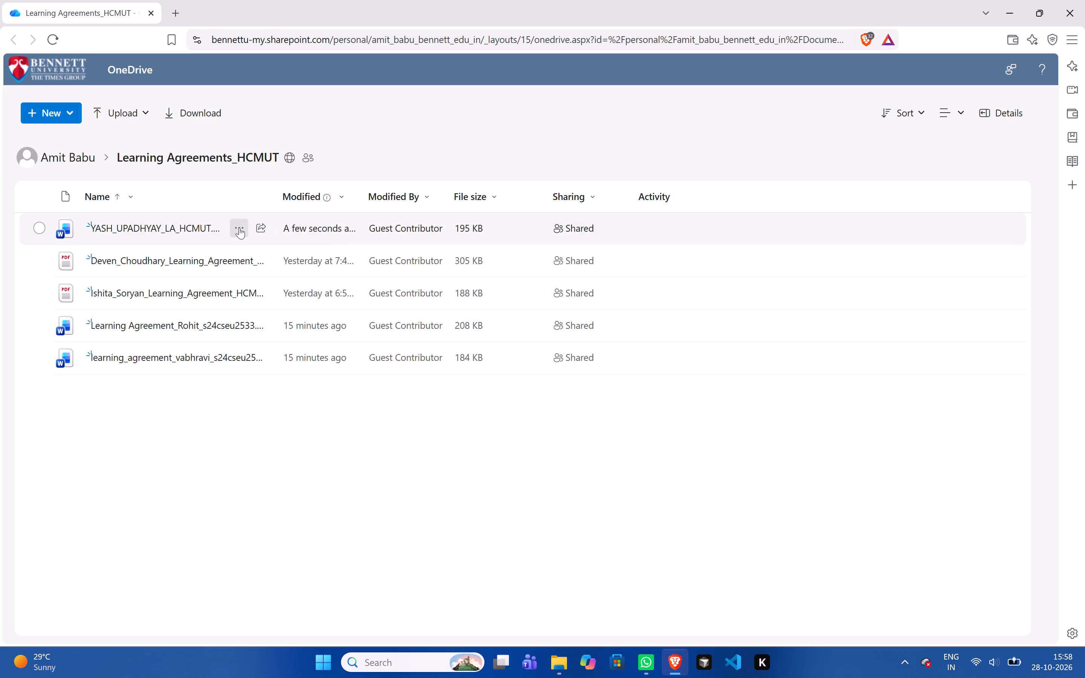
pyautogui.click(239, 228)
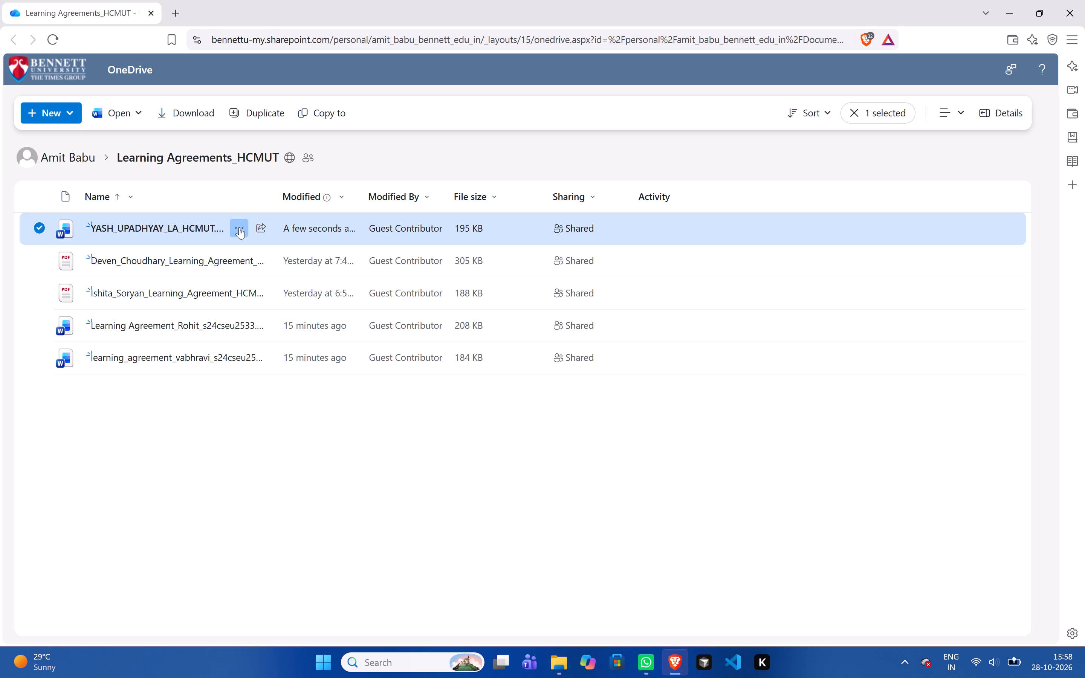
pyautogui.rightClick(239, 228)
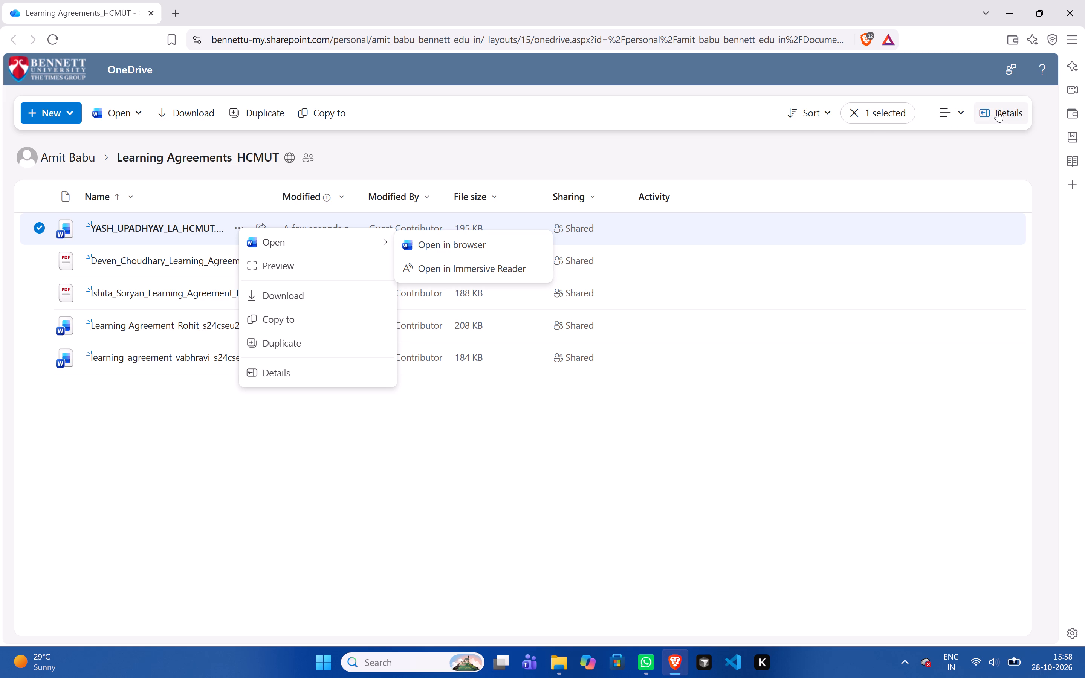
pyautogui.click(948, 114)
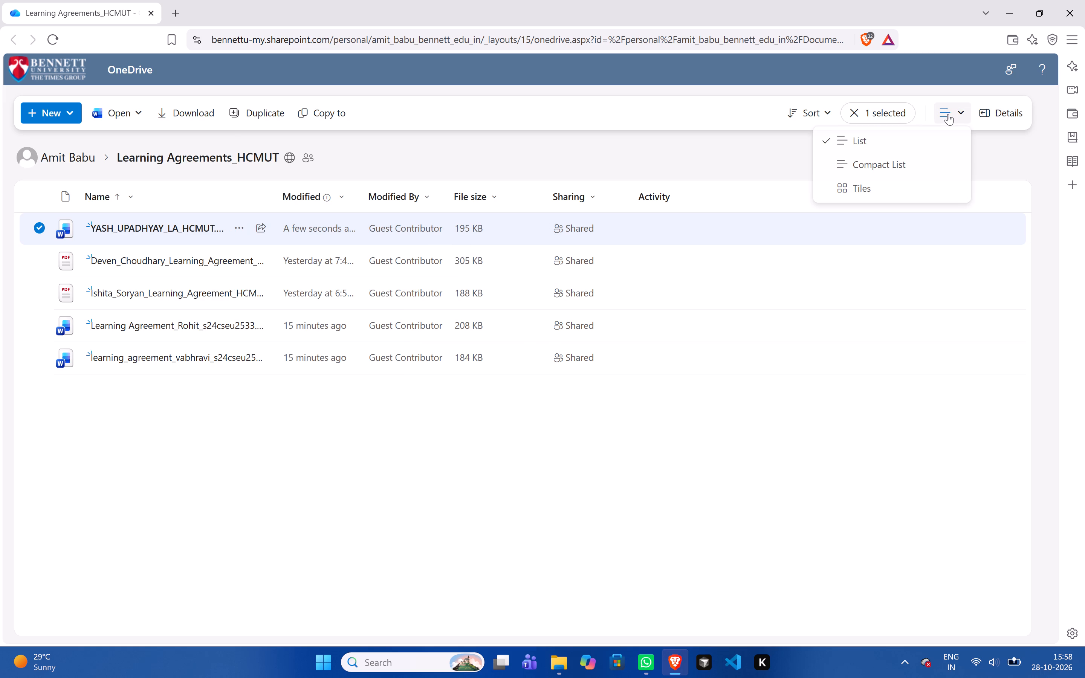
pyautogui.click(754, 157)
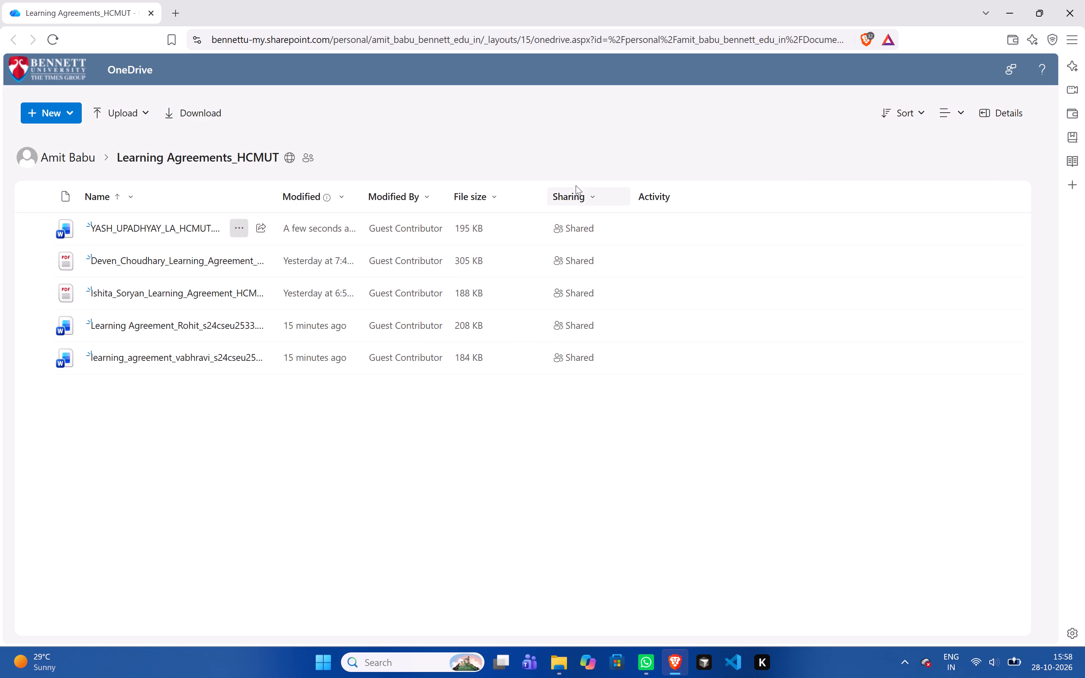
pyautogui.click(40, 229)
pyautogui.rightClick(106, 237)
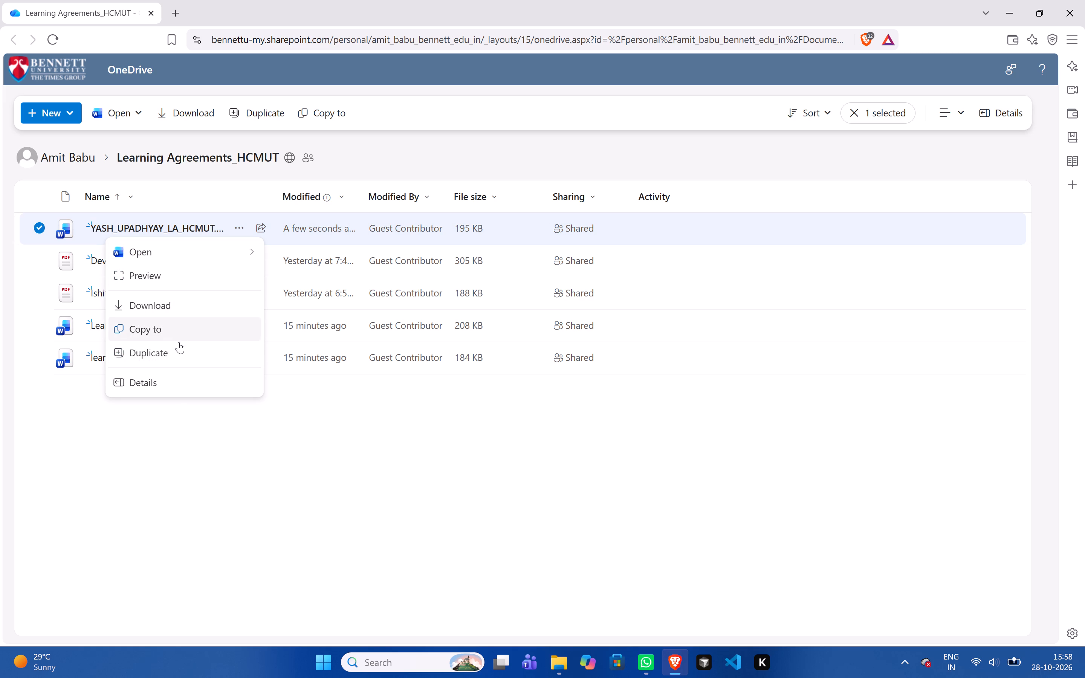
pyautogui.click(264, 224)
pyautogui.click(264, 224)
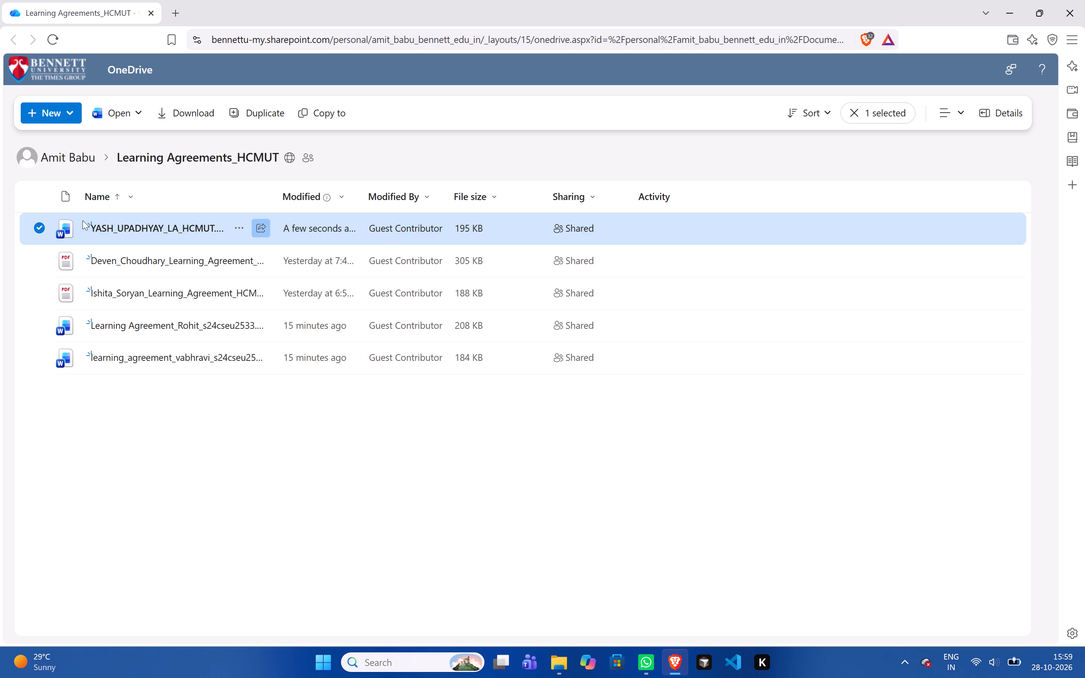
pyautogui.click(238, 230)
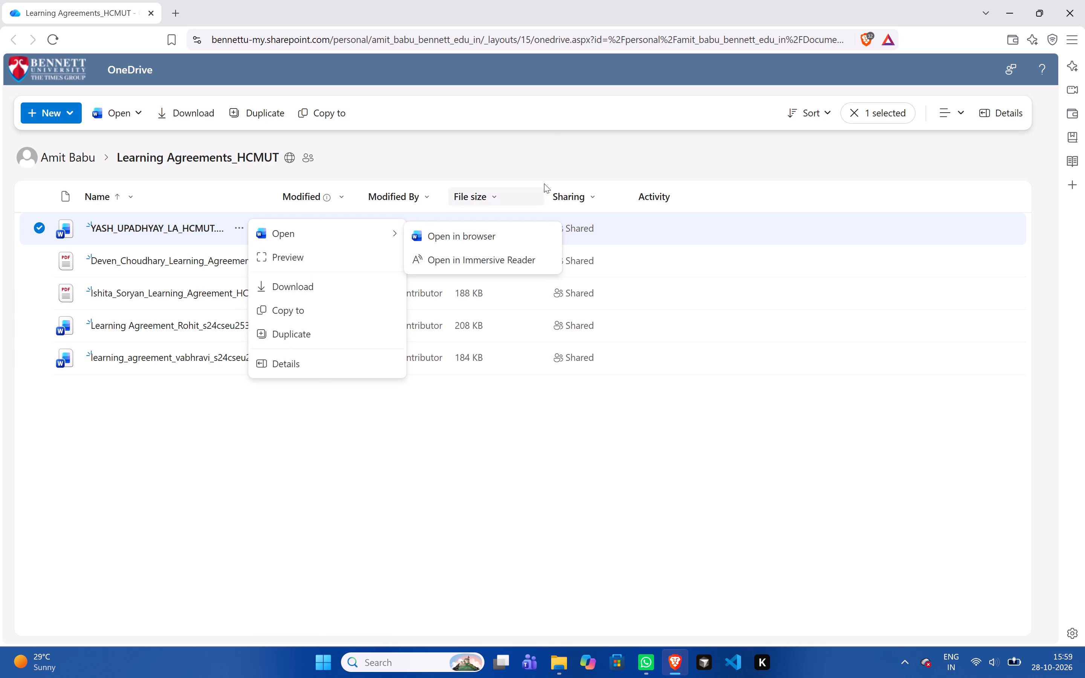
pyautogui.click(544, 137)
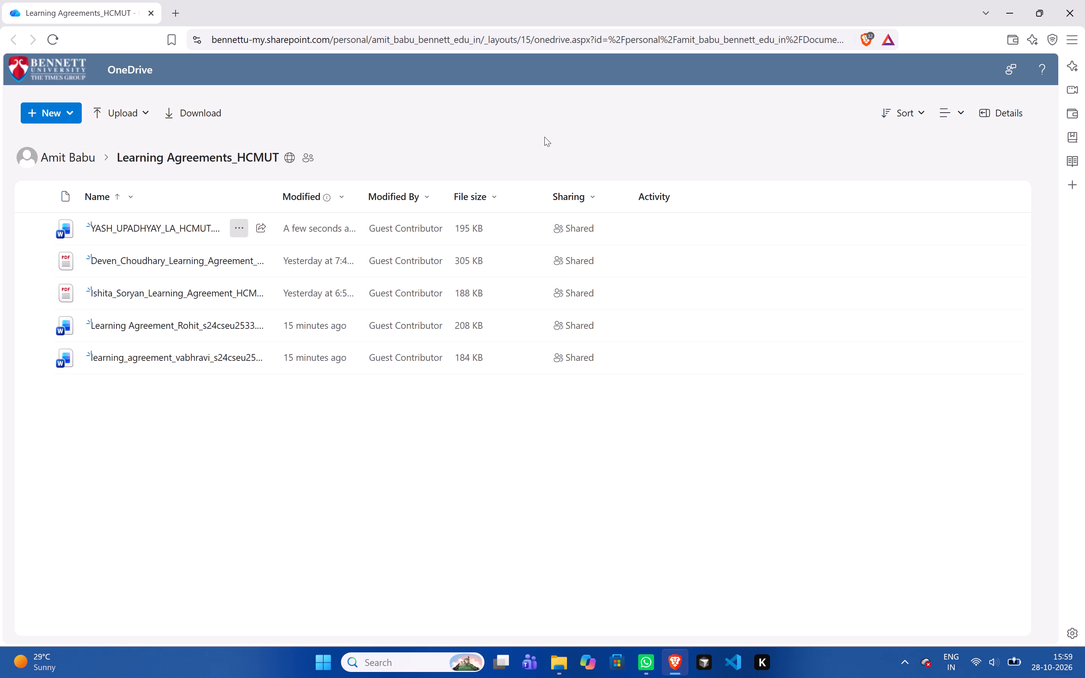
# Capture a screenshot of the file list in the shared Learning Agreements_HCMUT folder.
pyautogui.press('Print')
pyautogui.moveTo(7, 96); pyautogui.dragTo(754, 478)
pyautogui.click(174, 12)
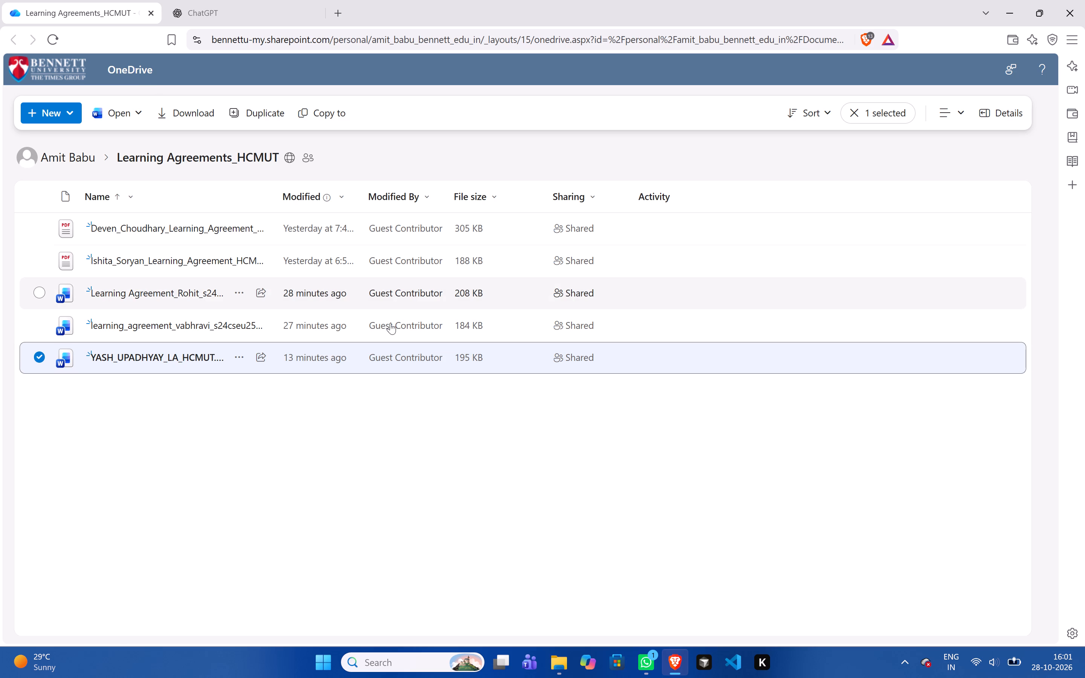
pyautogui.click(834, 453)
pyautogui.click(947, 120)
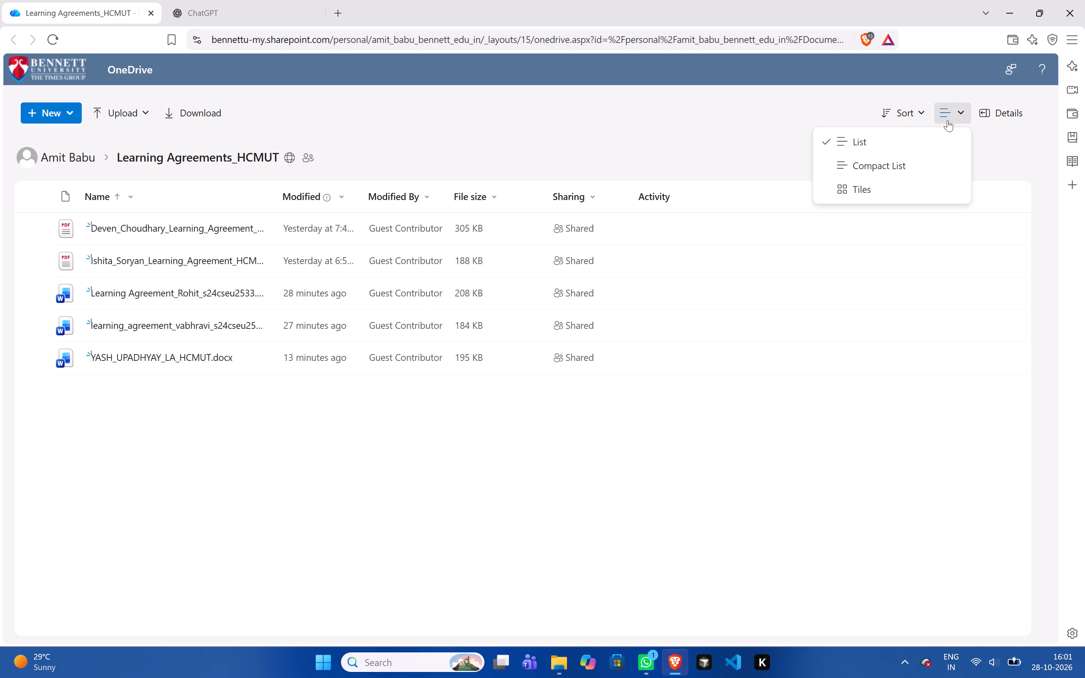
pyautogui.click(1011, 157)
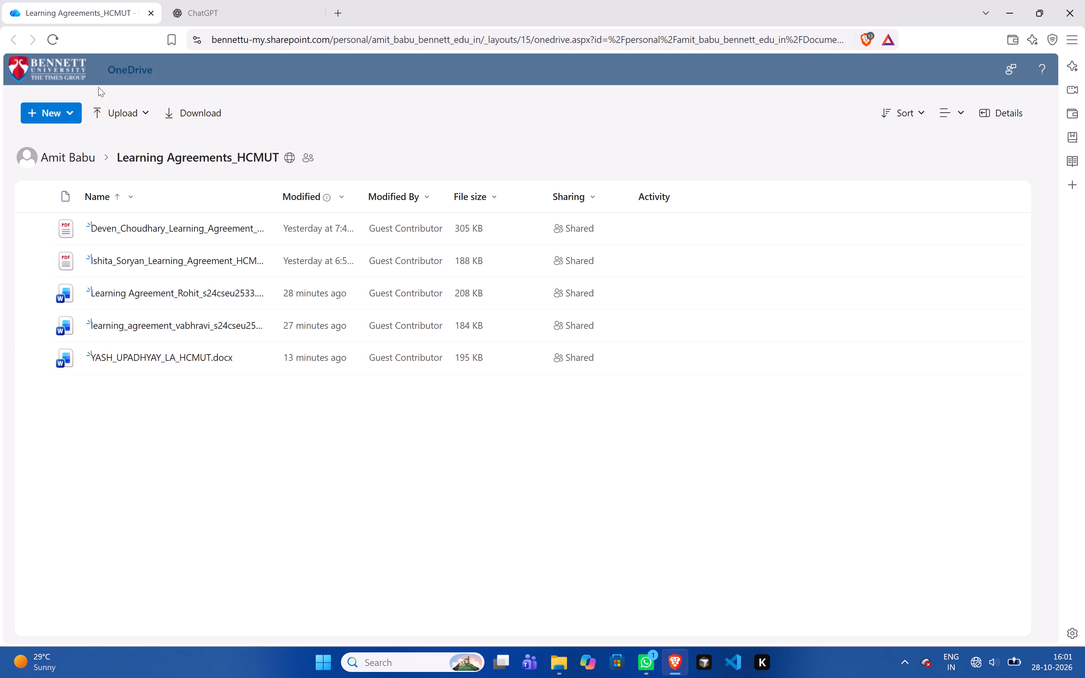
pyautogui.click(73, 112)
pyautogui.click(401, 115)
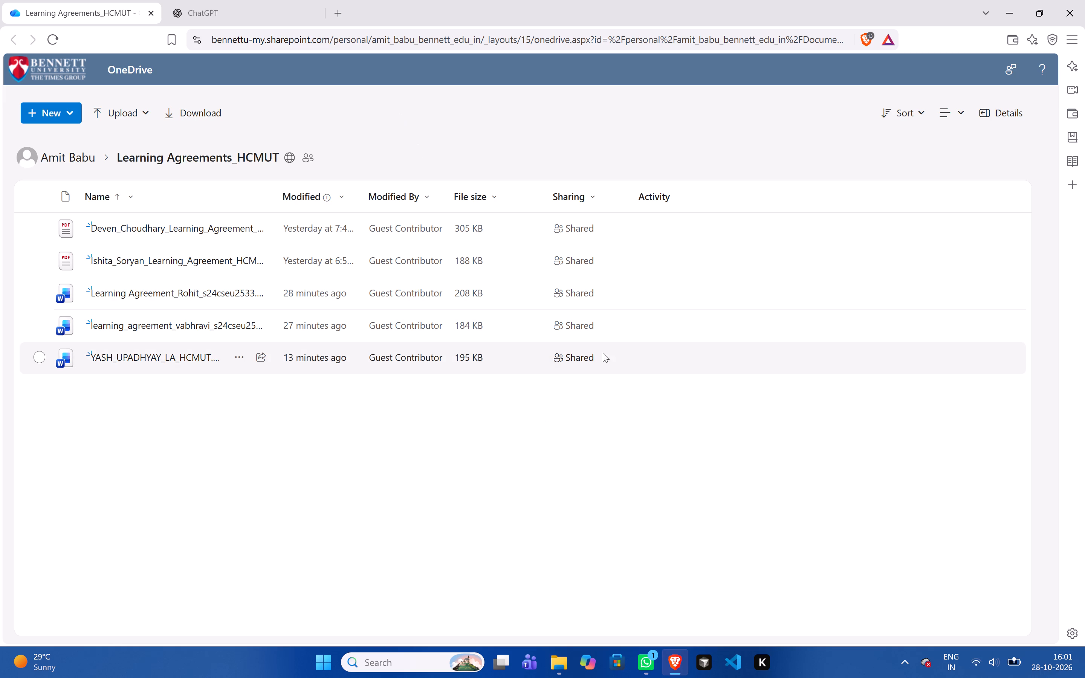
pyautogui.click(644, 344)
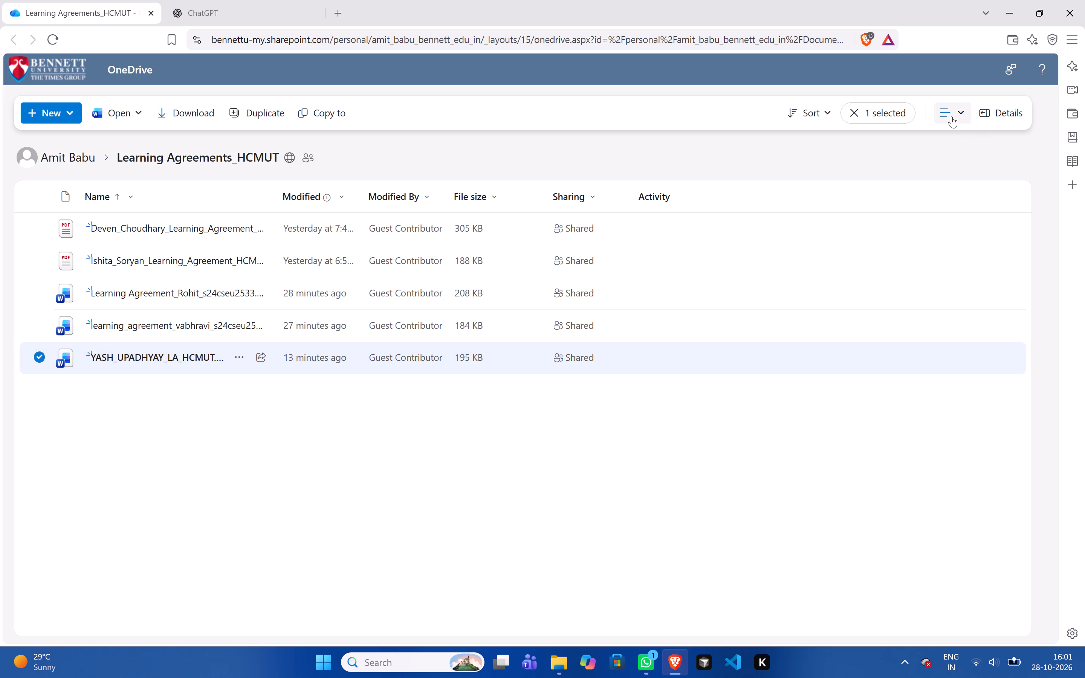
pyautogui.click(951, 118)
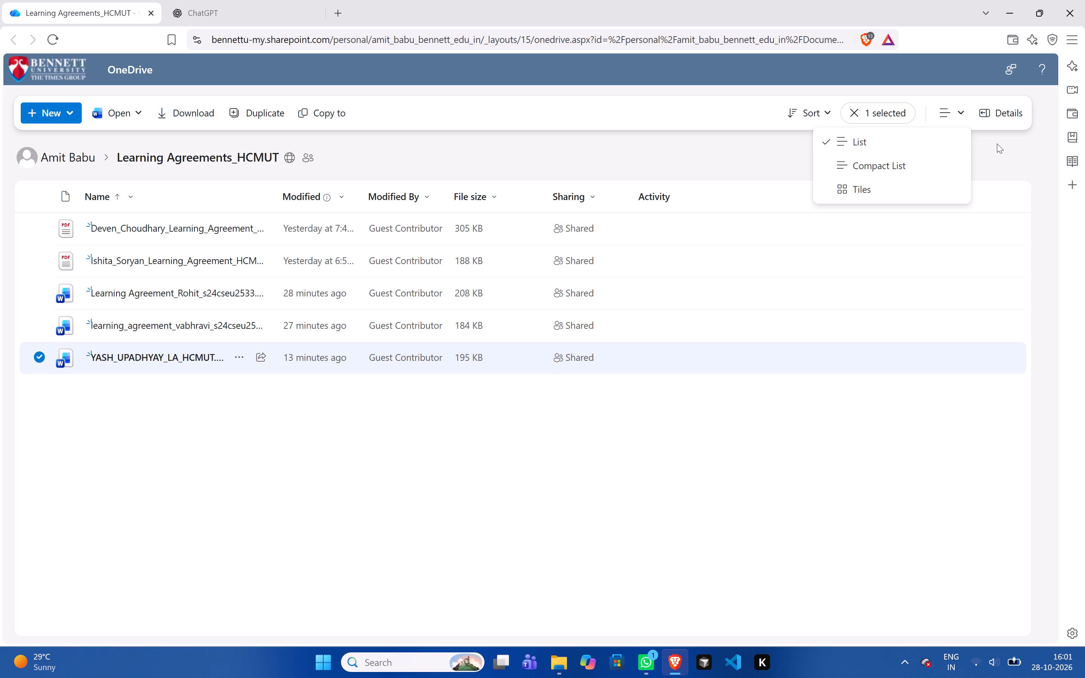
pyautogui.click(997, 145)
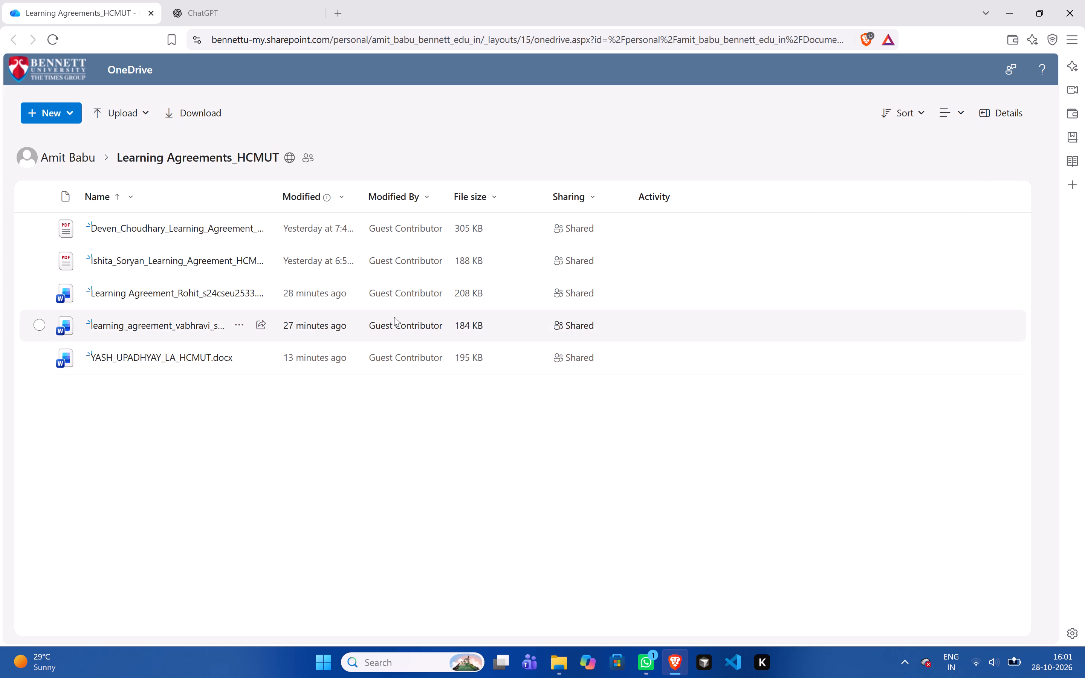
pyautogui.click(38, 361)
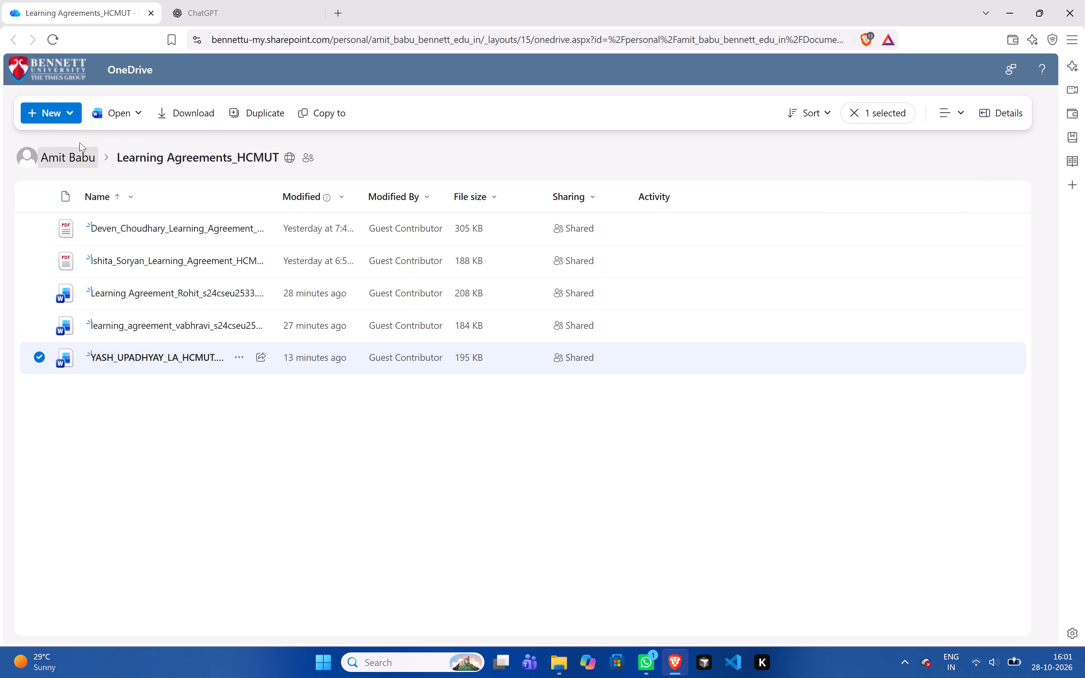
pyautogui.click(127, 119)
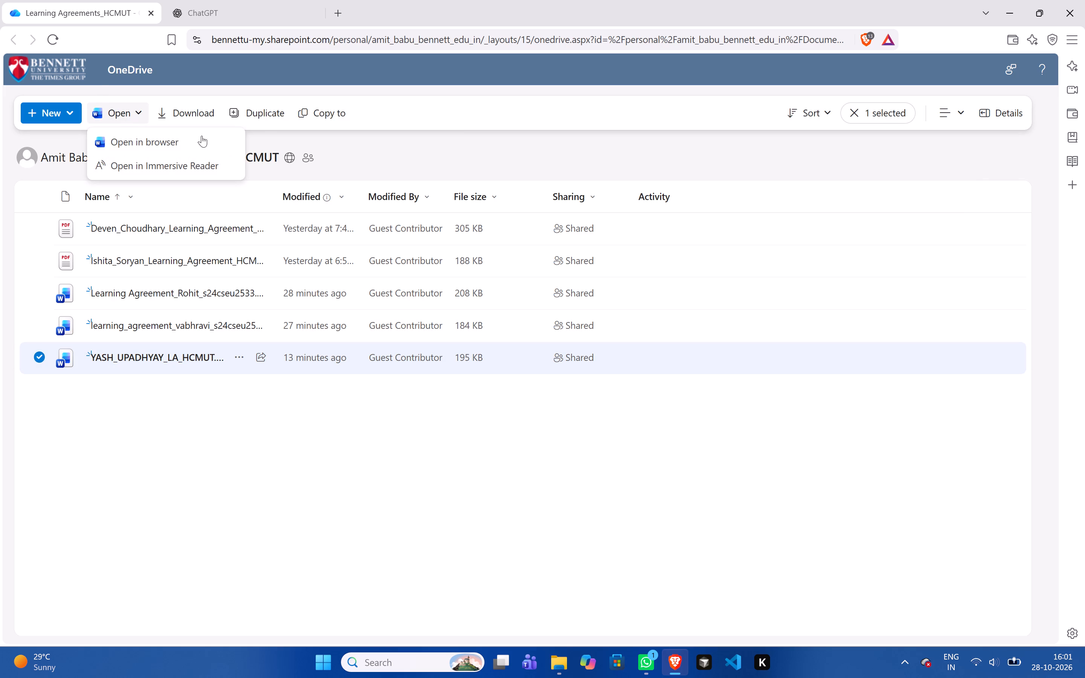
pyautogui.click(369, 136)
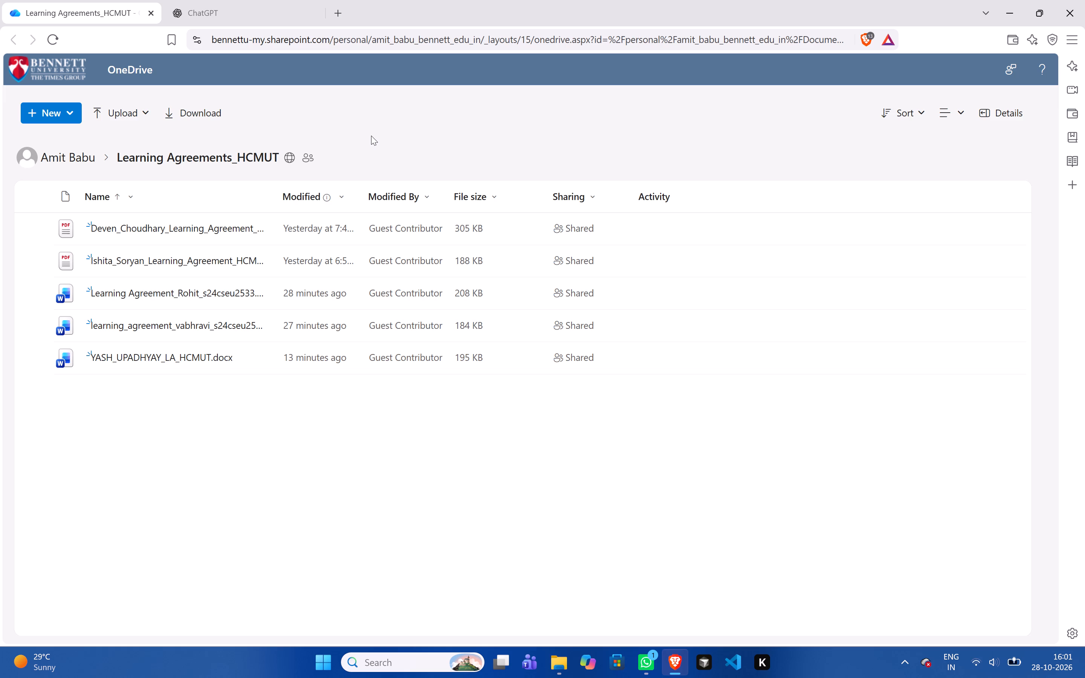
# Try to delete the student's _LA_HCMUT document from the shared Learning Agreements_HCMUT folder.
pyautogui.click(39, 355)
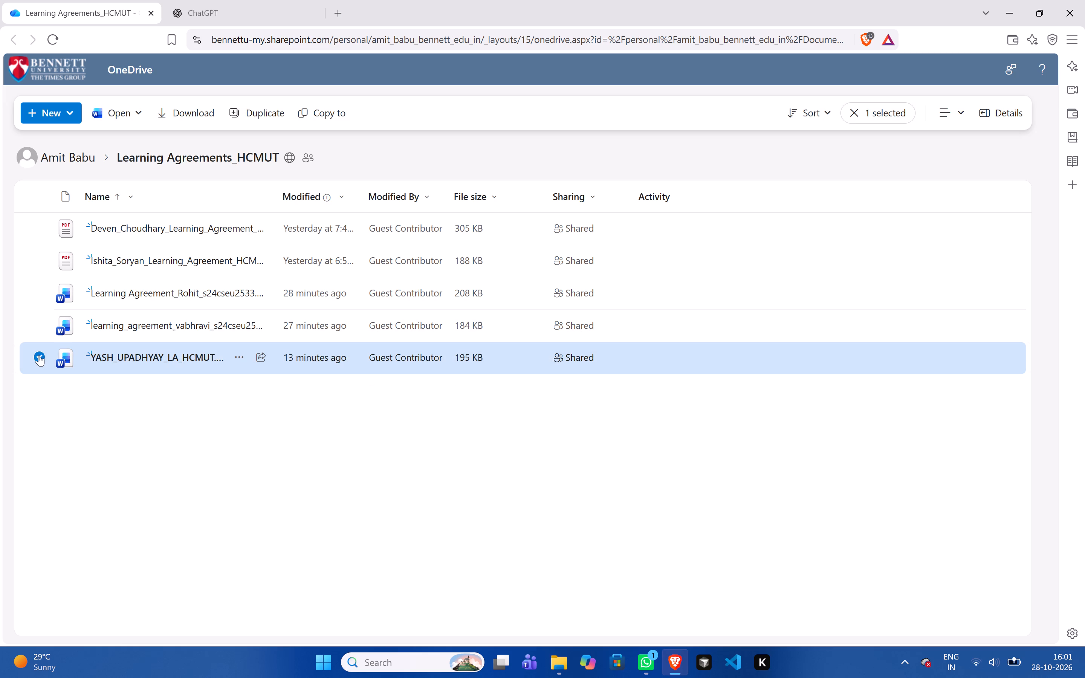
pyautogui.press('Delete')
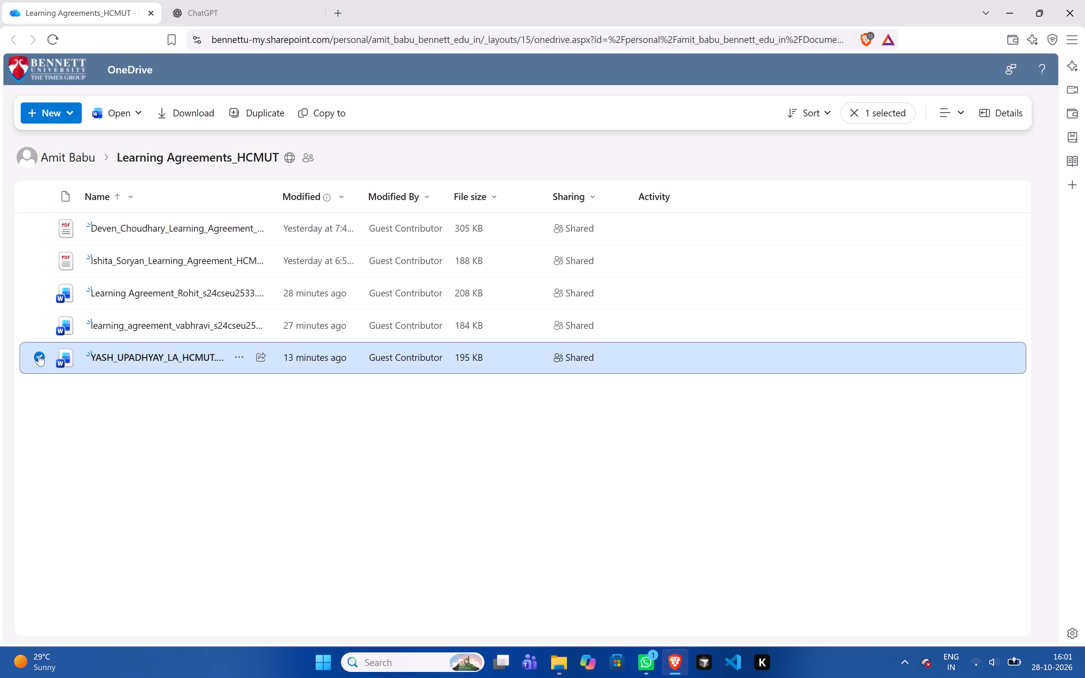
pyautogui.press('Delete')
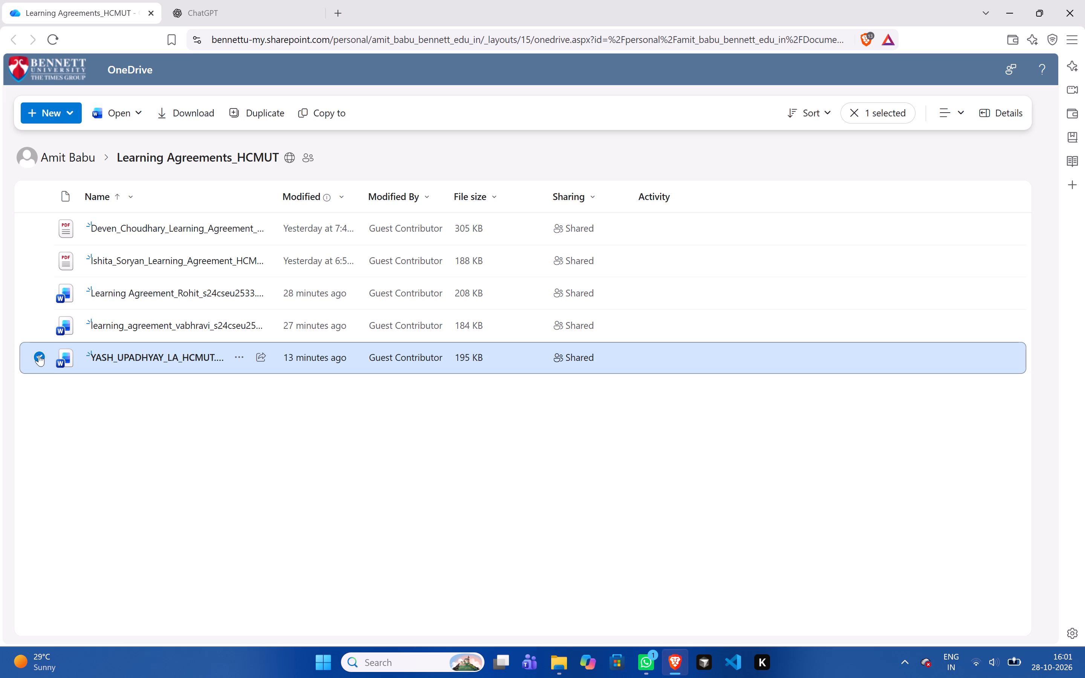
# Examine the available actions and details of the student's _LA_HCMUT document for a way to remove it.
pyautogui.rightClick(39, 355)
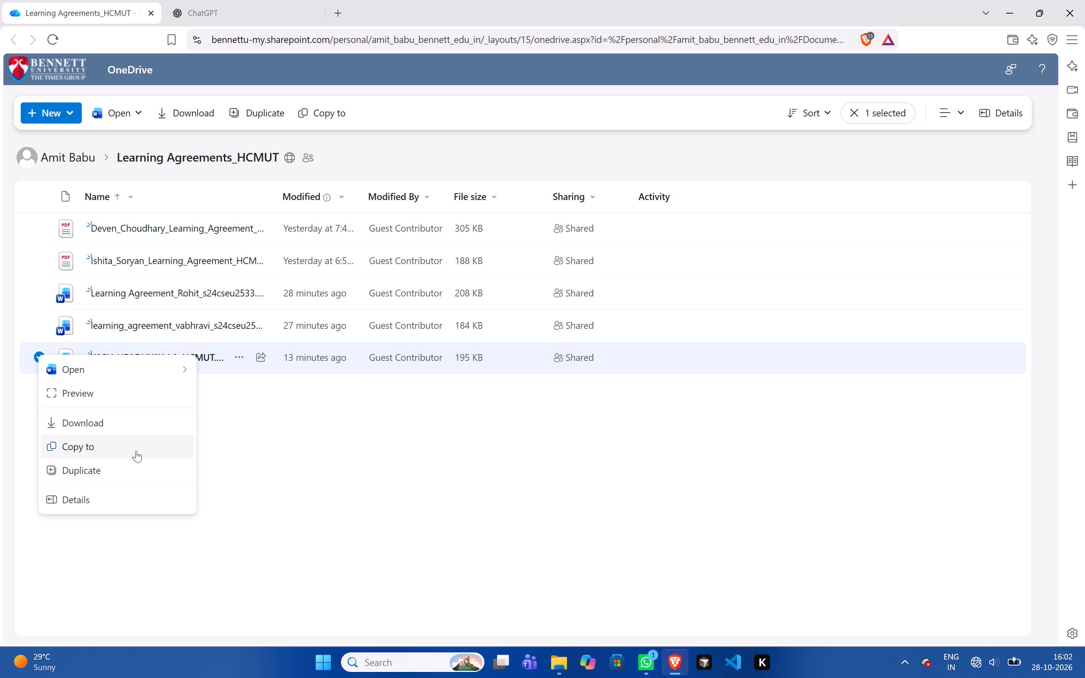
pyautogui.click(139, 501)
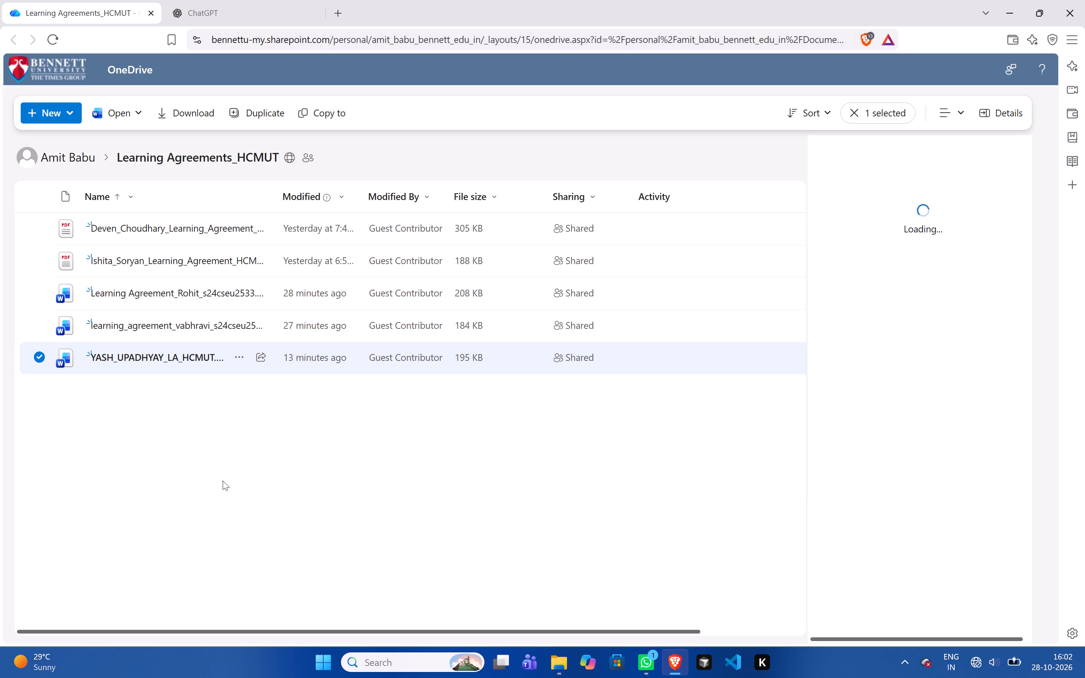
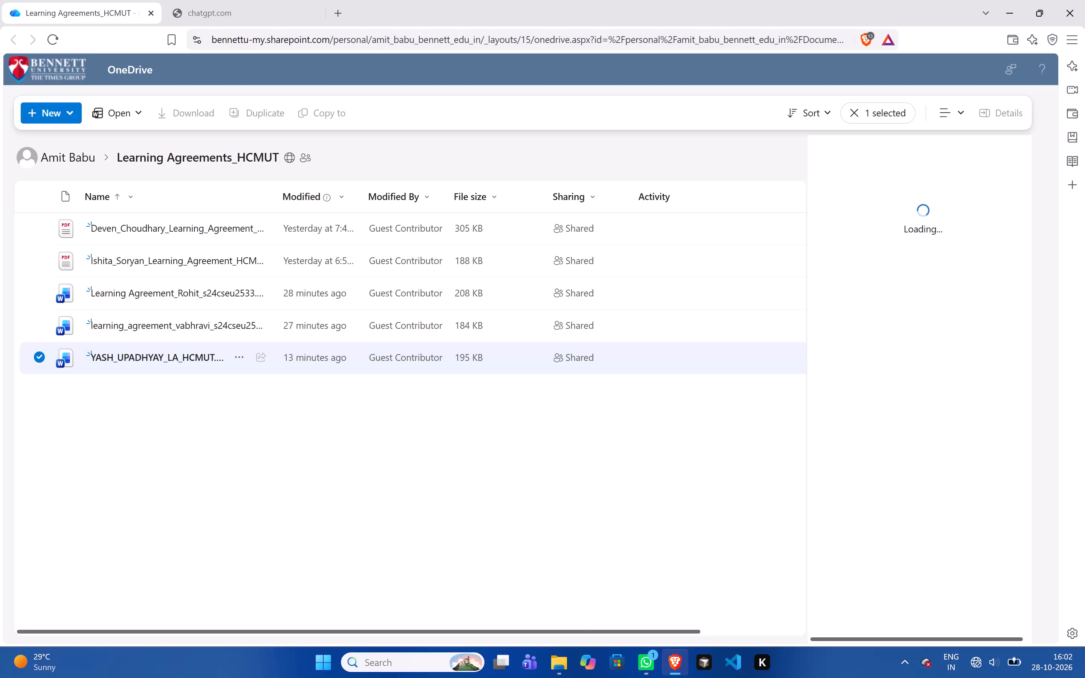
# Connect the computer to the STUD Wi-Fi network.
pyautogui.click(980, 677)
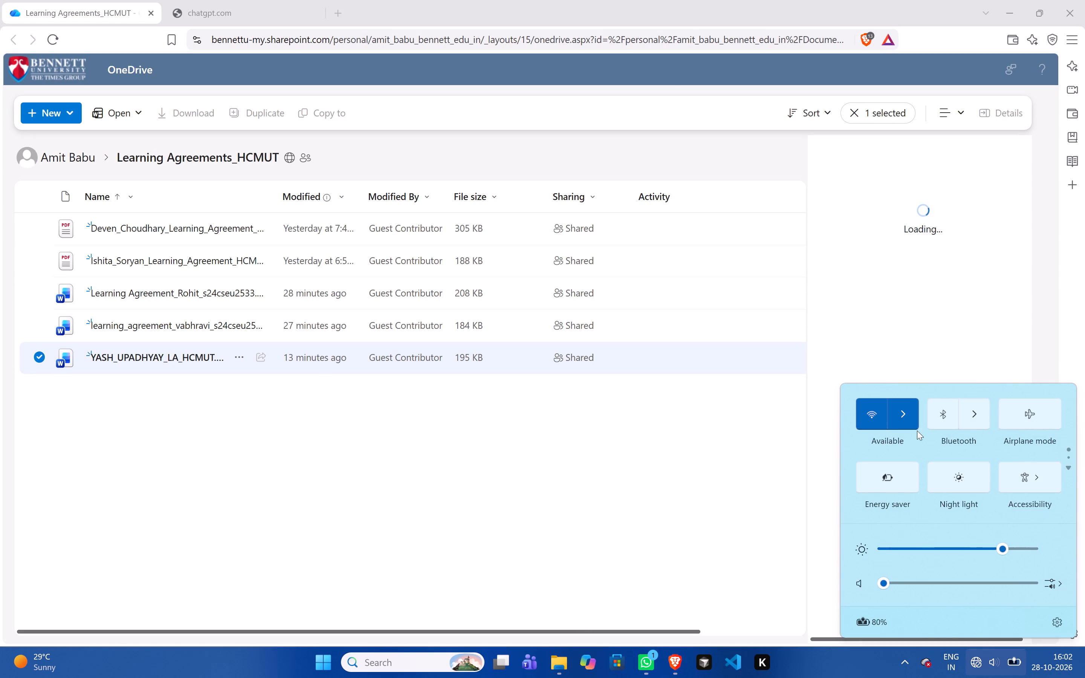
pyautogui.click(904, 417)
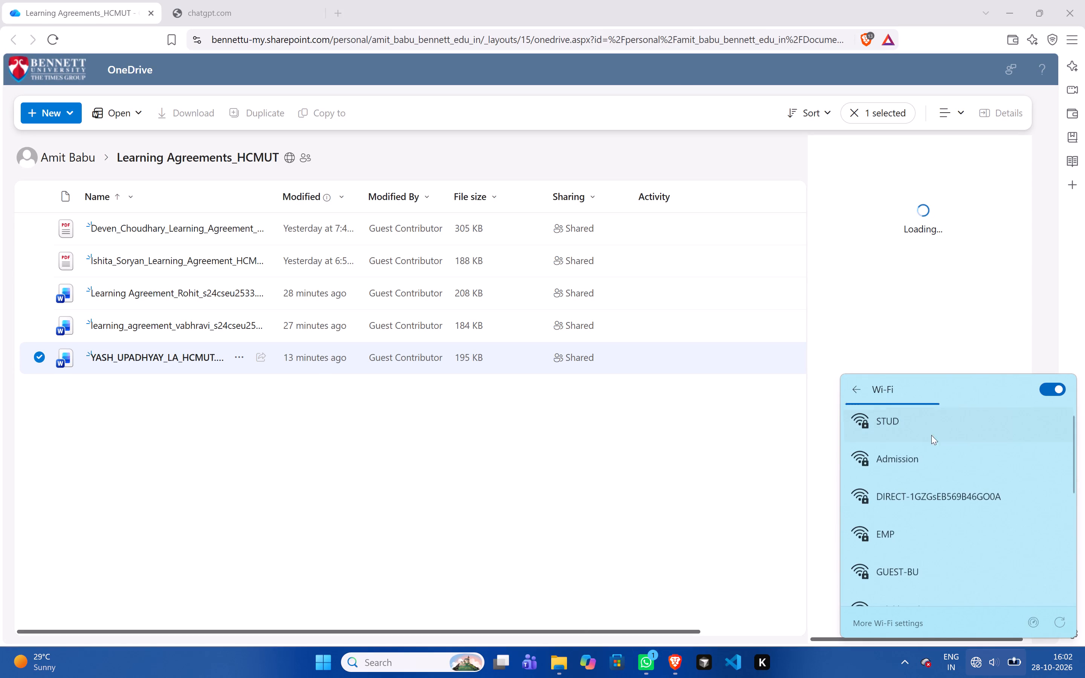
pyautogui.click(921, 427)
pyautogui.click(999, 480)
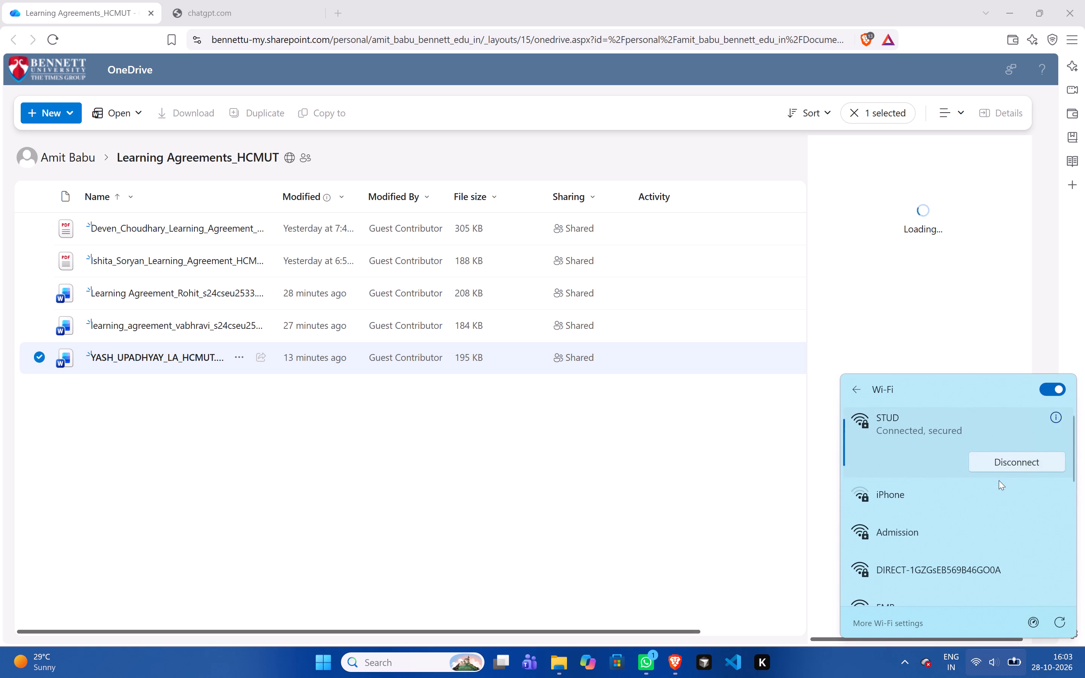
pyautogui.click(1050, 324)
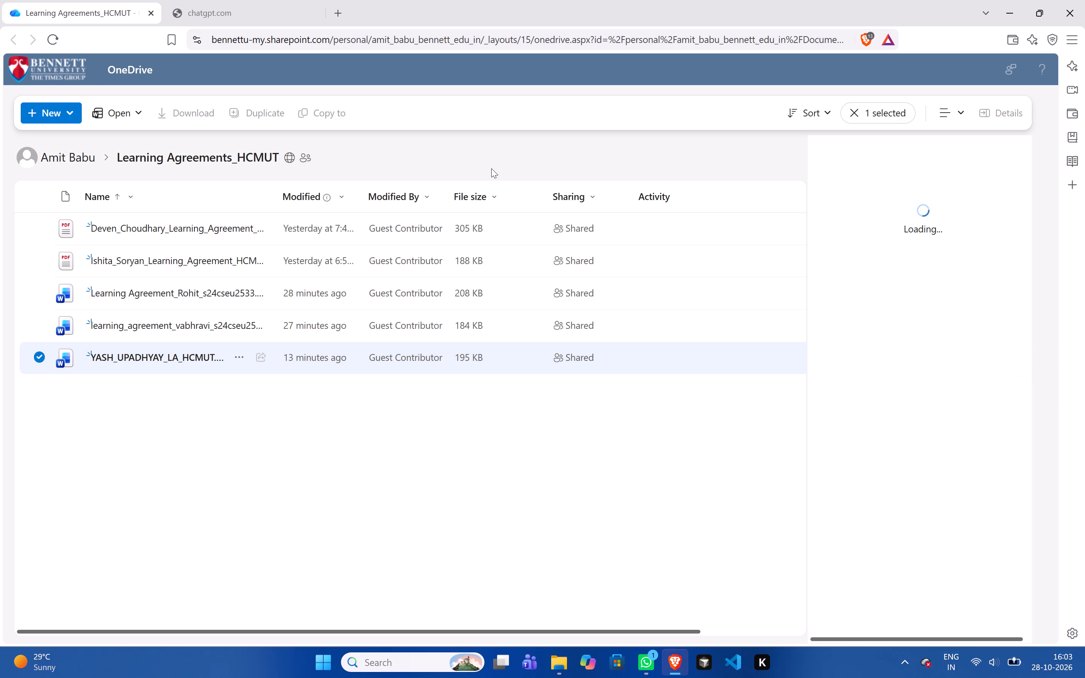
# Reload the shared Learning Agreements_HCMUT folder page.
pyautogui.click(51, 40)
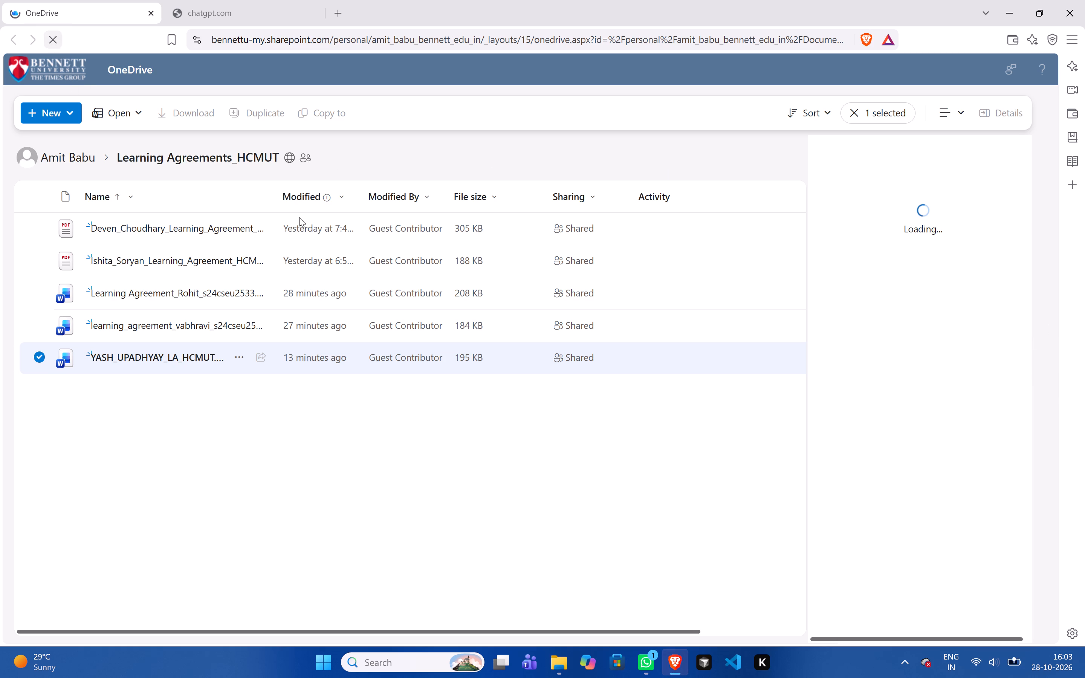
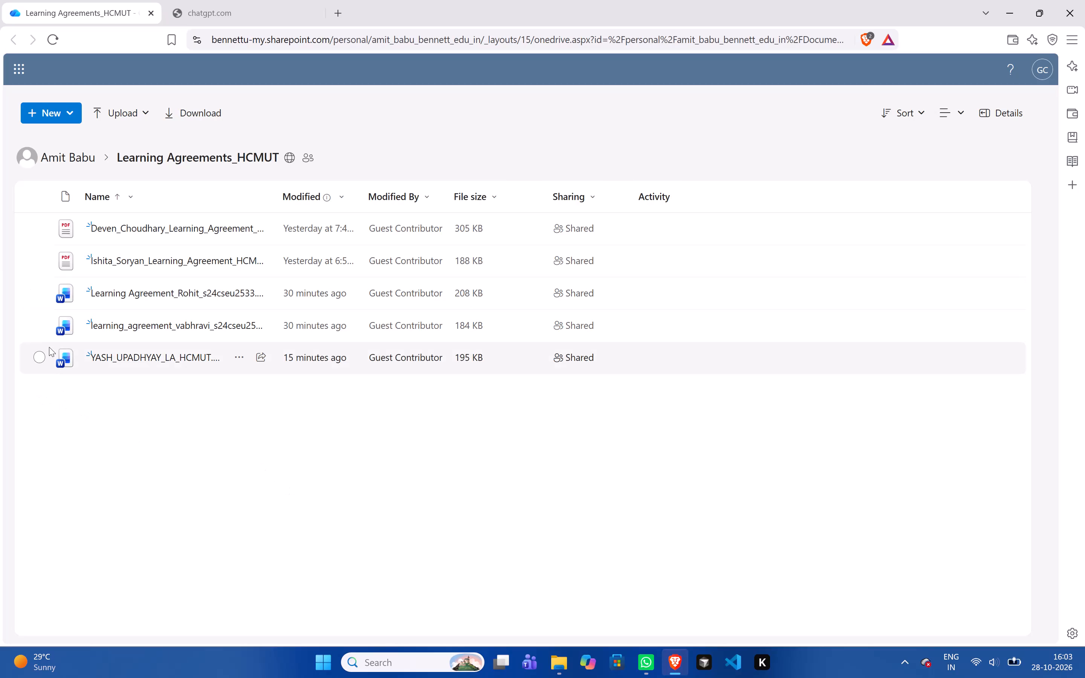
# Check the available actions for the student's _LA_HCMUT document in the shared folder once more.
pyautogui.click(38, 357)
pyautogui.click(240, 355)
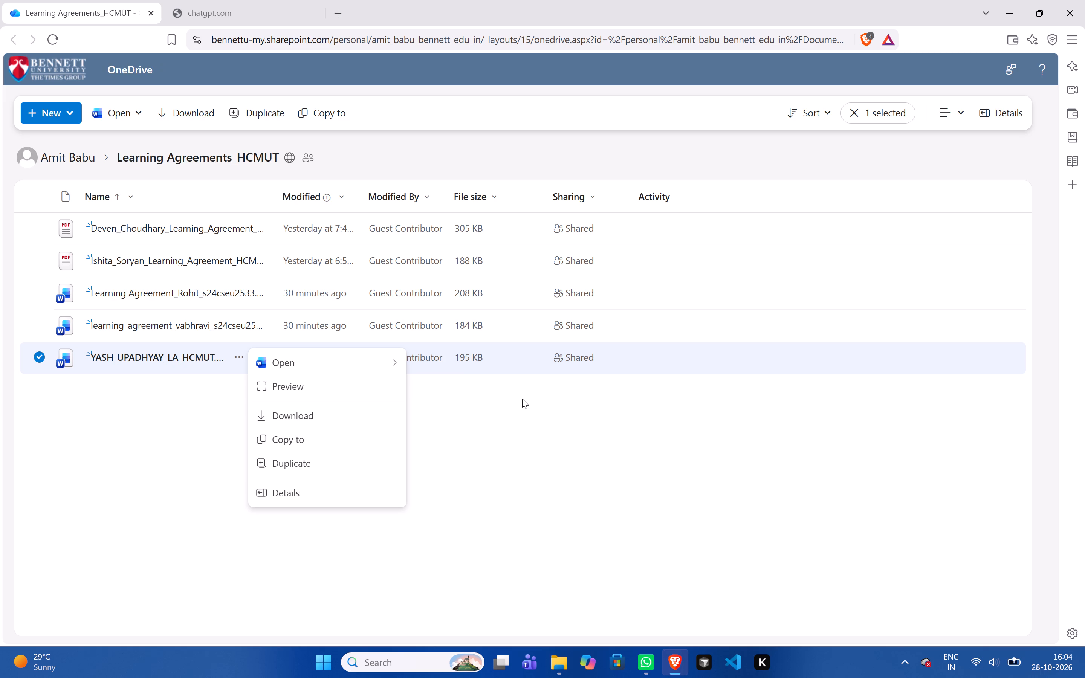
pyautogui.click(522, 399)
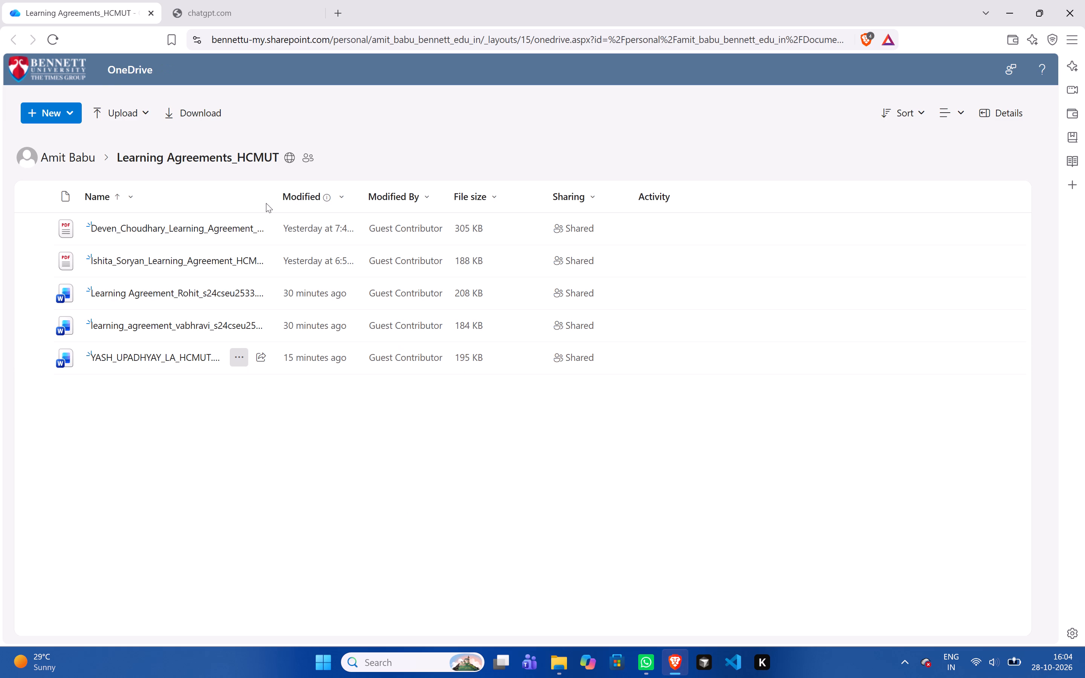
# Open the local copy of the student's _LA_HCMUT document from the Videos folder and slightly enlarge the student's signature in the Commitment table.
pyautogui.click(110, 111)
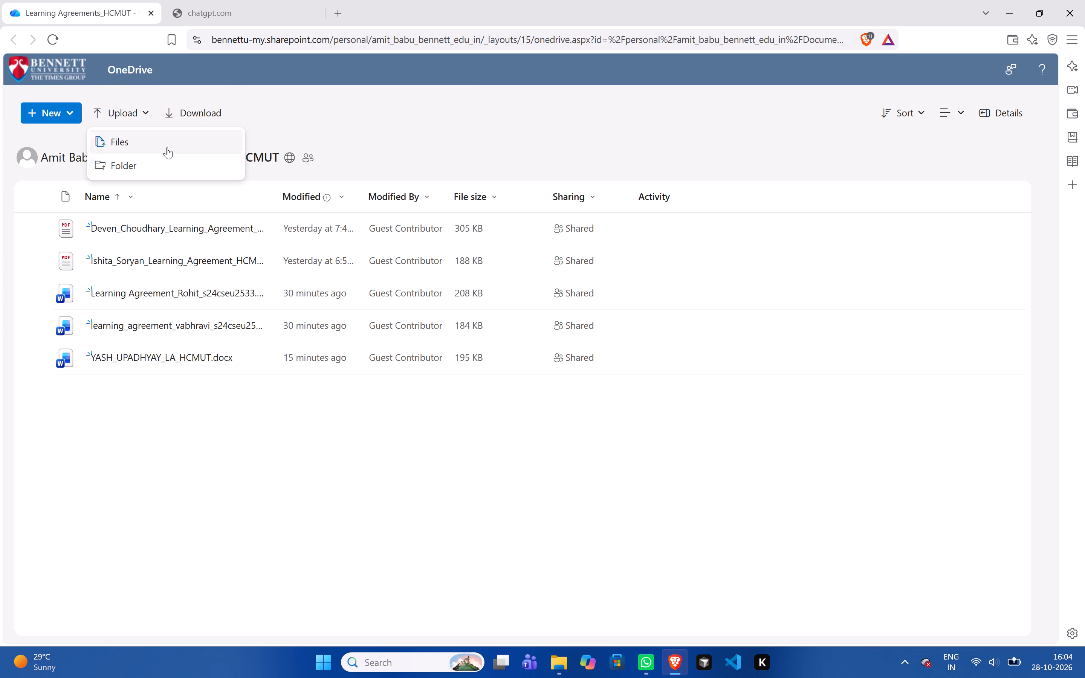
pyautogui.click(164, 145)
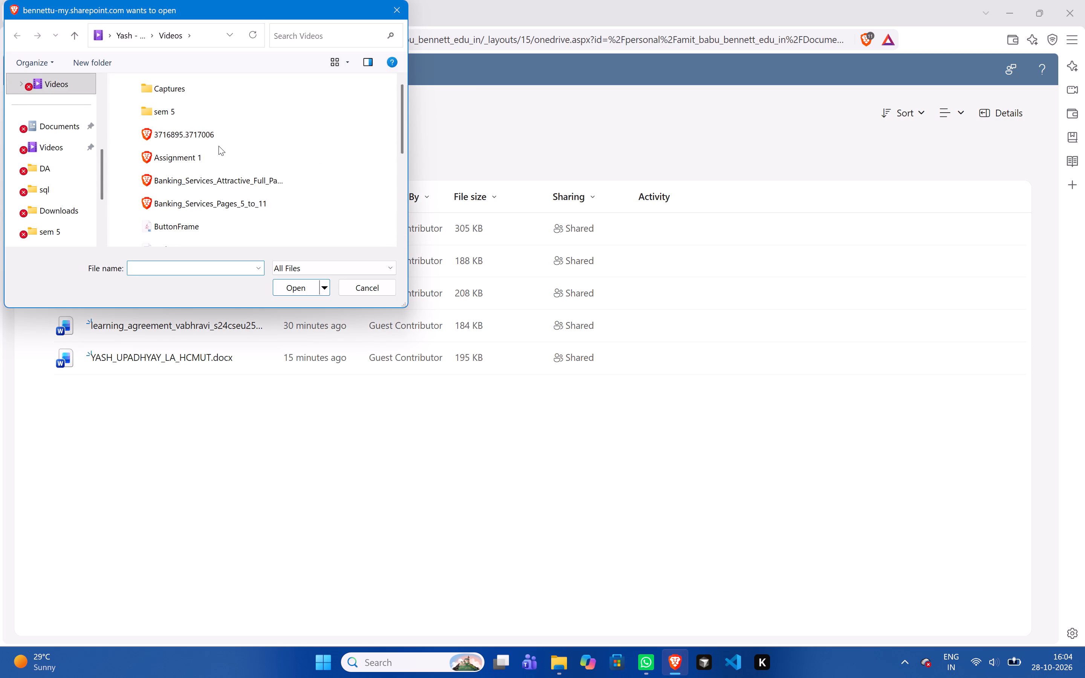
pyautogui.click(556, 664)
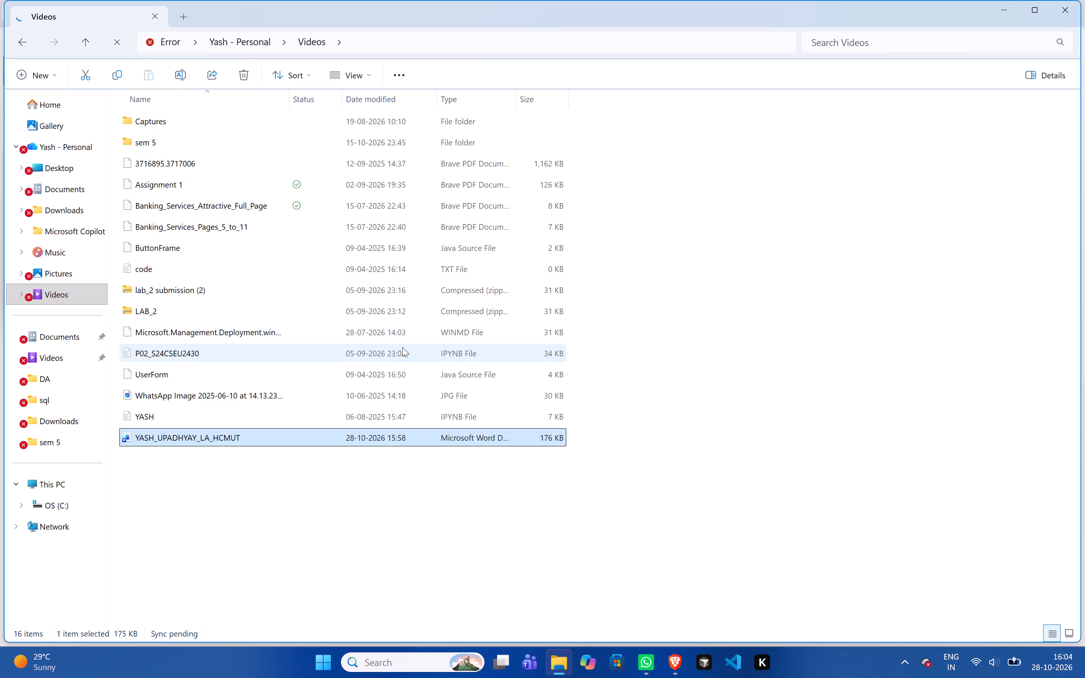
pyautogui.doubleClick(250, 443)
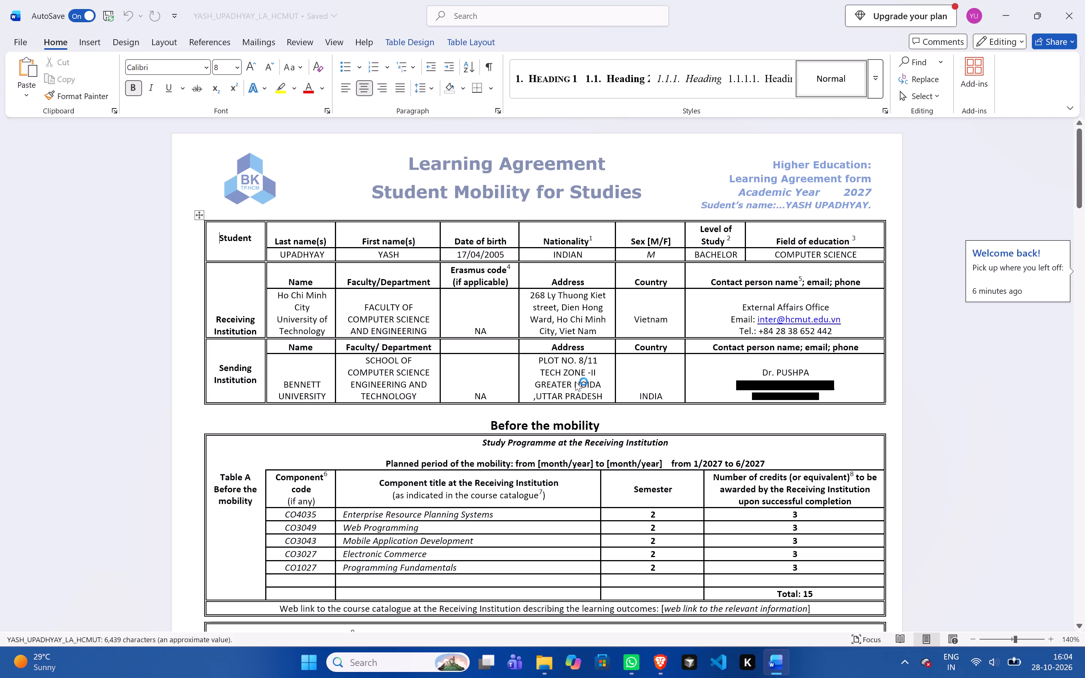
pyautogui.scroll(-17, 575, 382)
pyautogui.scroll(5, 575, 382)
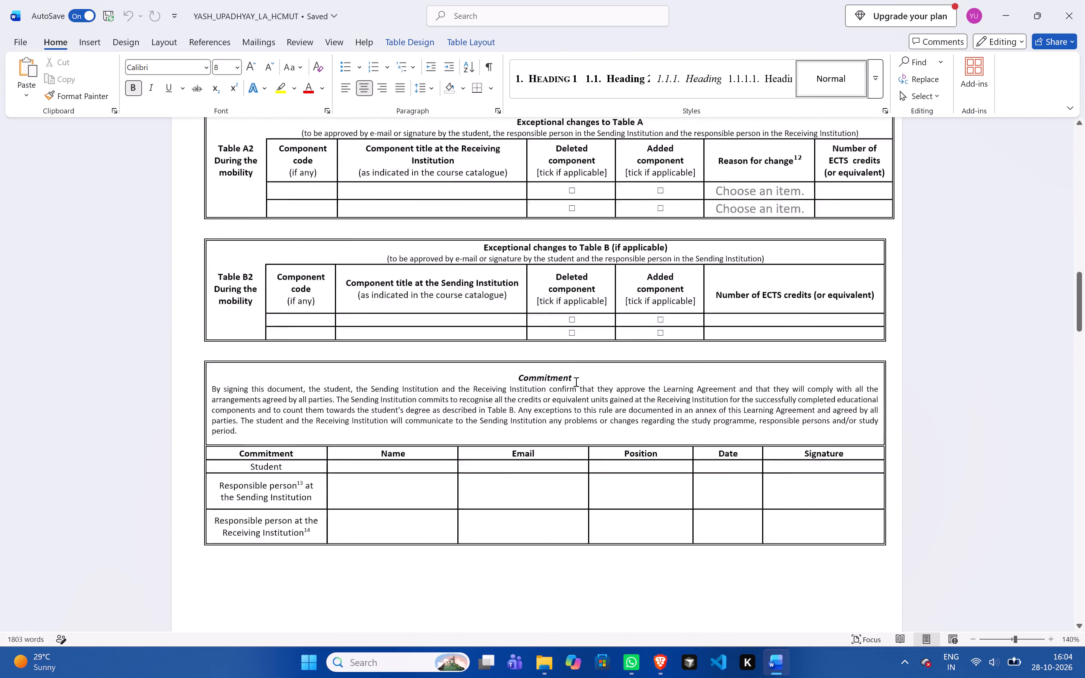
pyautogui.scroll(3, 575, 382)
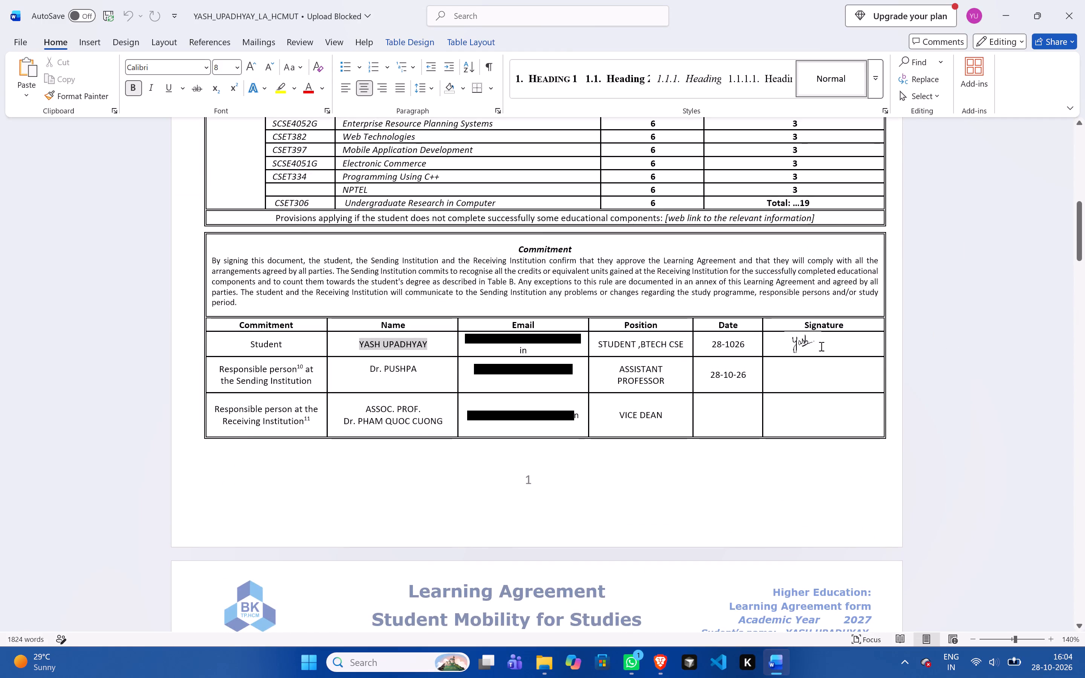
pyautogui.click(810, 344)
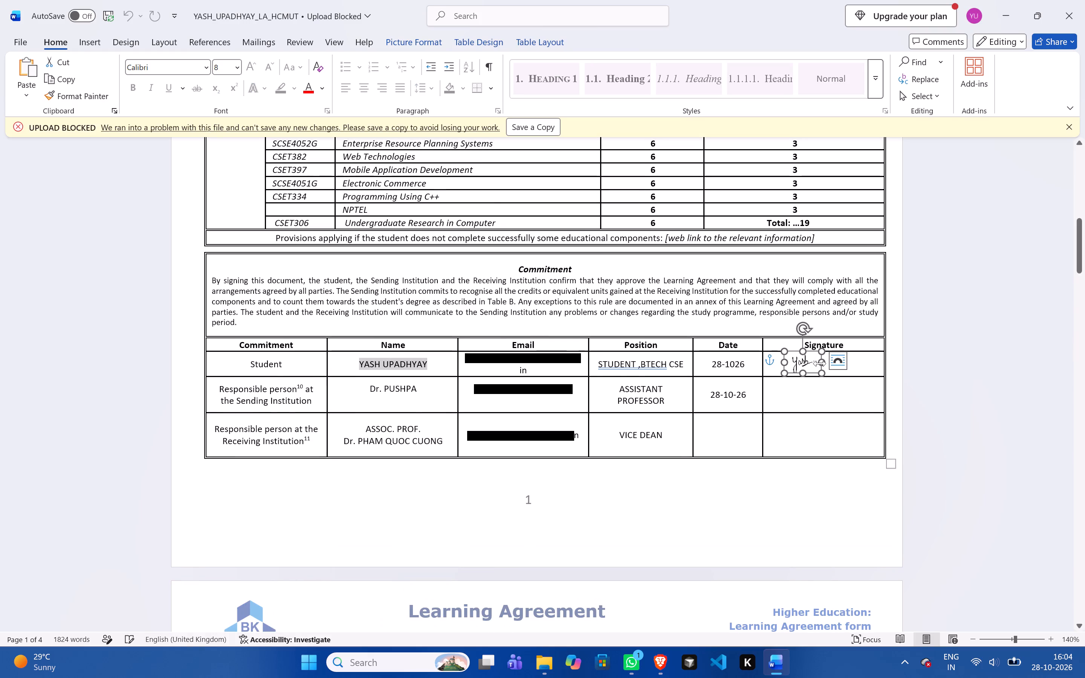
pyautogui.moveTo(821, 362); pyautogui.dragTo(836, 362)
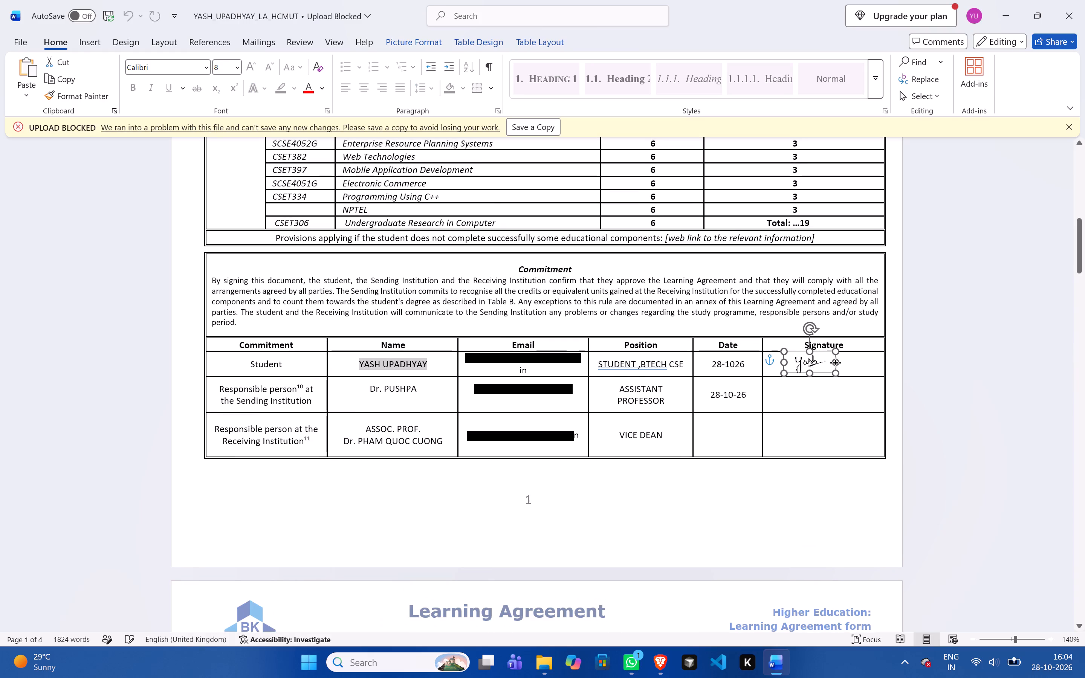
pyautogui.moveTo(836, 362); pyautogui.dragTo(834, 362)
pyautogui.moveTo(835, 372); pyautogui.dragTo(833, 374)
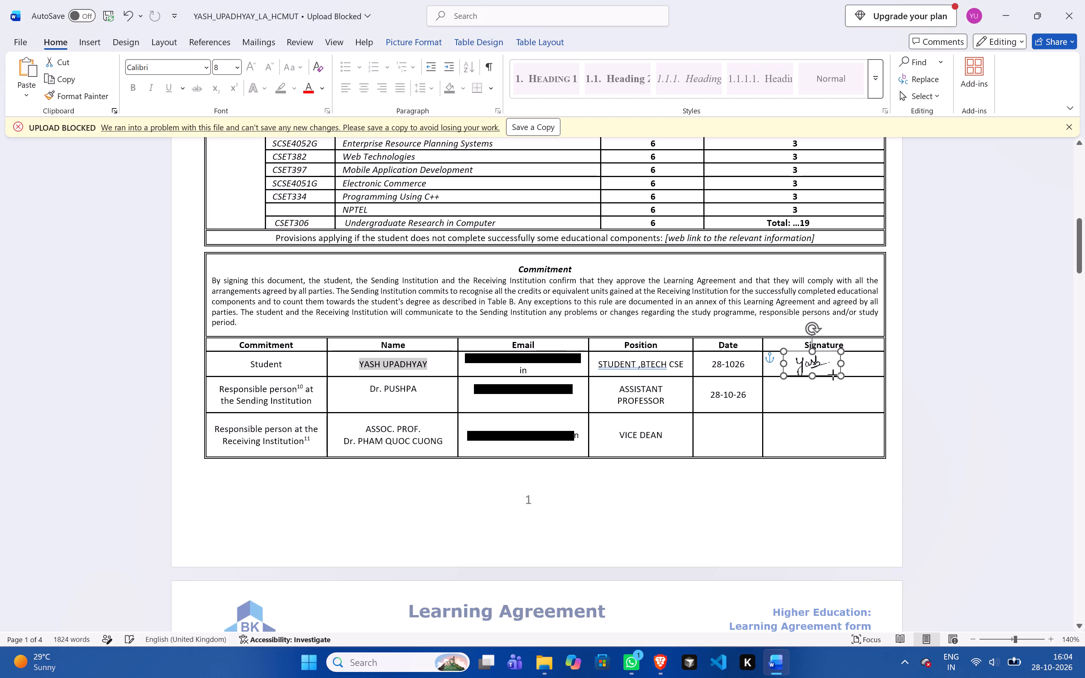
pyautogui.moveTo(833, 374); pyautogui.dragTo(831, 372)
pyautogui.click(931, 361)
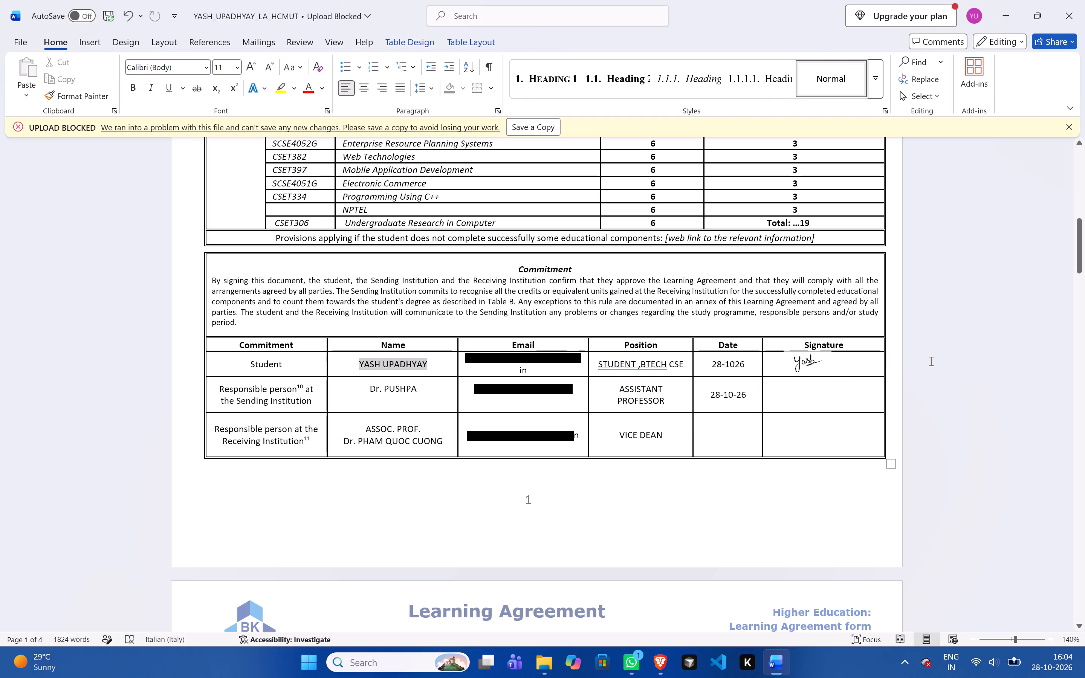
# Save the Learning Agreement document, and close it together with the Videos folder window.
pyautogui.hotkey('ctrl', 's')
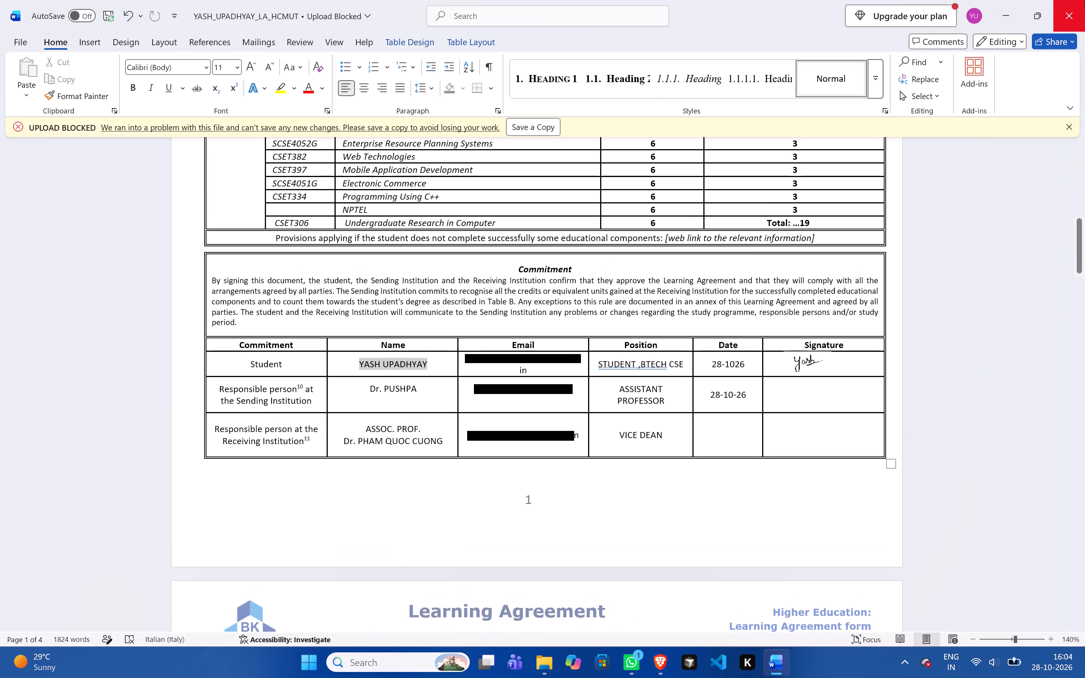
pyautogui.click(1084, 0)
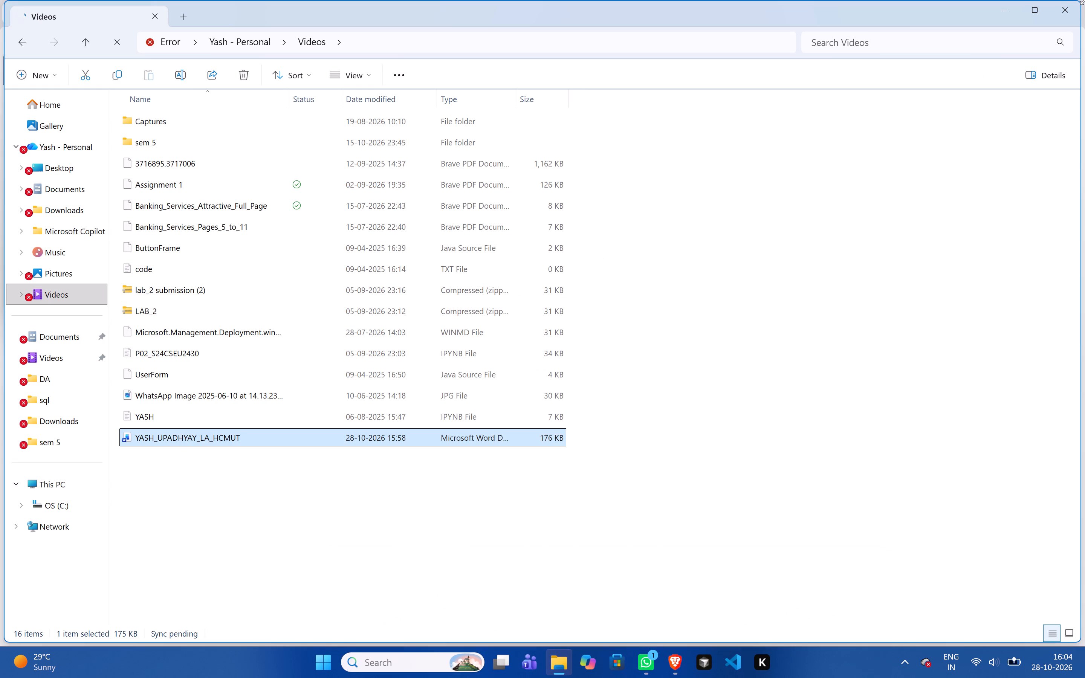
pyautogui.click(1074, 9)
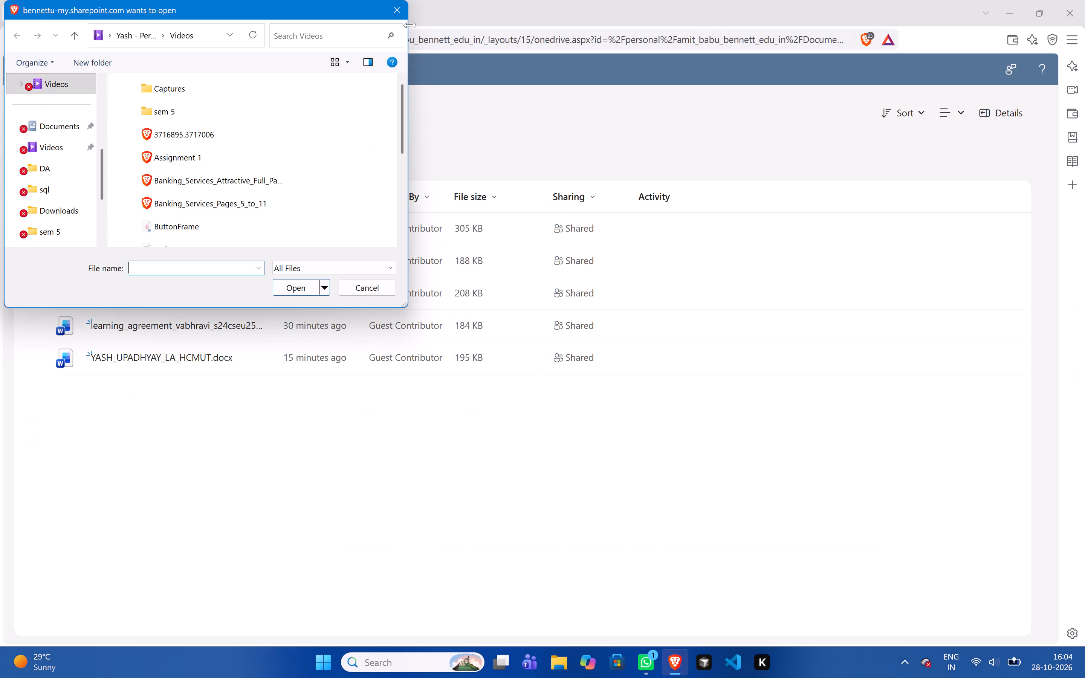
# Upload the student's _LA_HCMUT document from the Videos folder to the shared Learning Agreements_HCMUT folder, replacing the existing file of the same name.
pyautogui.click(398, 14)
pyautogui.click(129, 110)
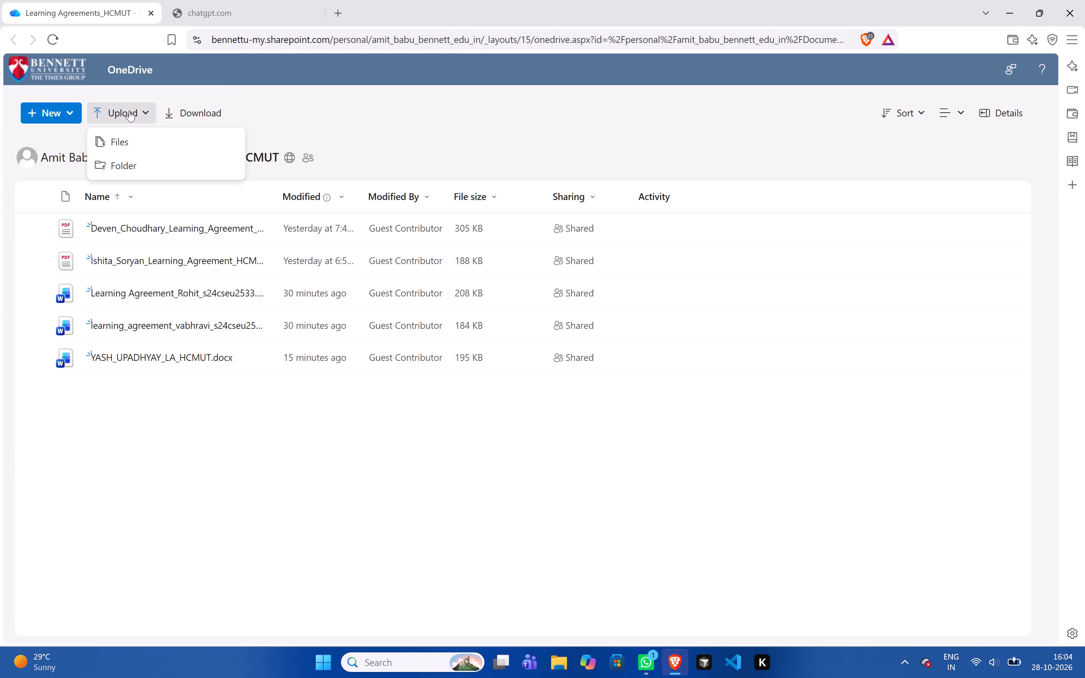
pyautogui.click(133, 139)
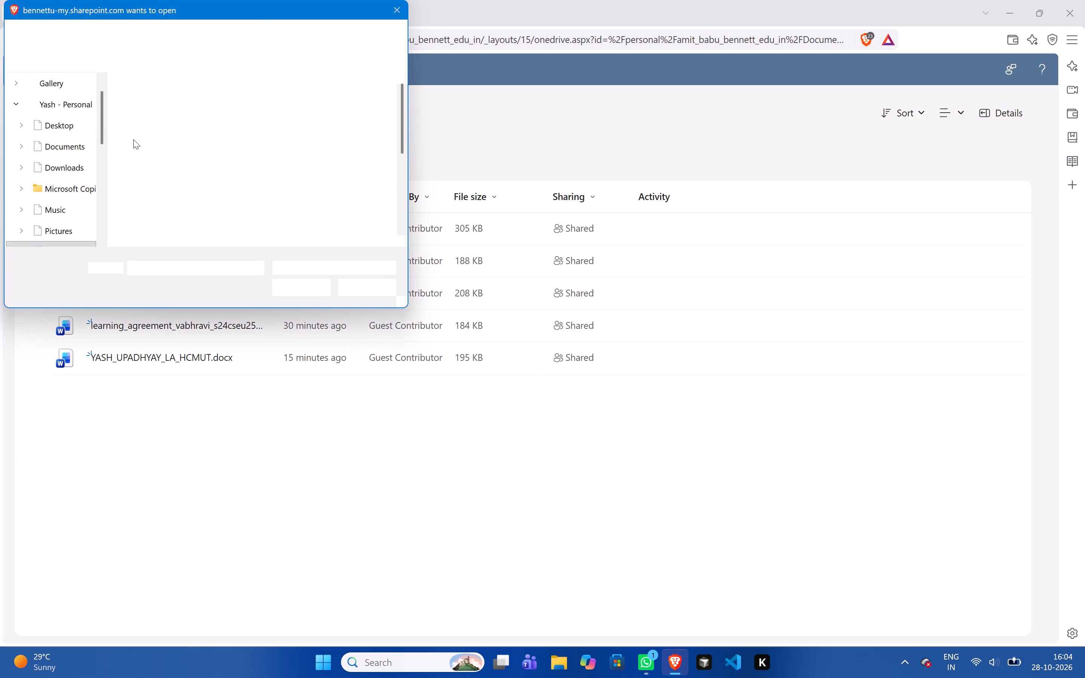
pyautogui.scroll(-4, 196, 135)
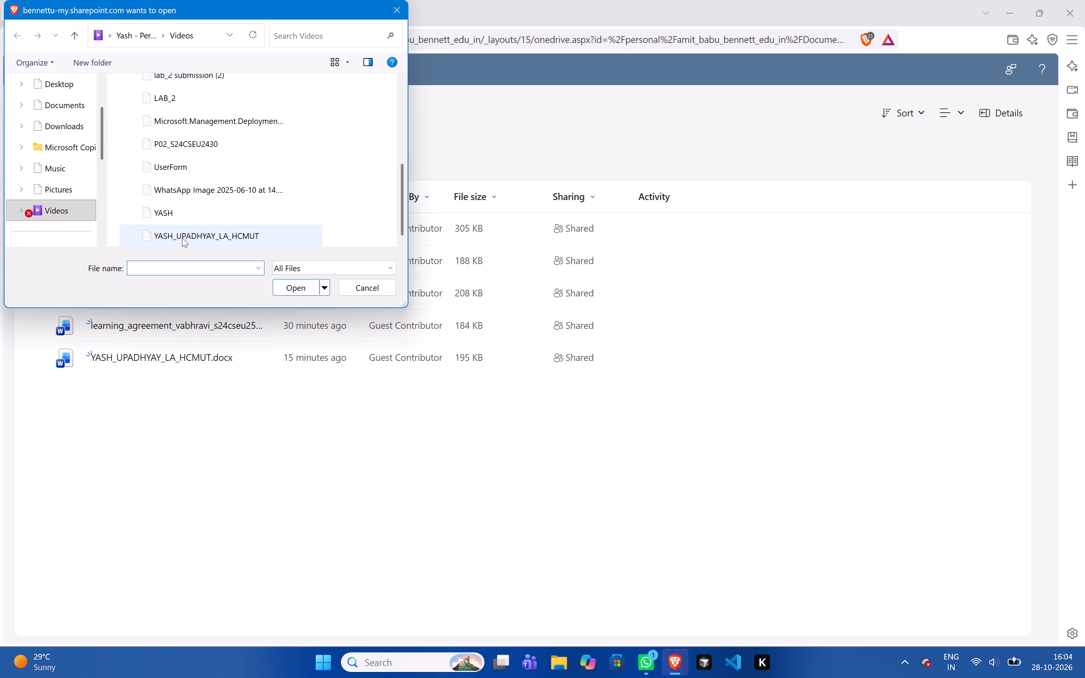
pyautogui.click(184, 239)
pyautogui.click(307, 288)
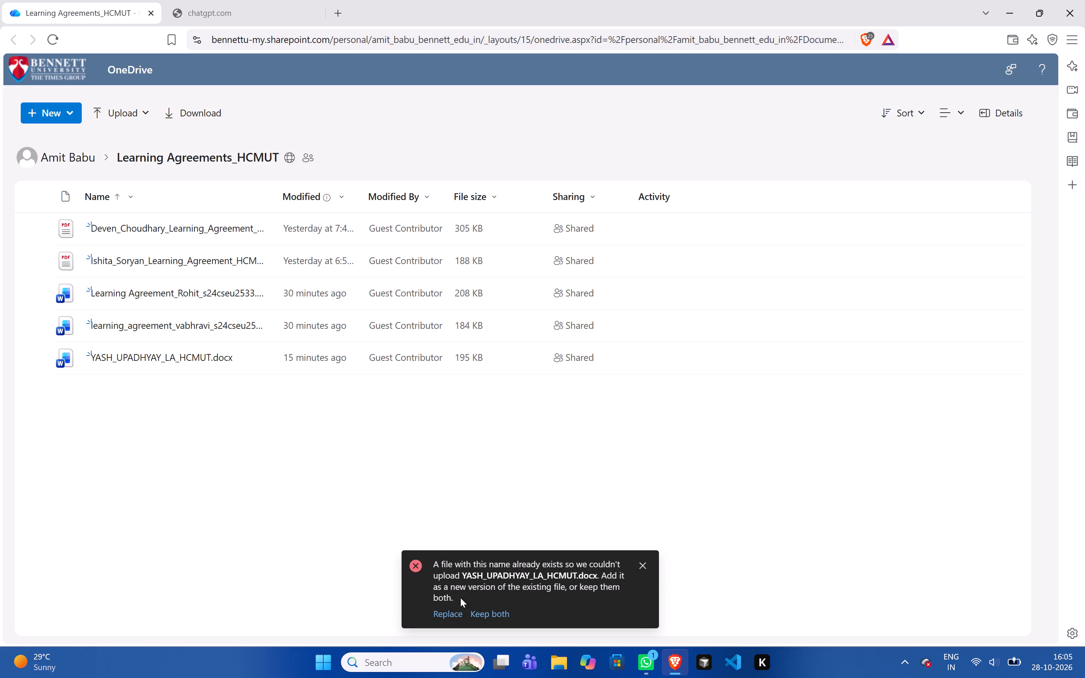
pyautogui.click(452, 609)
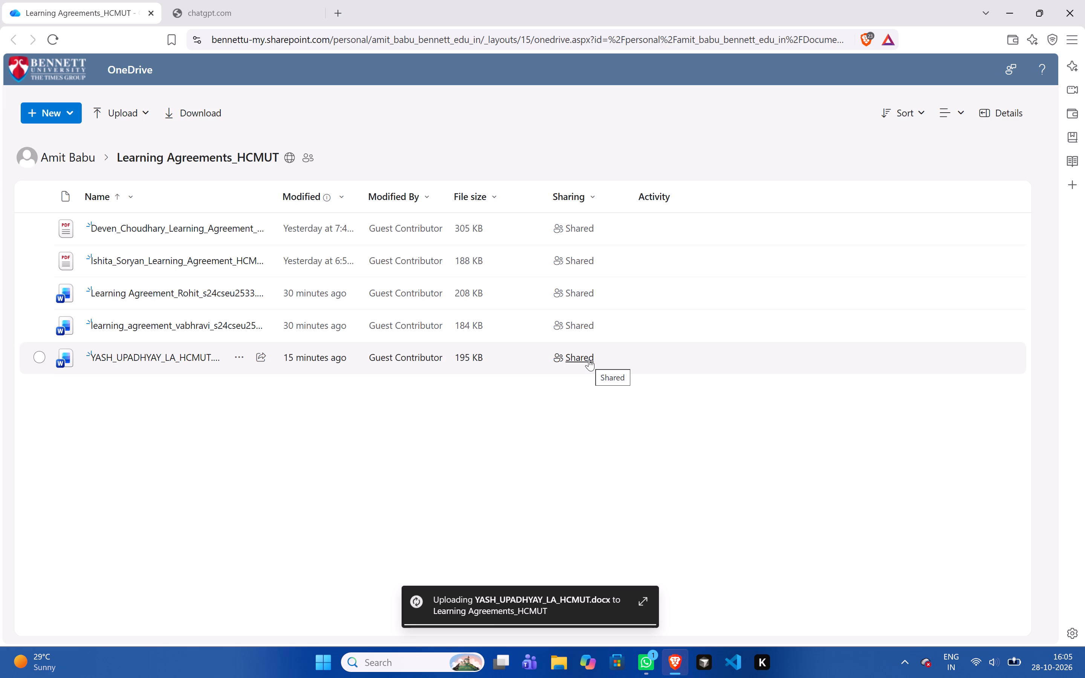
# Open the student's uploaded _LA_HCMUT document from the shared folder to check it, and close the ChatGPT tab.
pyautogui.click(143, 358)
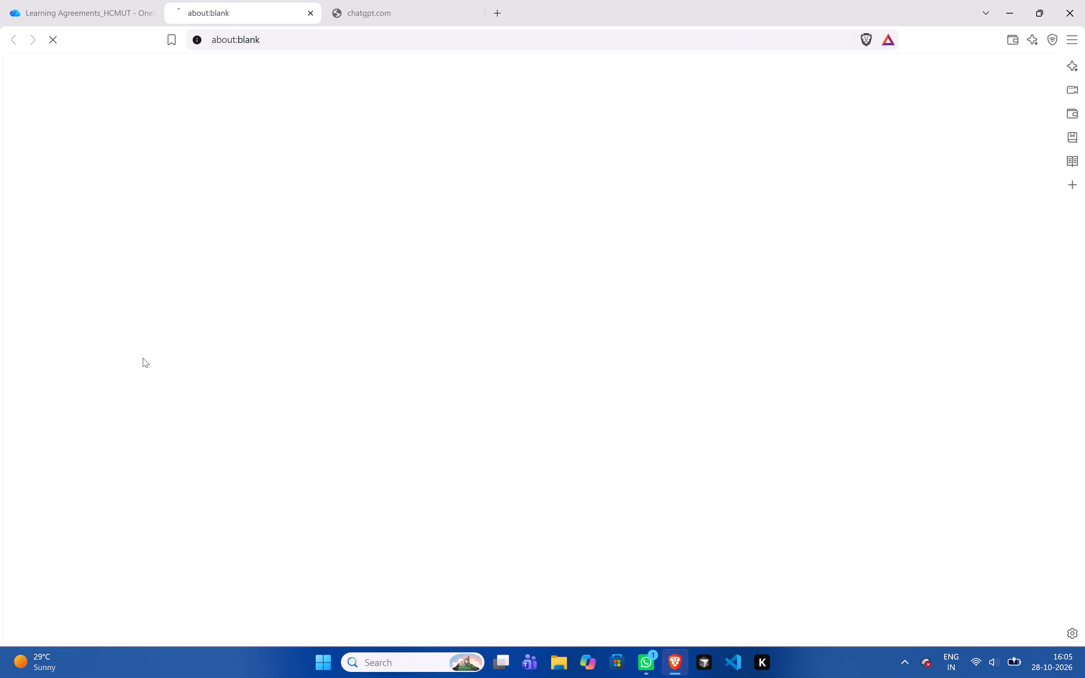
pyautogui.click(476, 12)
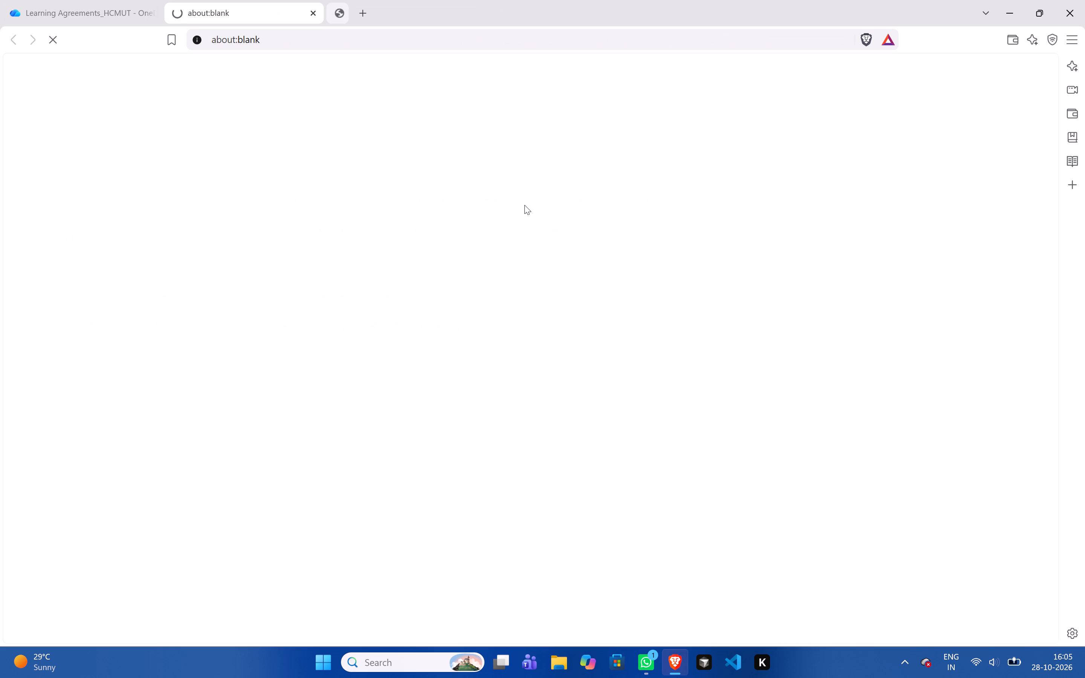
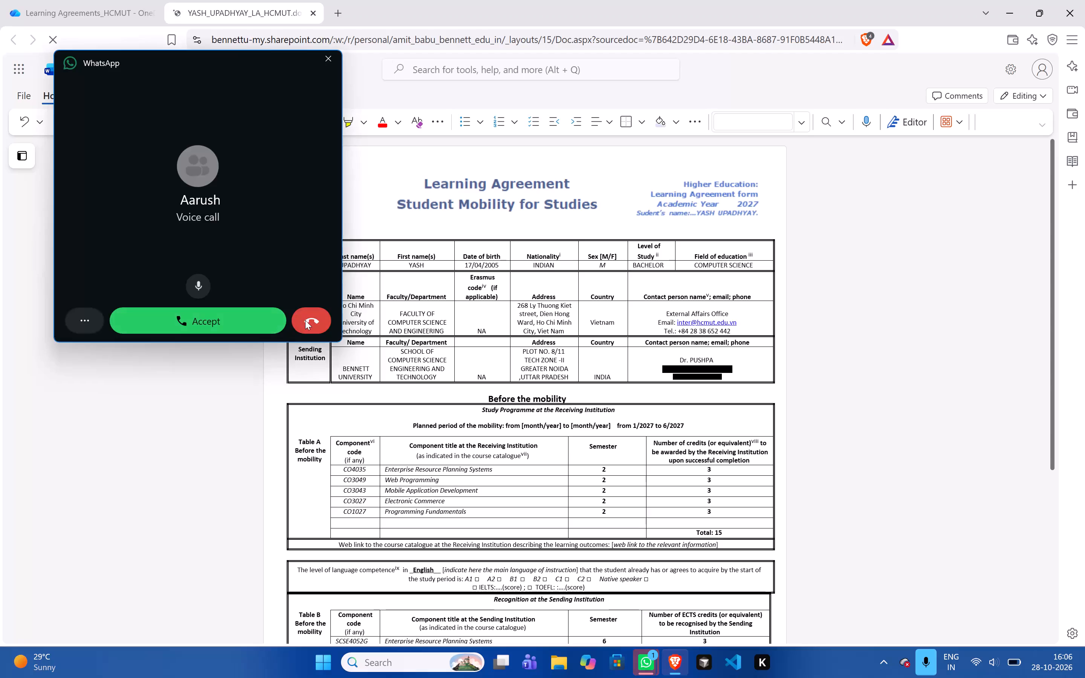
# Decline the incoming WhatsApp voice call that covers the uploaded Learning Agreement document.
pyautogui.click(321, 321)
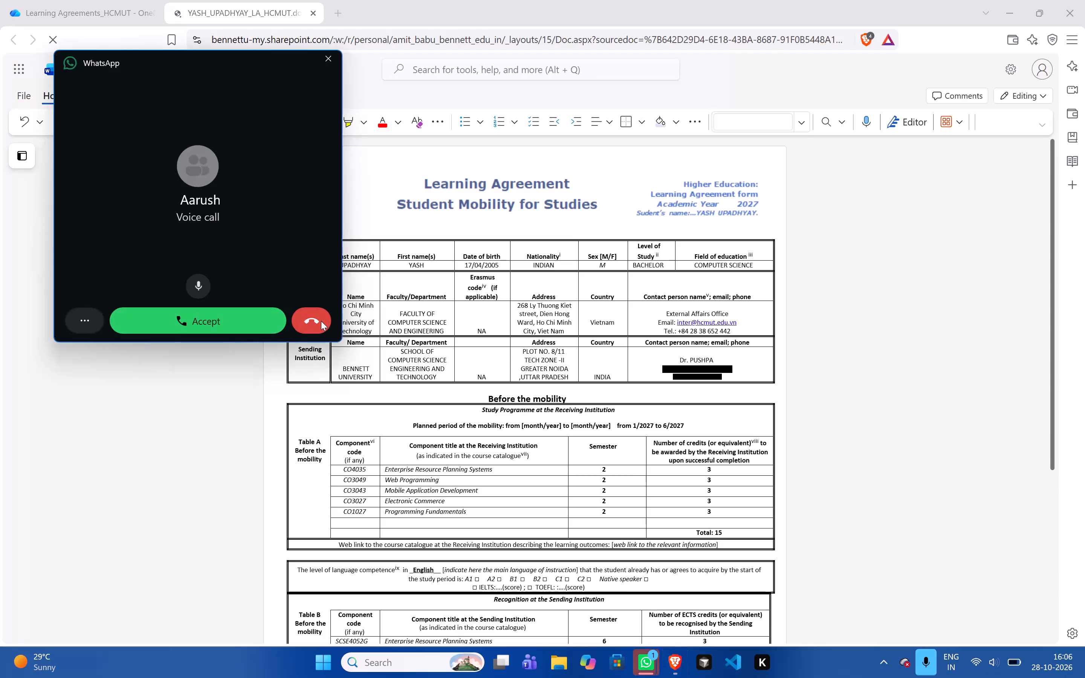
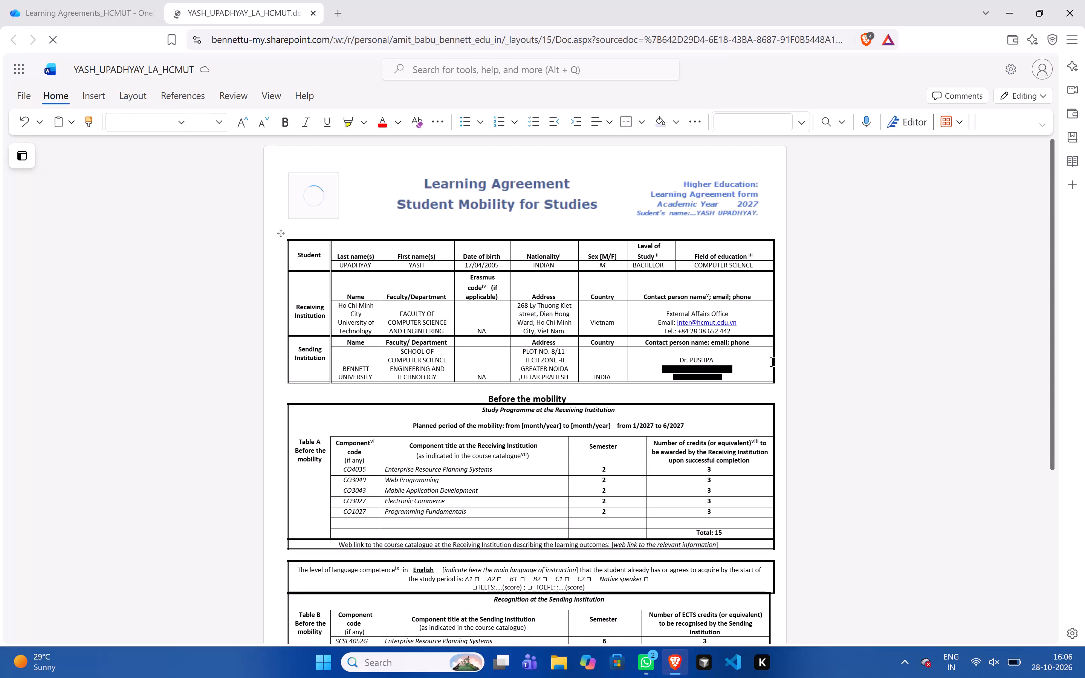
# Examine the uploaded Learning Agreement's course tables and the Commitment section with the student's signature, dismissing the battery notification.
pyautogui.scroll(-2, 744, 415)
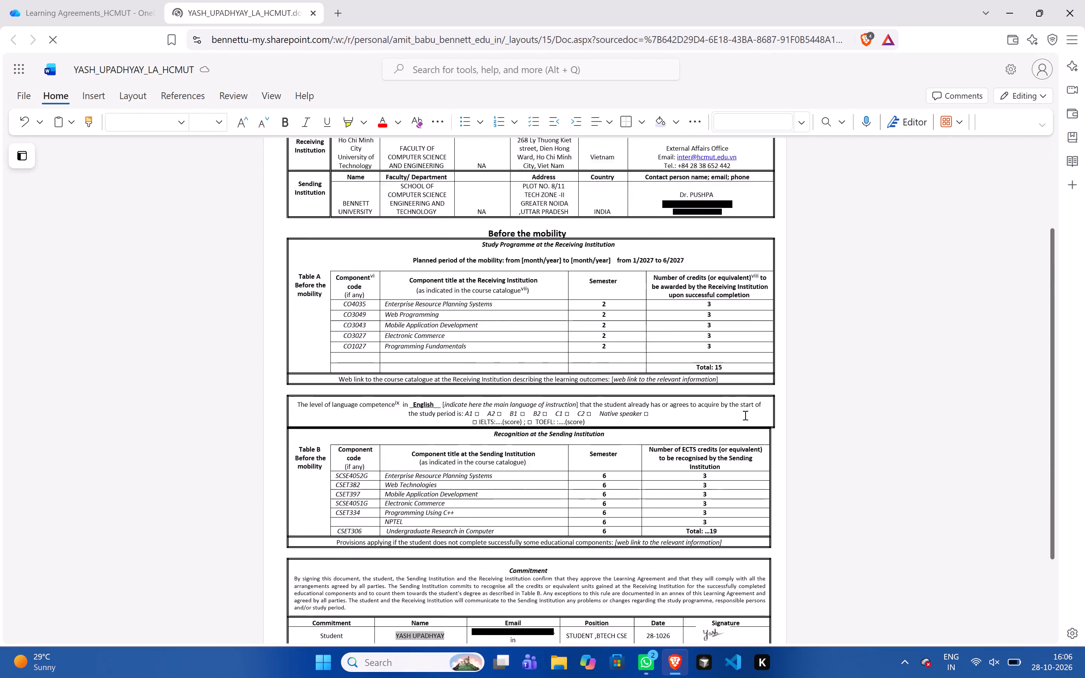
pyautogui.scroll(-3, 744, 415)
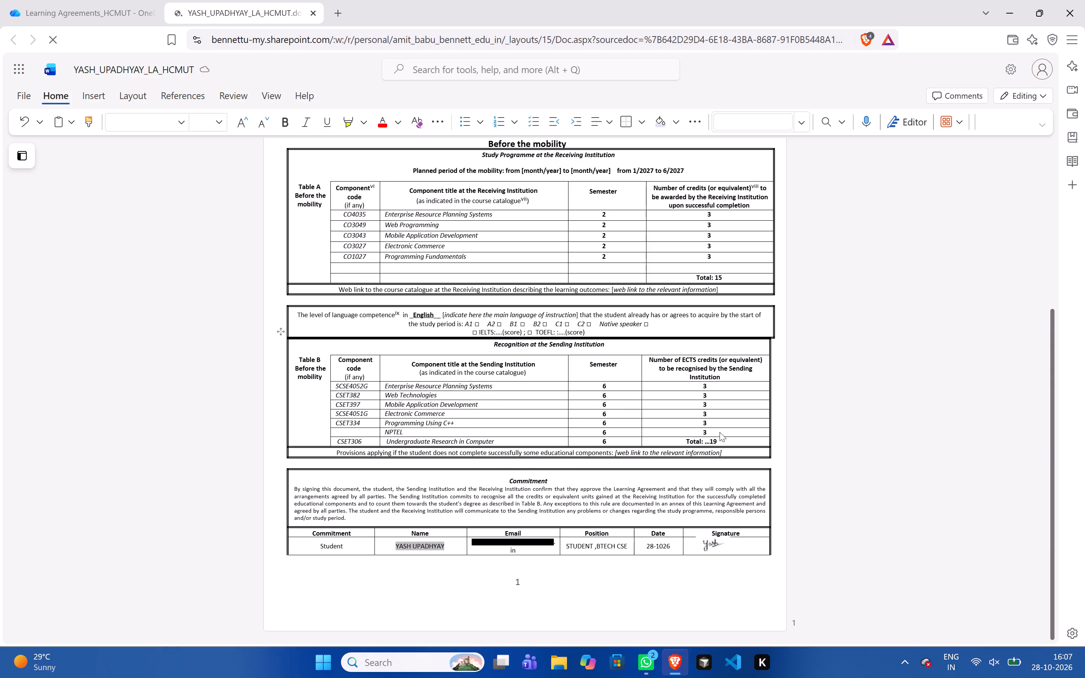
pyautogui.scroll(-3, 720, 432)
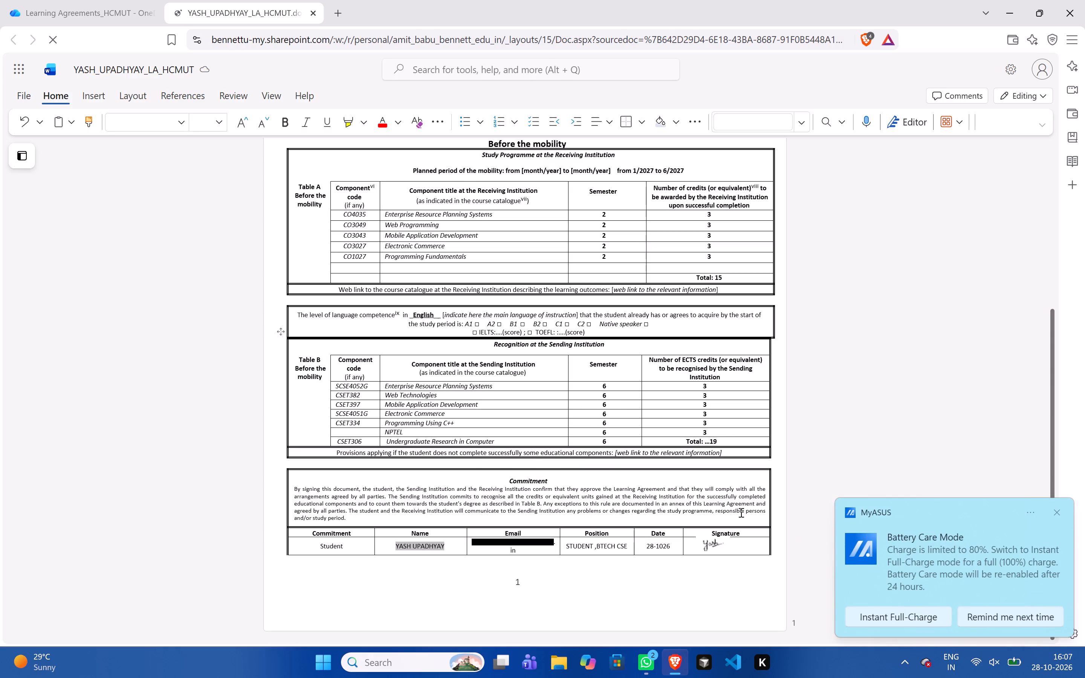
pyautogui.click(1059, 512)
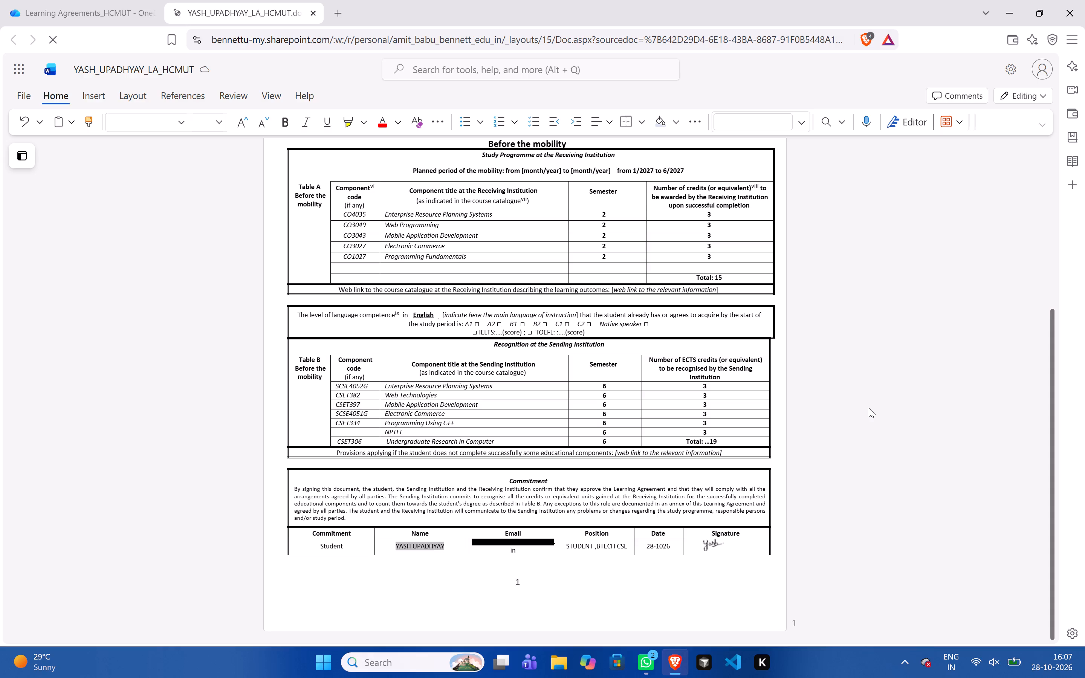
pyautogui.scroll(-3, 698, 361)
pyautogui.scroll(6, 698, 361)
pyautogui.scroll(-7, 698, 361)
pyautogui.scroll(4, 698, 361)
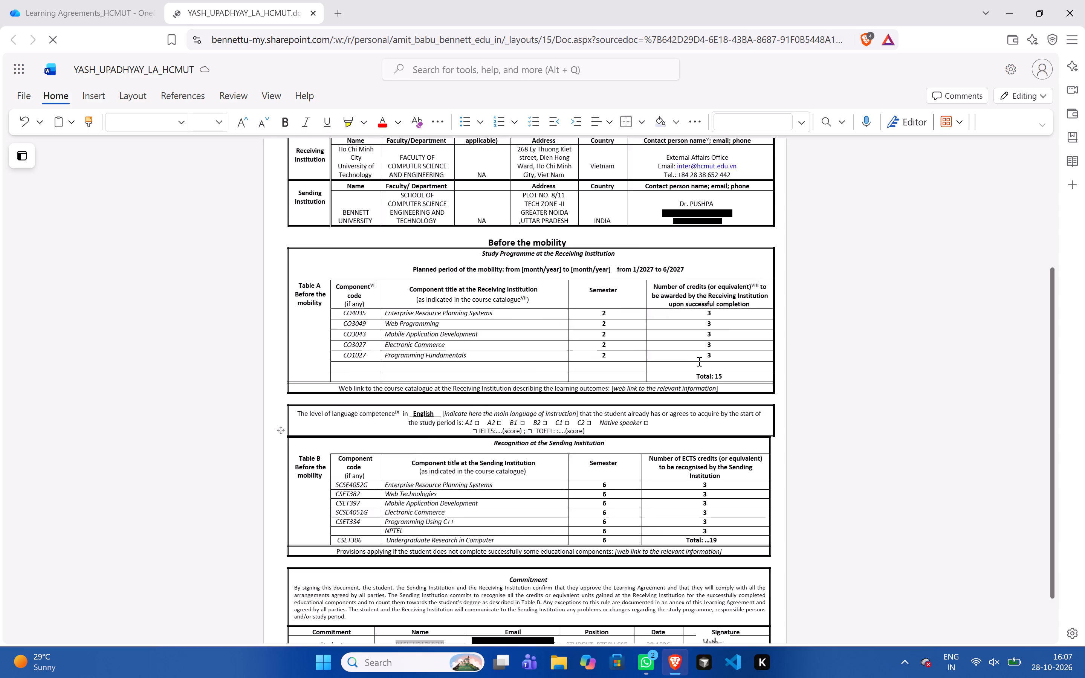
# Close the uploaded Learning Agreement and reopen the student's document from the shared Learning Agreements_HCMUT folder.
pyautogui.click(315, 13)
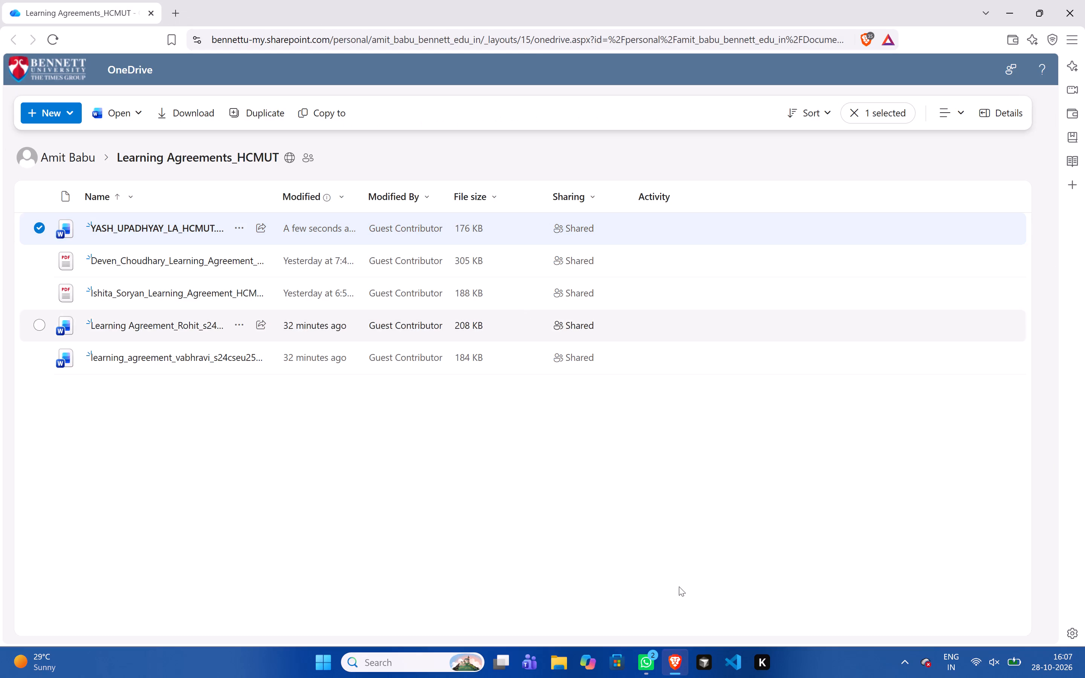
pyautogui.click(557, 664)
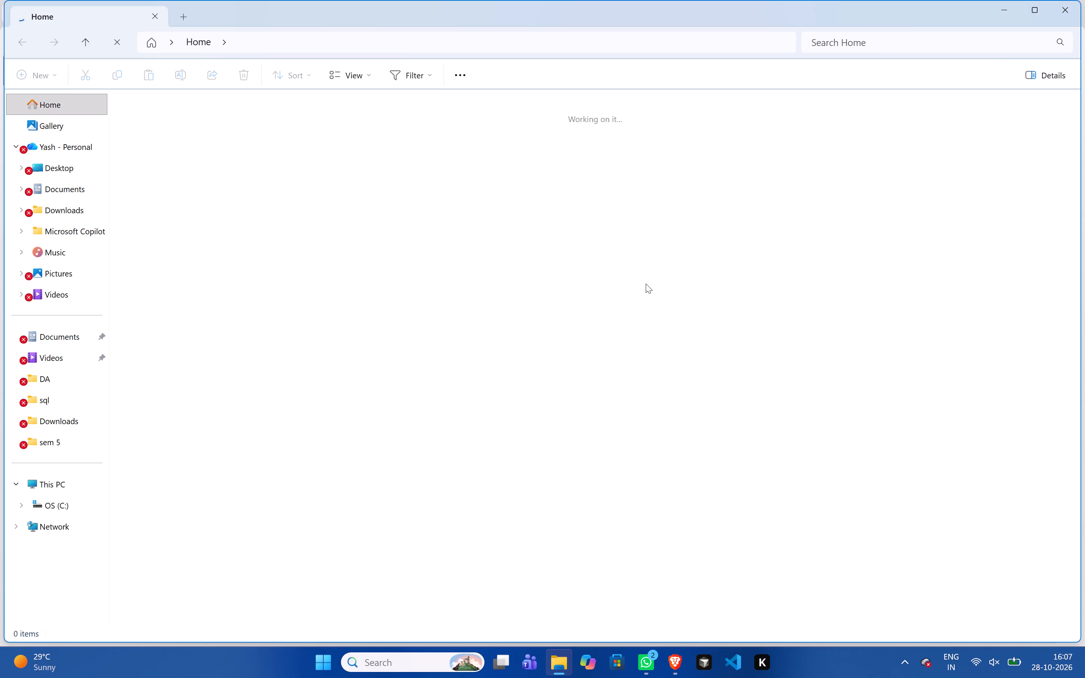
pyautogui.click(671, 661)
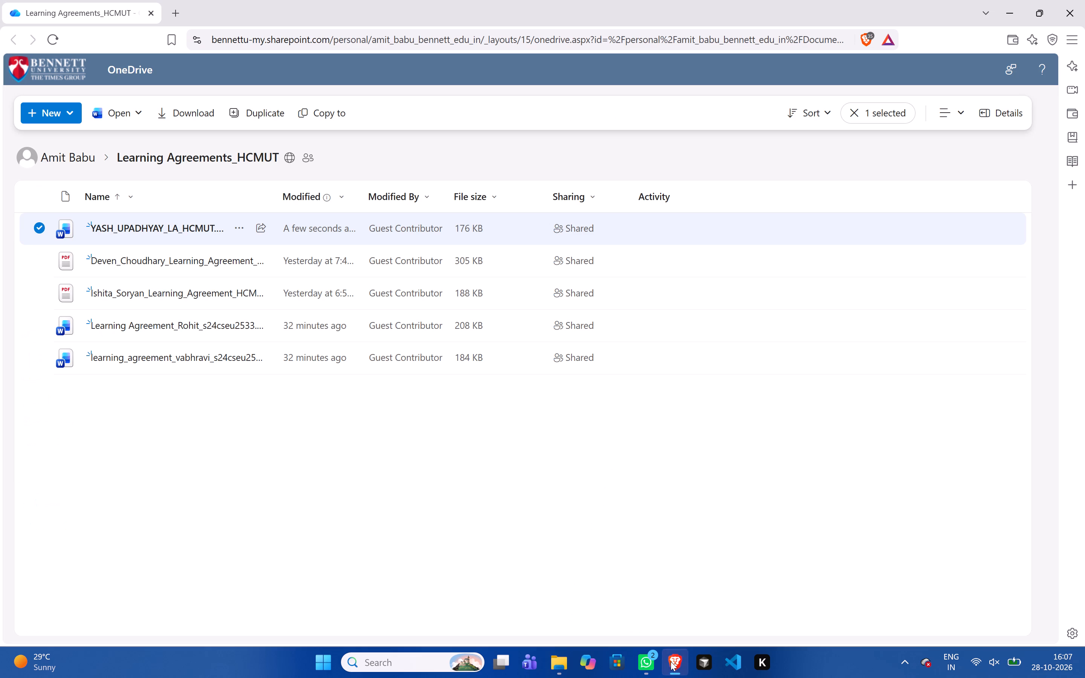
pyautogui.doubleClick(156, 228)
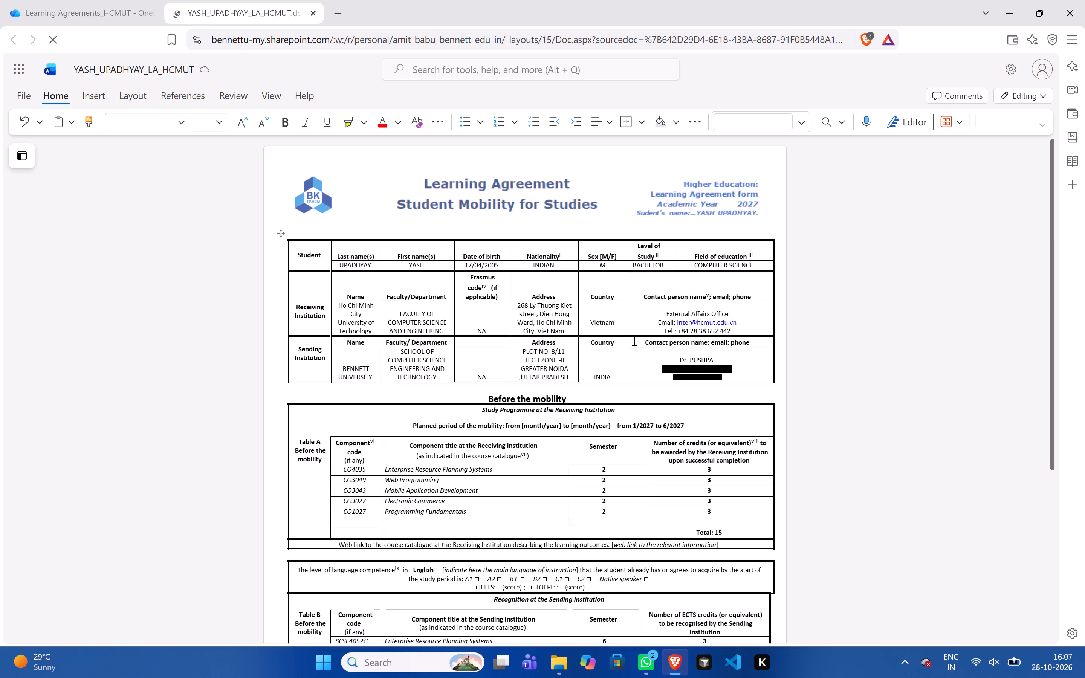
# Slightly increase the height of the student row in the Commitment table, moving its bottom border below the signature.
pyautogui.click(680, 354)
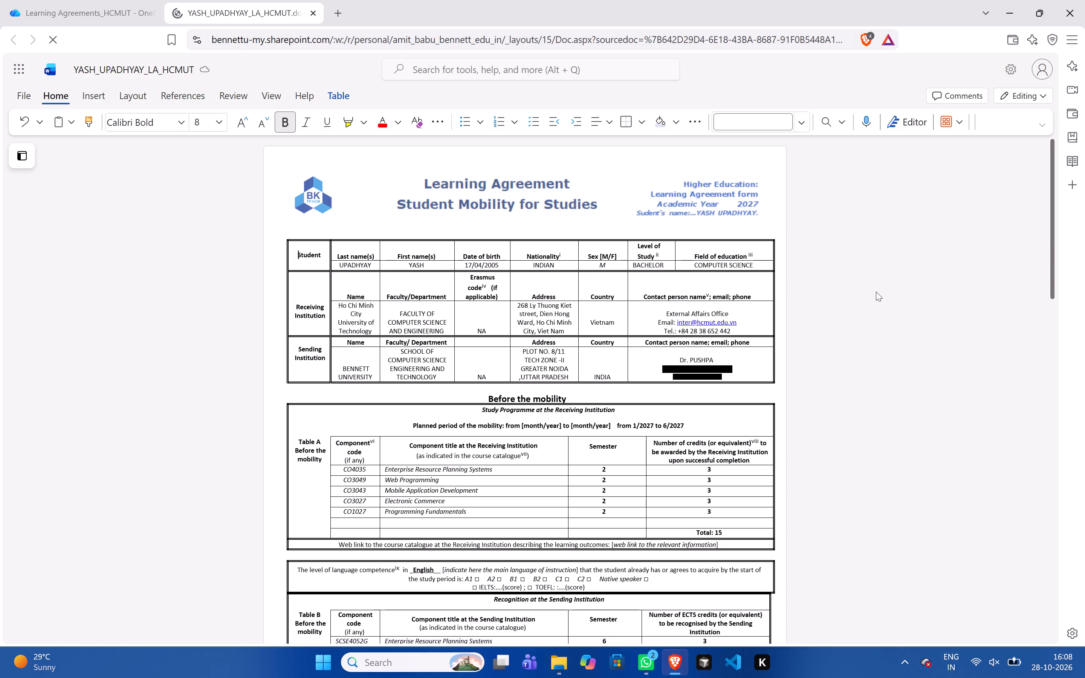
pyautogui.scroll(-4, 876, 292)
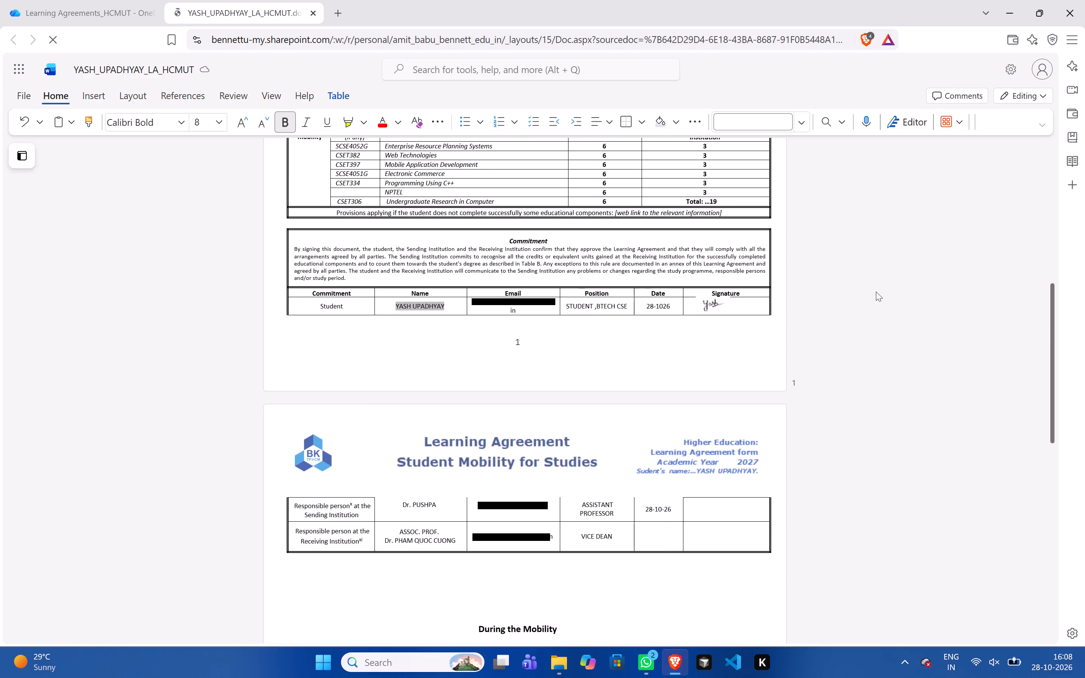
pyautogui.click(950, 313)
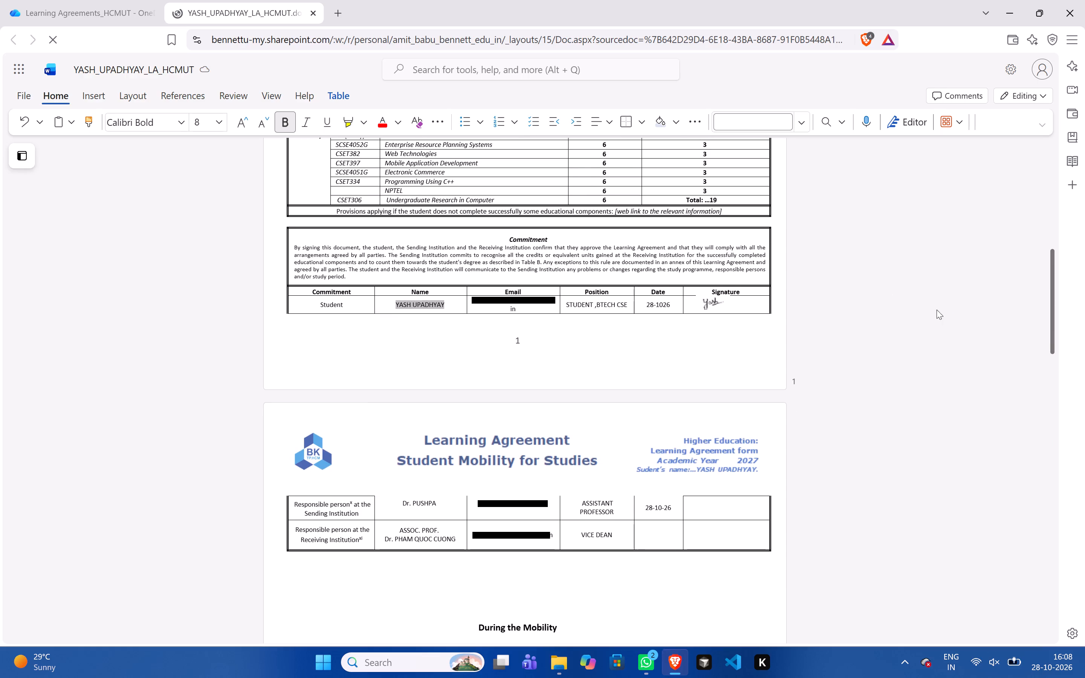
pyautogui.click(755, 302)
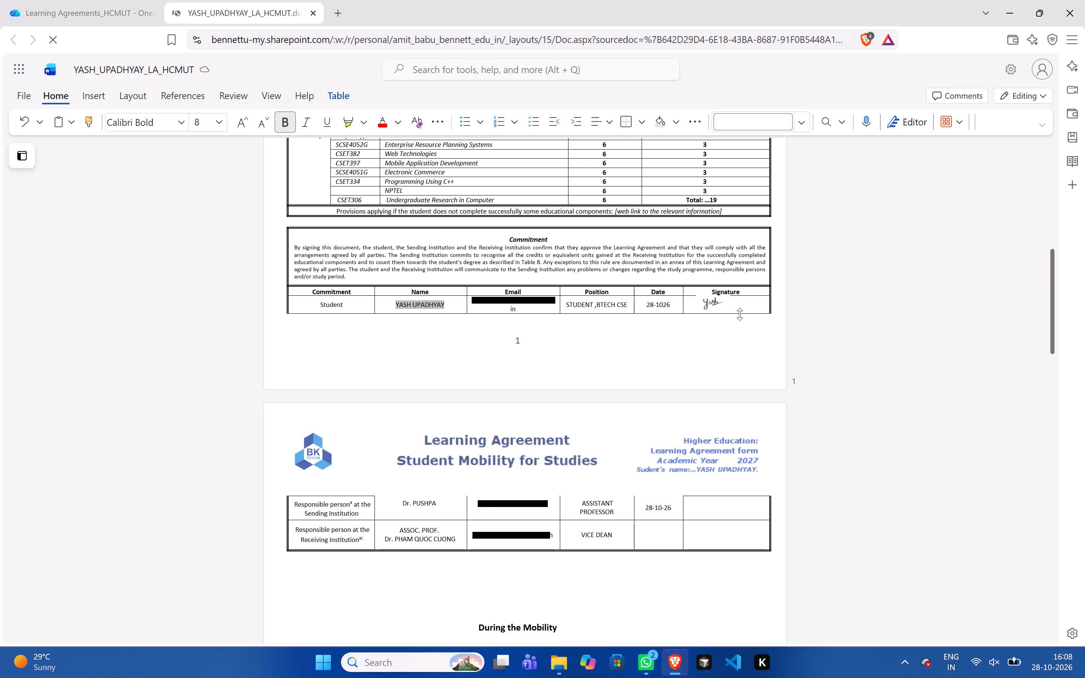
pyautogui.click(740, 314)
pyautogui.click(738, 316)
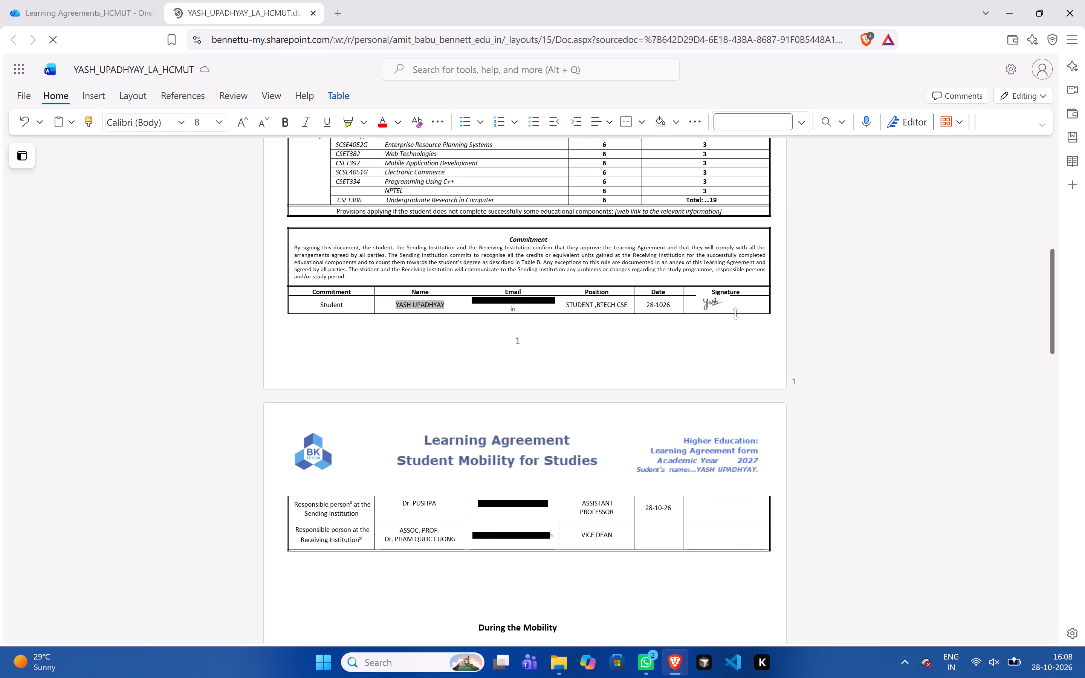
pyautogui.moveTo(735, 314); pyautogui.dragTo(736, 320)
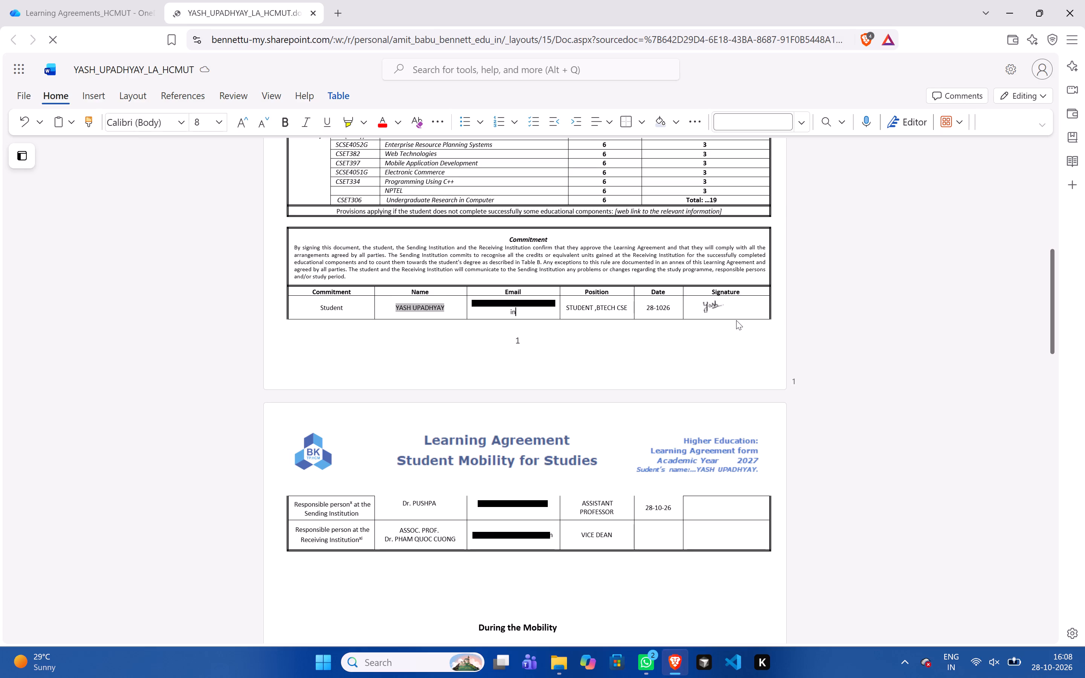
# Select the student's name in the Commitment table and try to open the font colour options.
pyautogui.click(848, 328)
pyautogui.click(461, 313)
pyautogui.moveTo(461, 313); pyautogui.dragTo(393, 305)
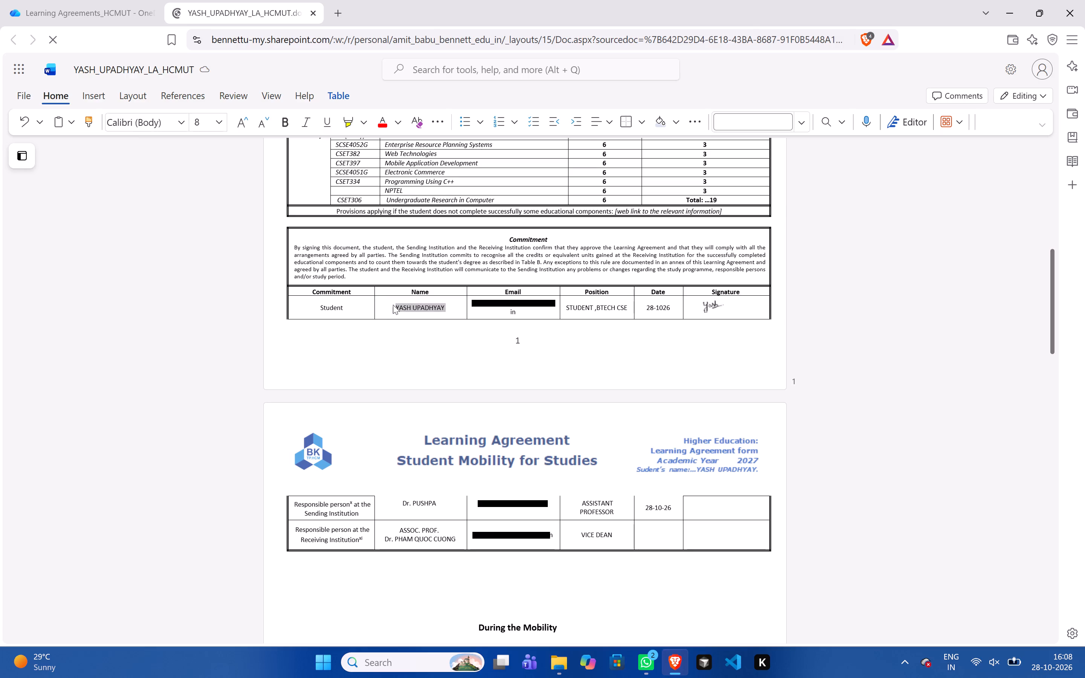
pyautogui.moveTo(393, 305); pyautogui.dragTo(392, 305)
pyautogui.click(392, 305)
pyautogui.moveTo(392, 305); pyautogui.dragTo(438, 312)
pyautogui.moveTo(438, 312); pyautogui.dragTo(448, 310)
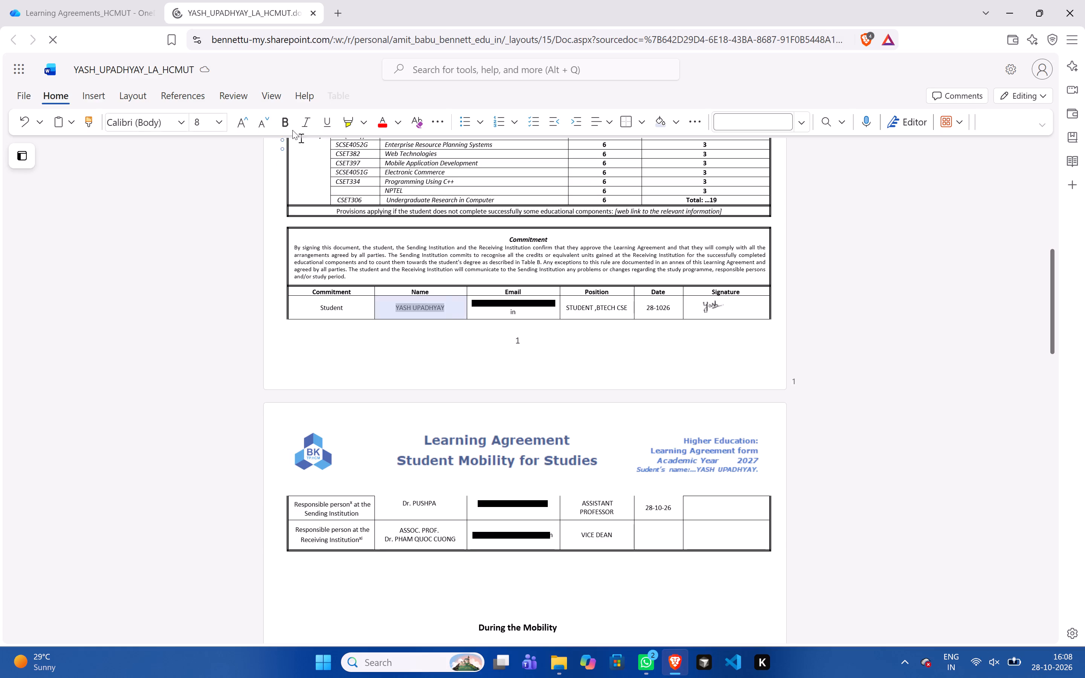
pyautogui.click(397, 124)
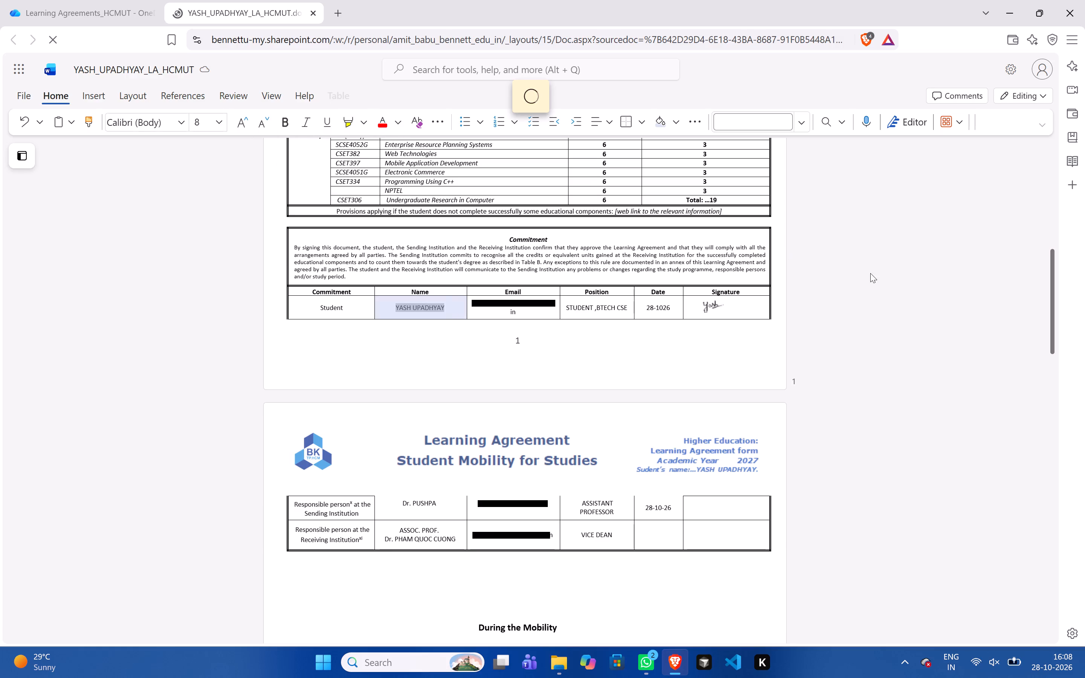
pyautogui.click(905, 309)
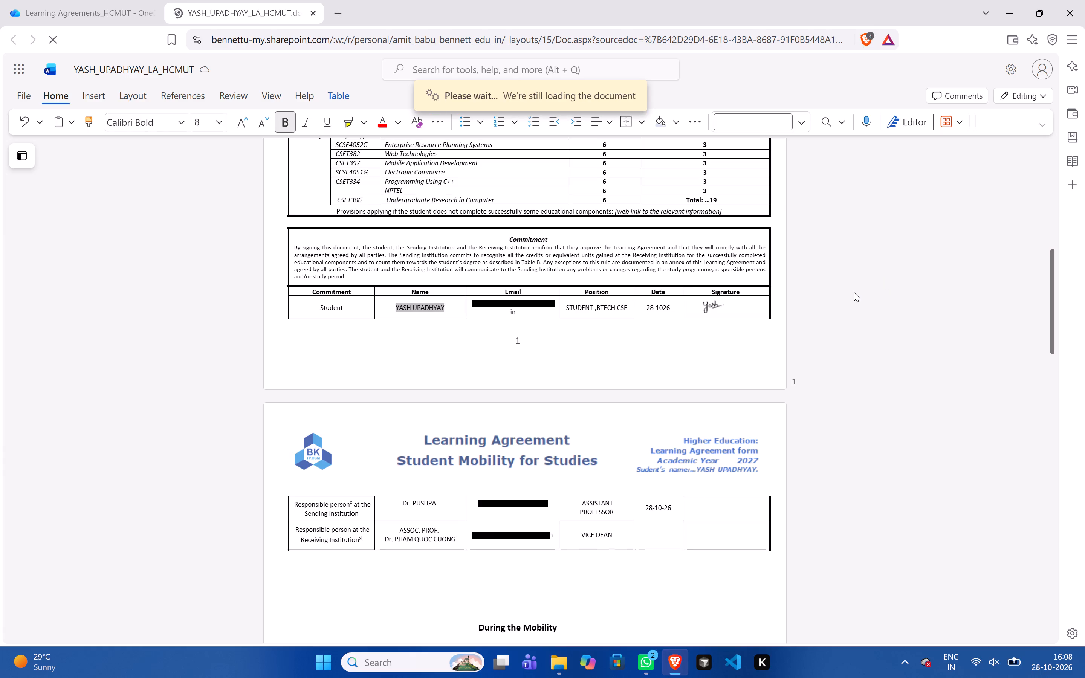
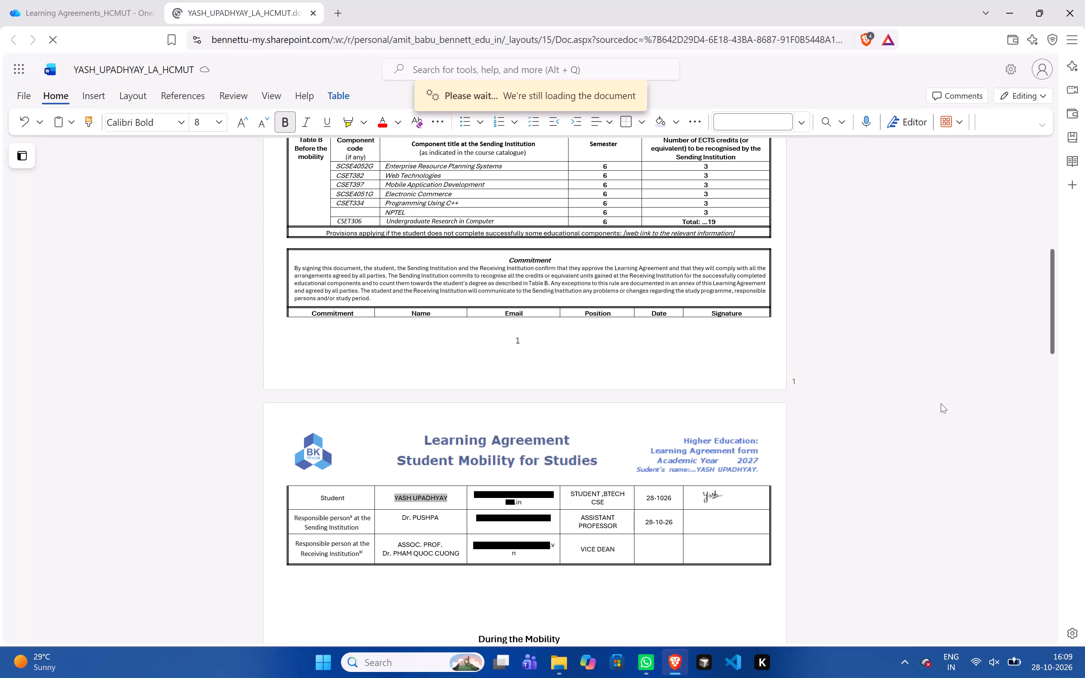
# Try to save the Learning Agreement with the adjusted student row.
pyautogui.hotkey('ctrl', 's')
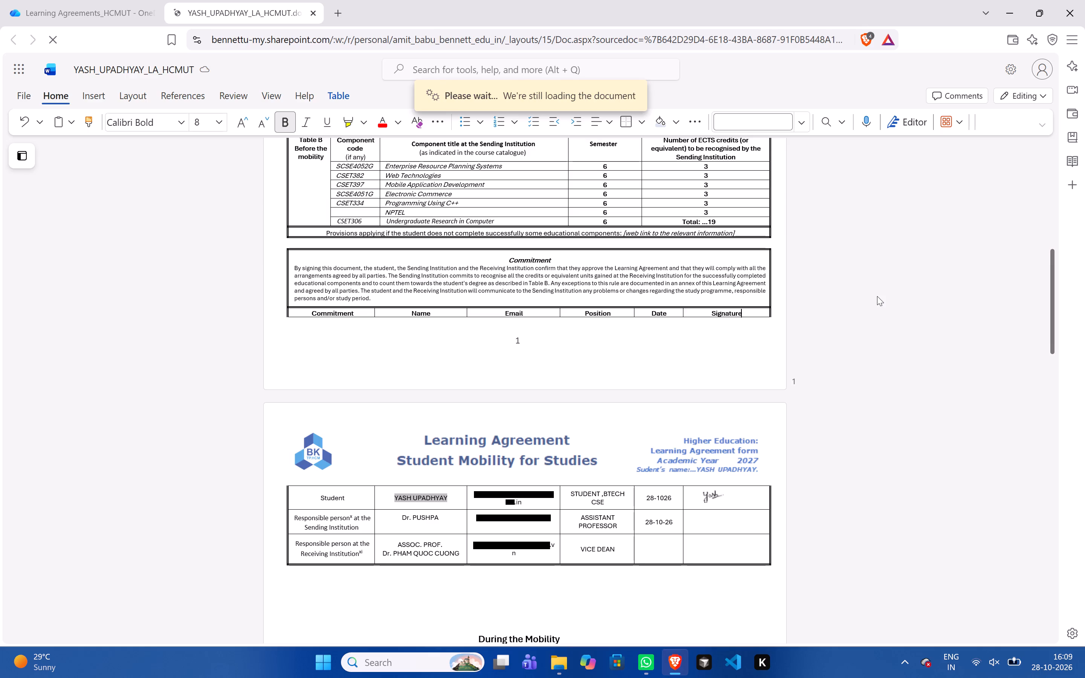
# Examine the remaining pages of the Learning Agreement, from the During the Mobility tables to the After the Mobility tables and Commitment section.
pyautogui.scroll(-10, 877, 296)
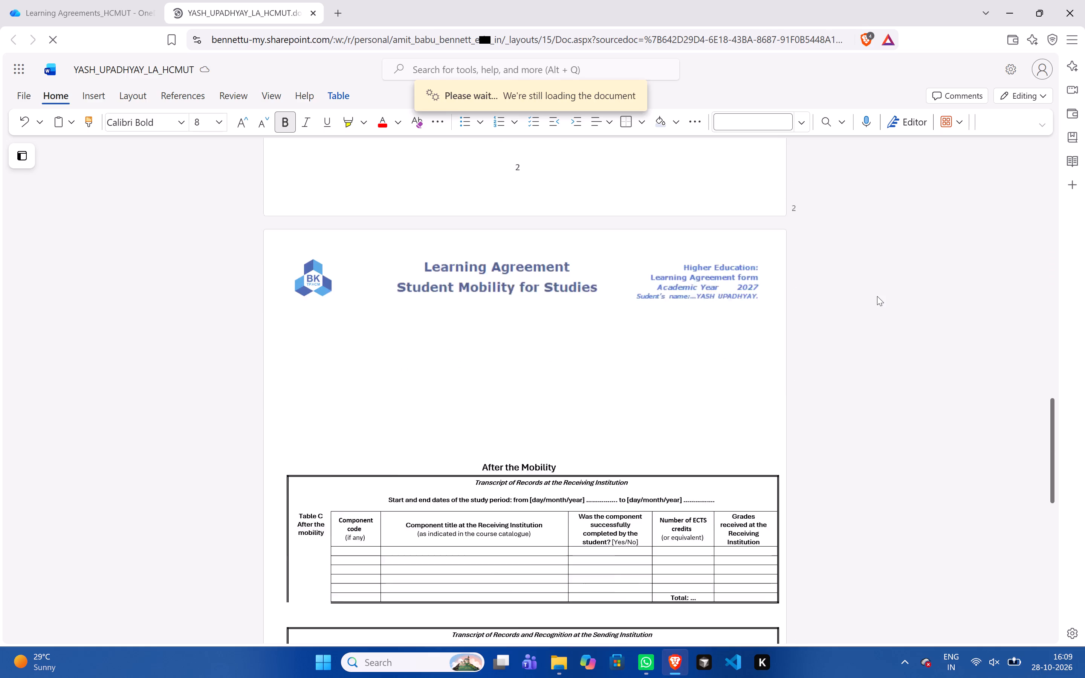
pyautogui.scroll(-4, 877, 296)
pyautogui.scroll(4, 877, 296)
pyautogui.scroll(-4, 877, 296)
pyautogui.scroll(5, 877, 296)
pyautogui.scroll(-6, 877, 296)
pyautogui.scroll(6, 877, 296)
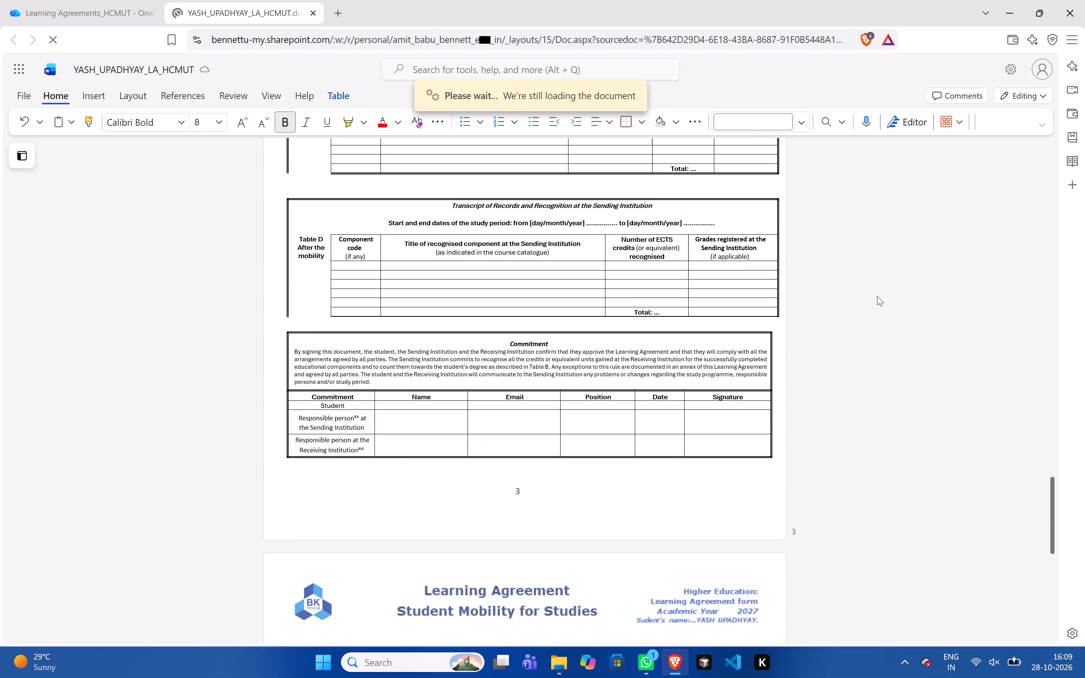
pyautogui.scroll(9, 877, 296)
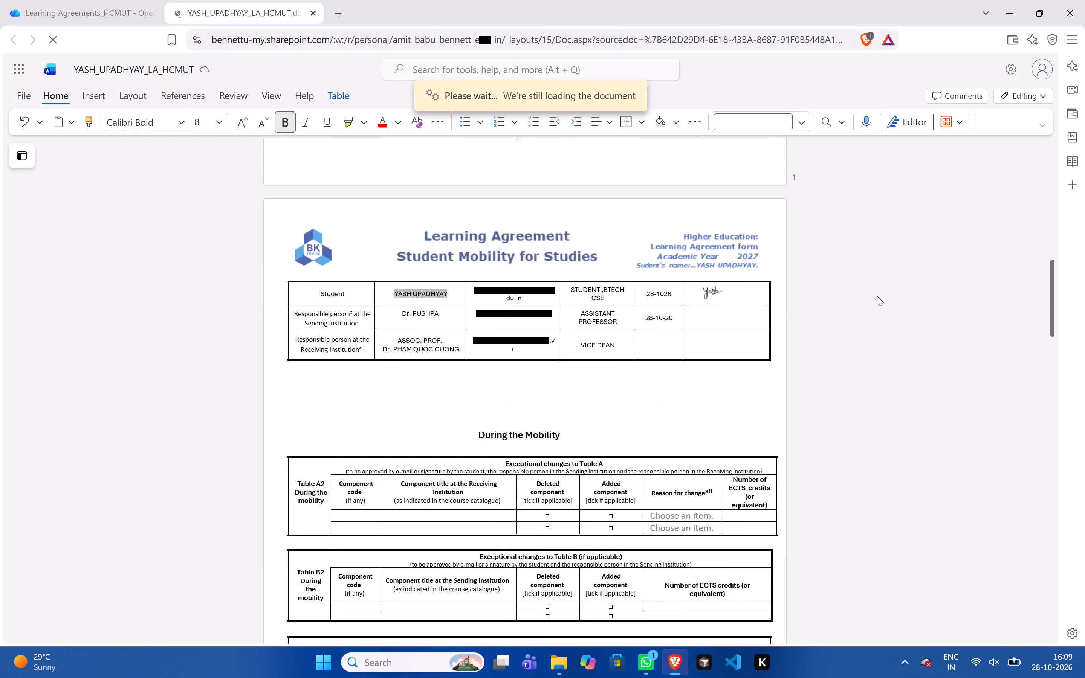
# Try to deselect the student's name in the Commitment table and save the Learning Agreement again.
pyautogui.click(839, 350)
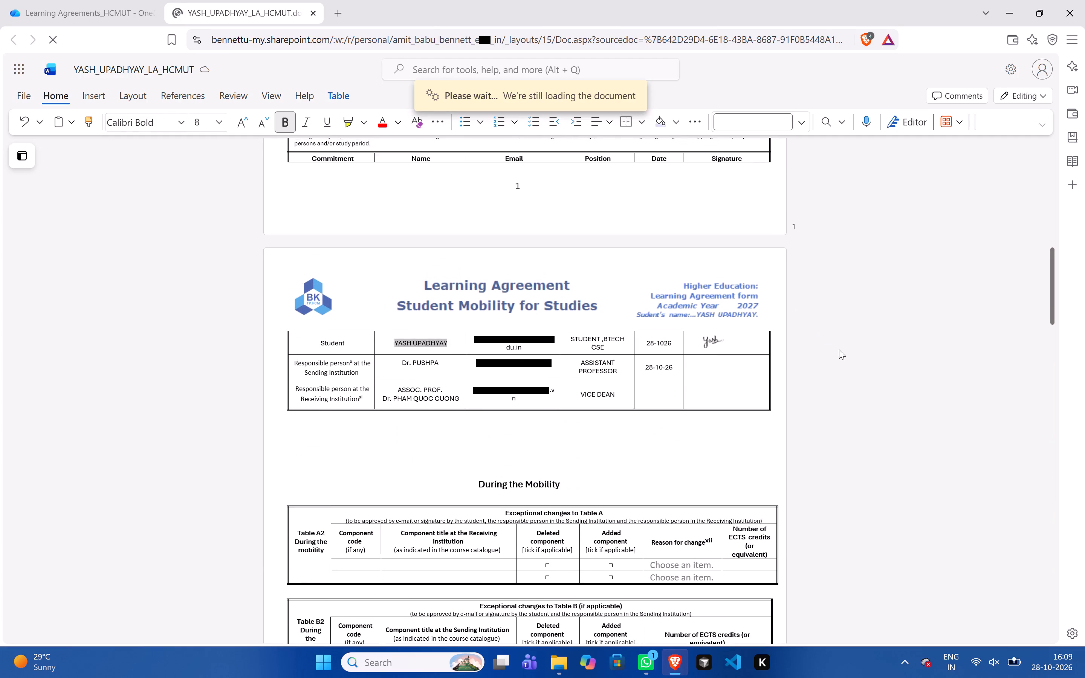
pyautogui.click(681, 220)
pyautogui.tripleClick(886, 290)
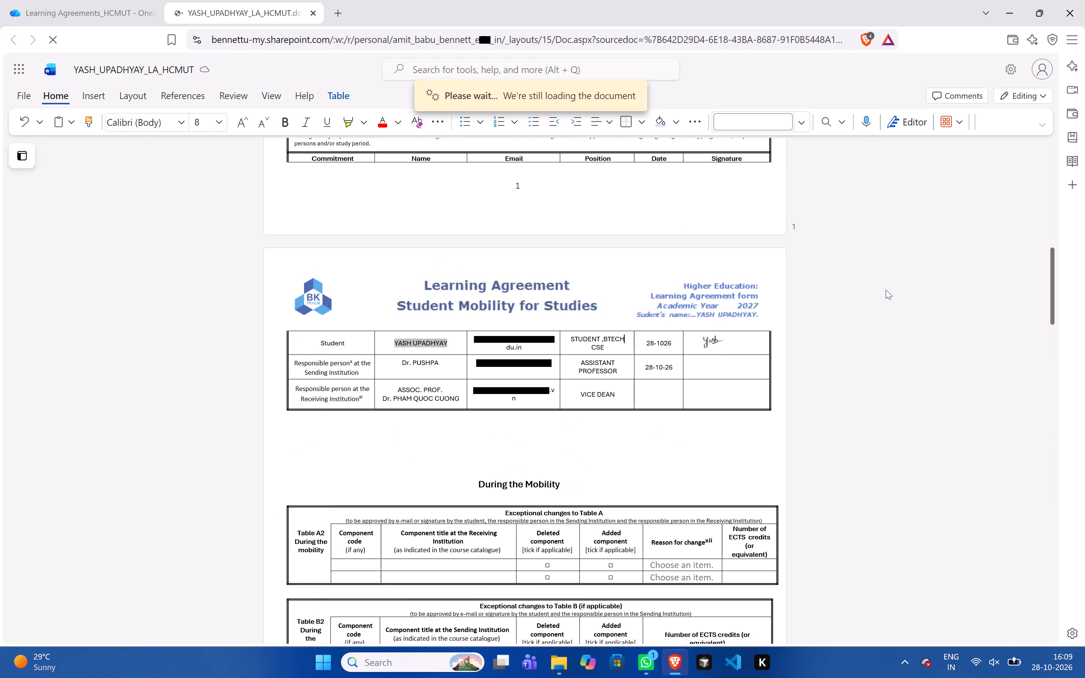
pyautogui.doubleClick(886, 290)
pyautogui.hotkey('ctrl', 's')
pyautogui.hotkey('ctrl', 's')
pyautogui.hotkey('ctrl', 's')
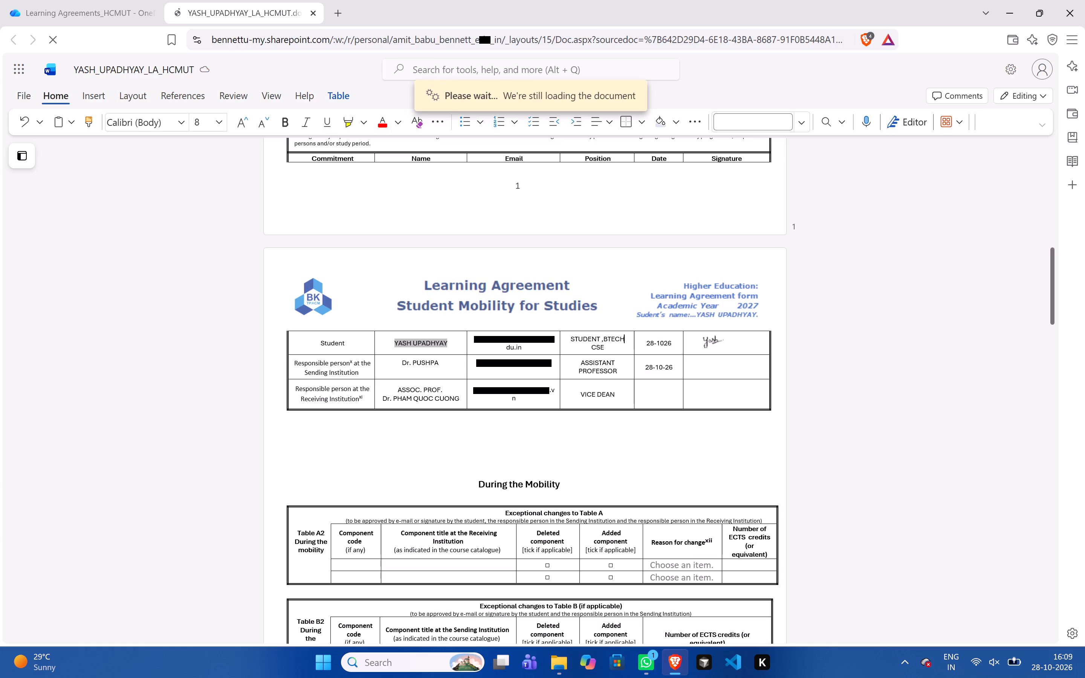
pyautogui.click(26, 99)
# Close the Learning Agreement and reopen the student's document from the shared Learning Agreements_HCMUT folder.
pyautogui.click(313, 15)
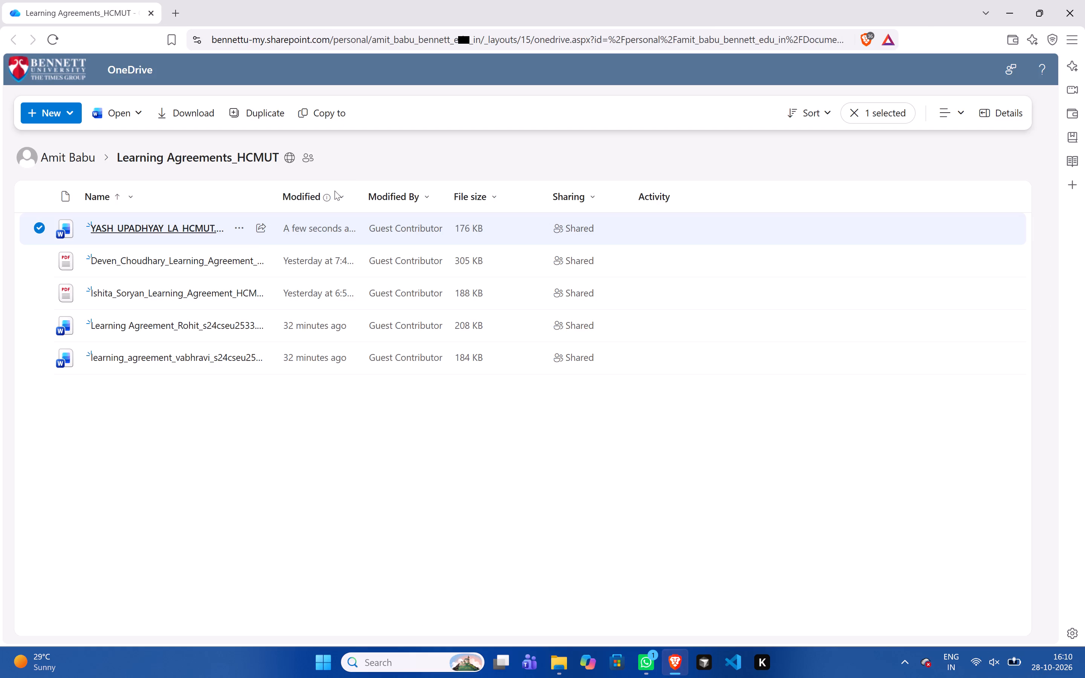
pyautogui.click(153, 227)
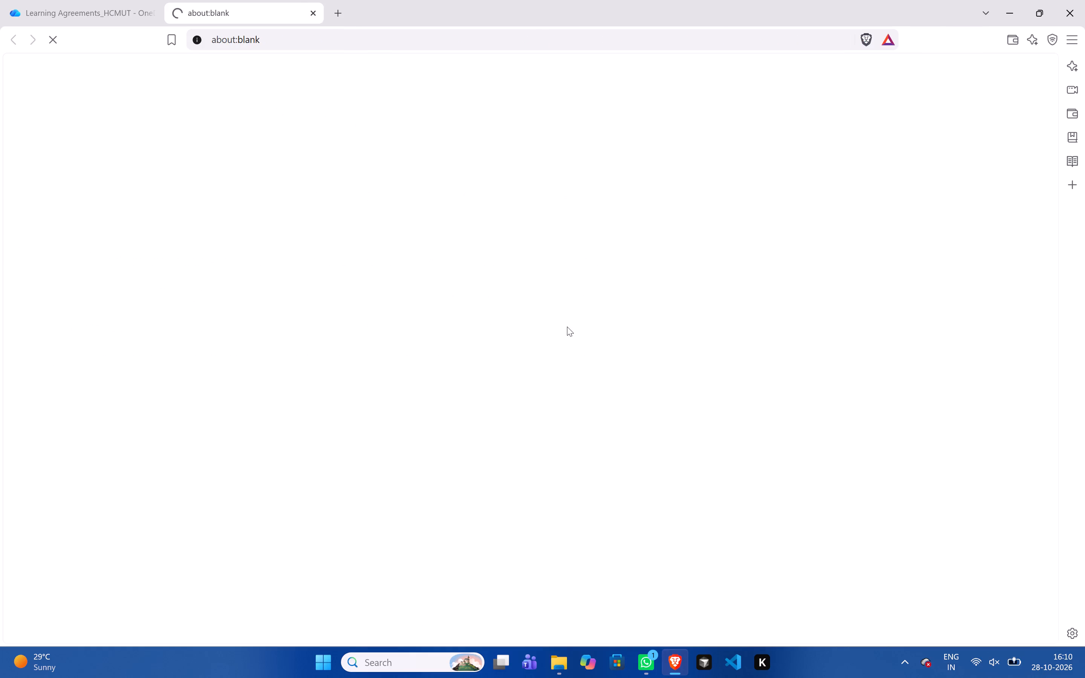